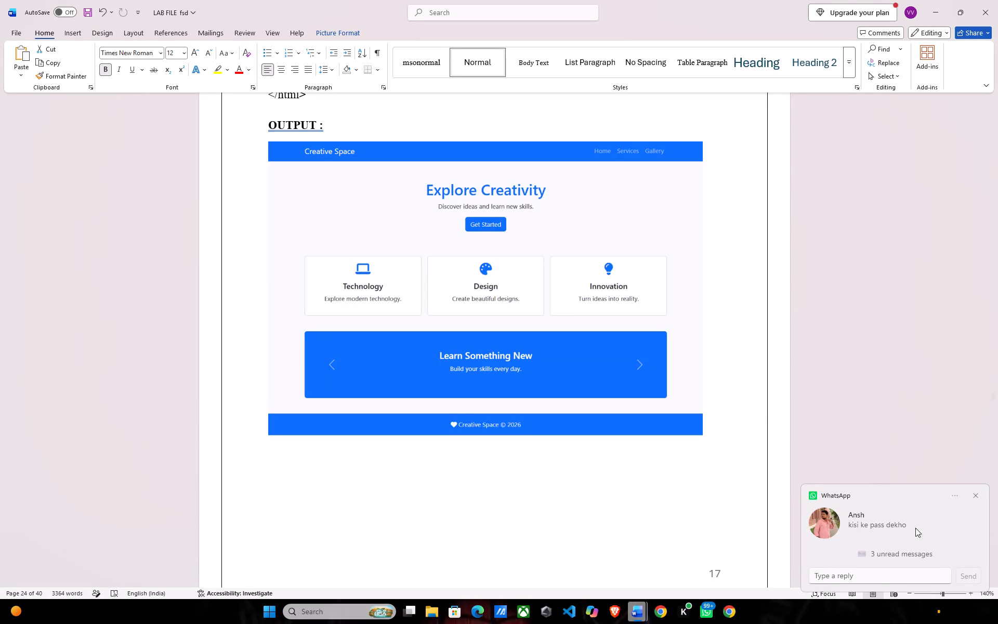
Dismiss the WhatsApp message notification covering the document.
click(976, 498)
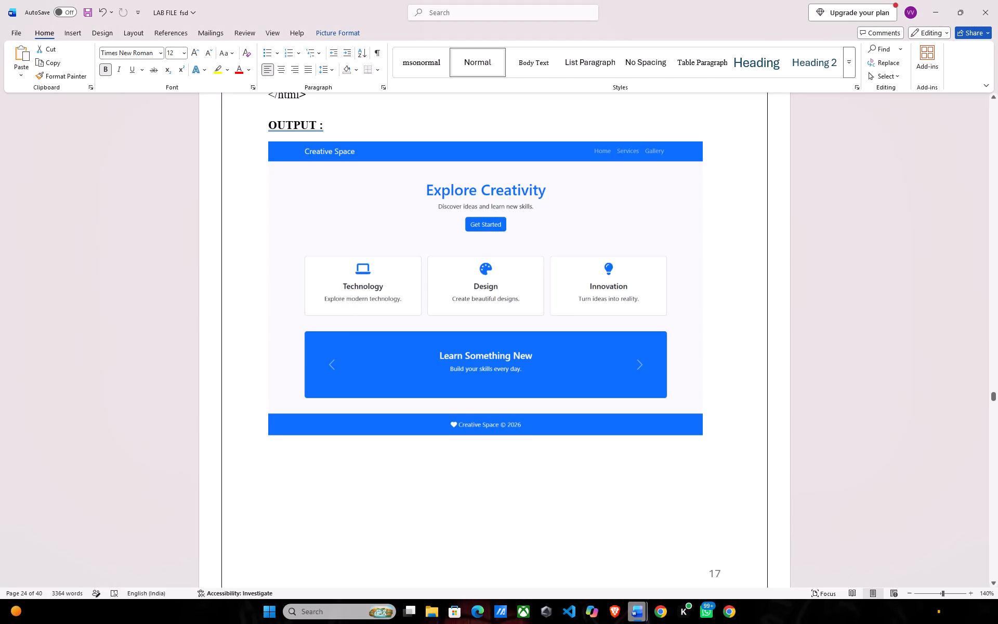
Look through the Experiment 6 section of the lab file, covering its aim and JavaScript calculator source code.
scroll(662, 457, down, 4)
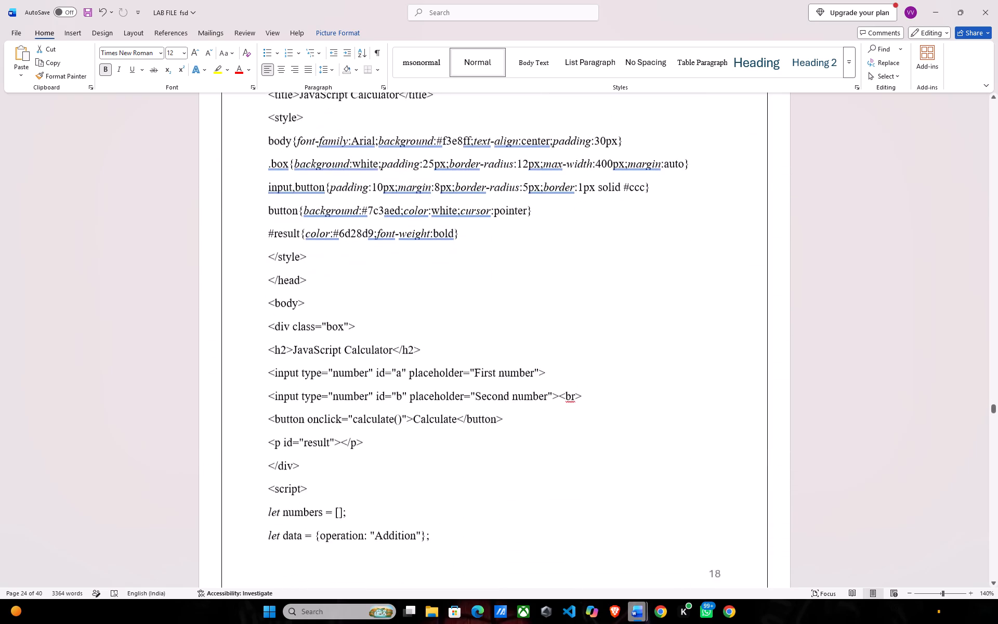
scroll(662, 457, down, 2)
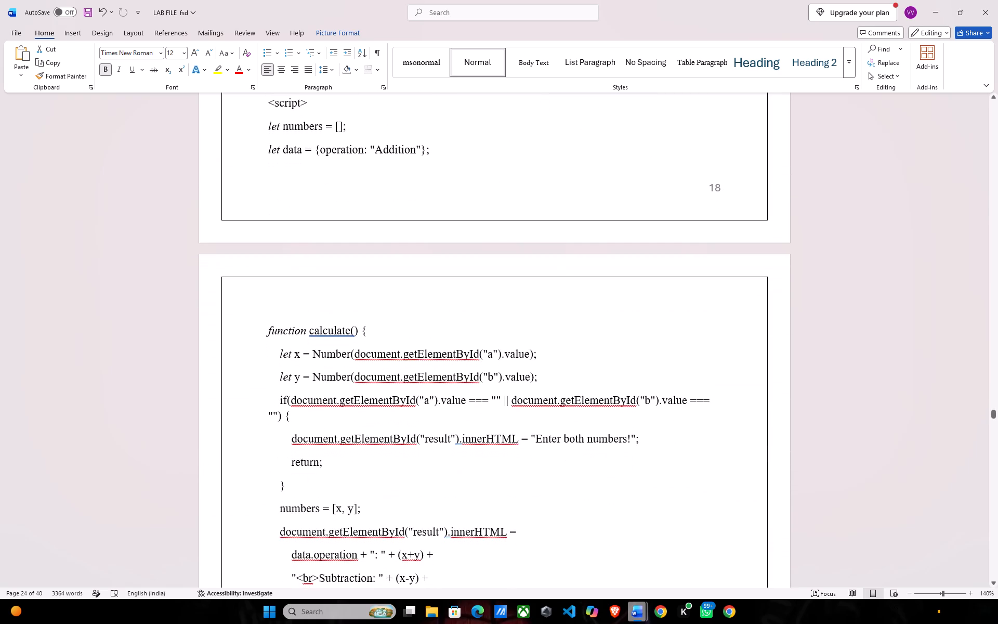
scroll(662, 457, up, 2)
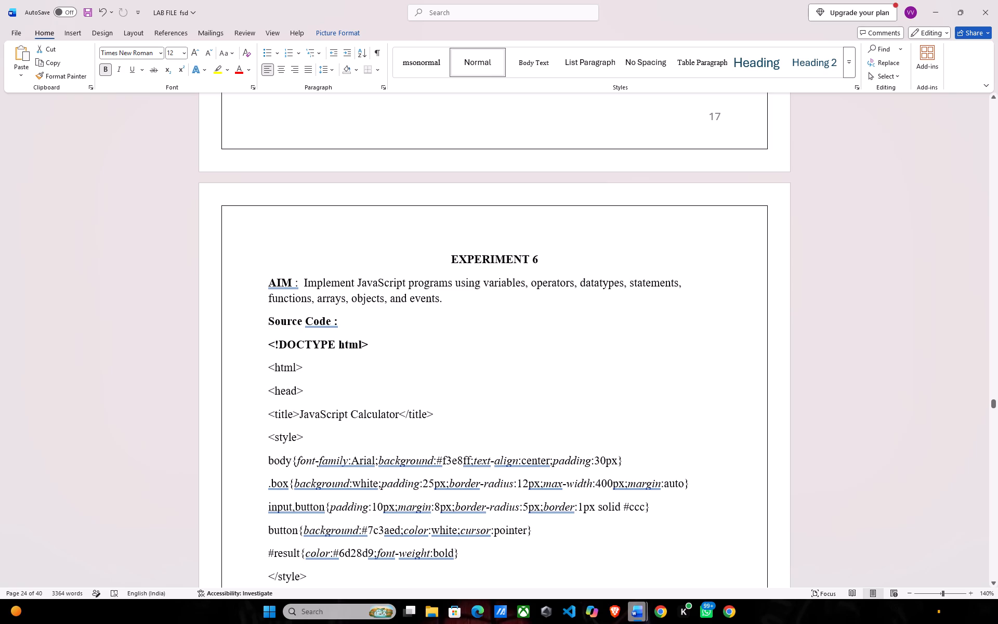
Make the AIM description under EXPERIMENT 6, from "Implement JavaScript programs" to "and events.", bold.
drag(304, 282, 444, 300)
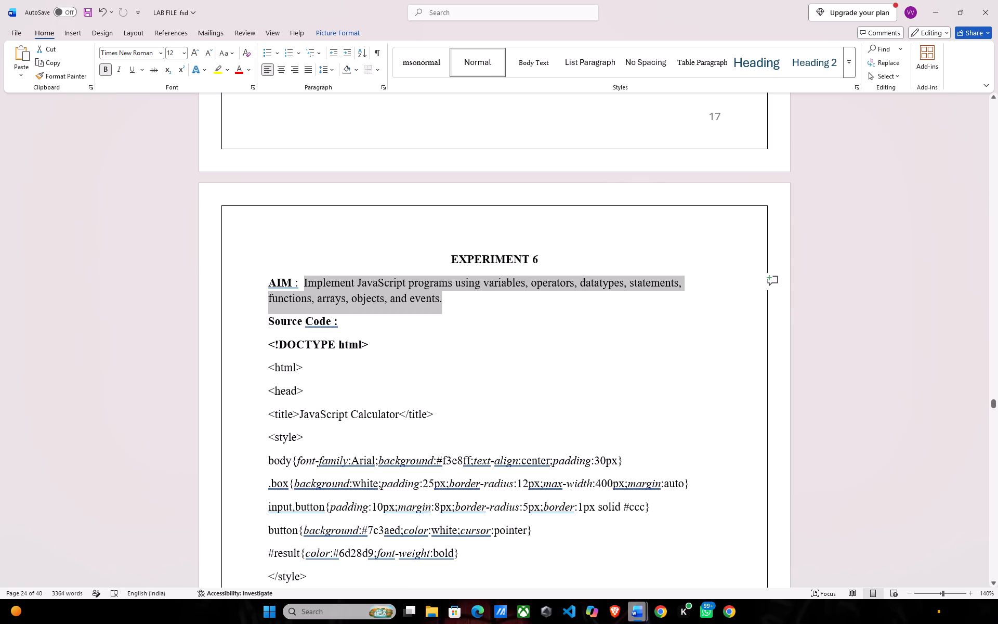
drag(444, 300, 444, 299)
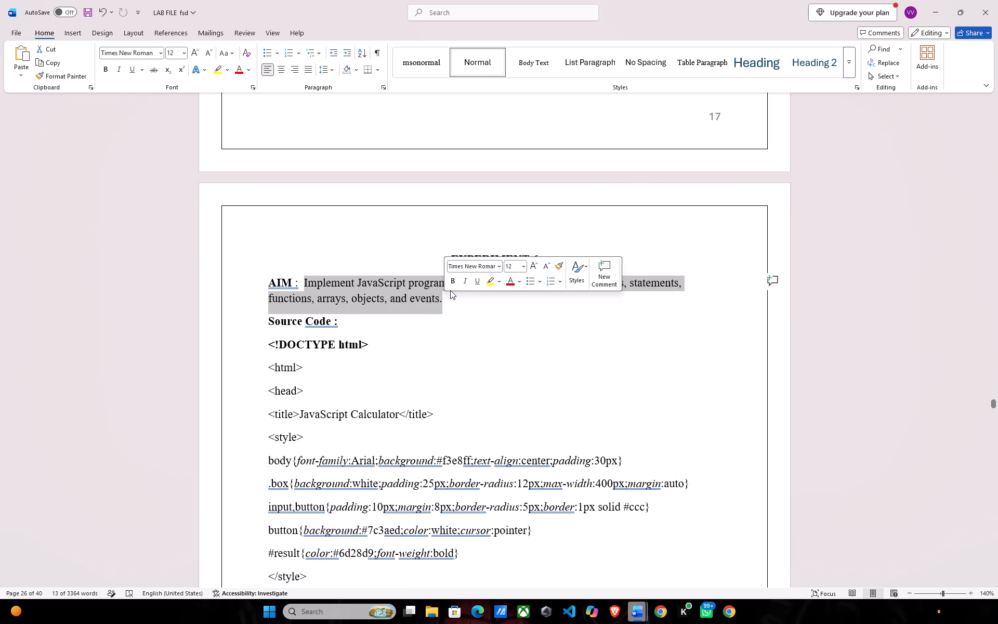
click(450, 282)
click(444, 331)
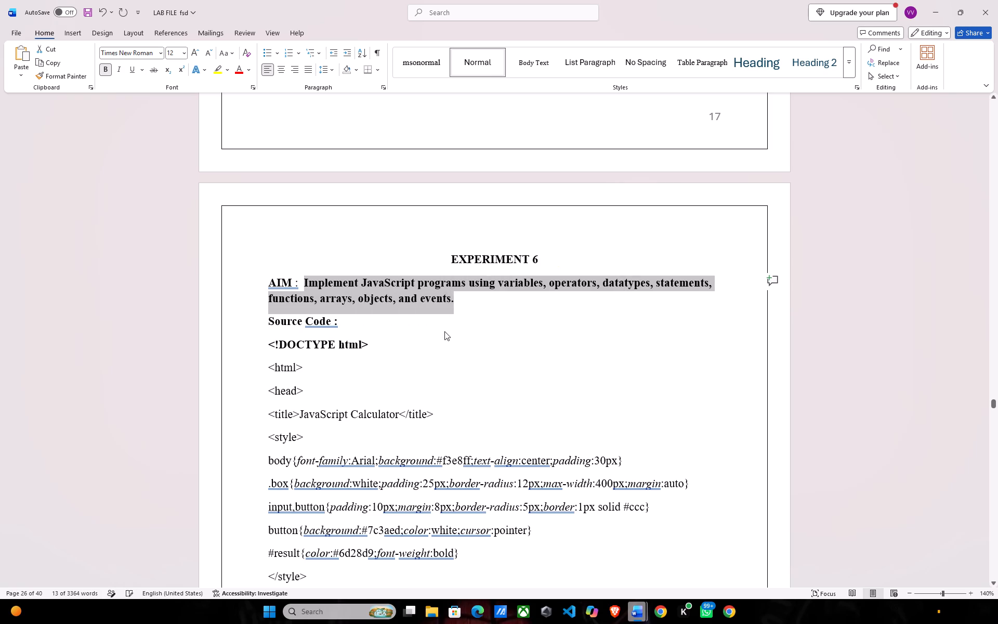
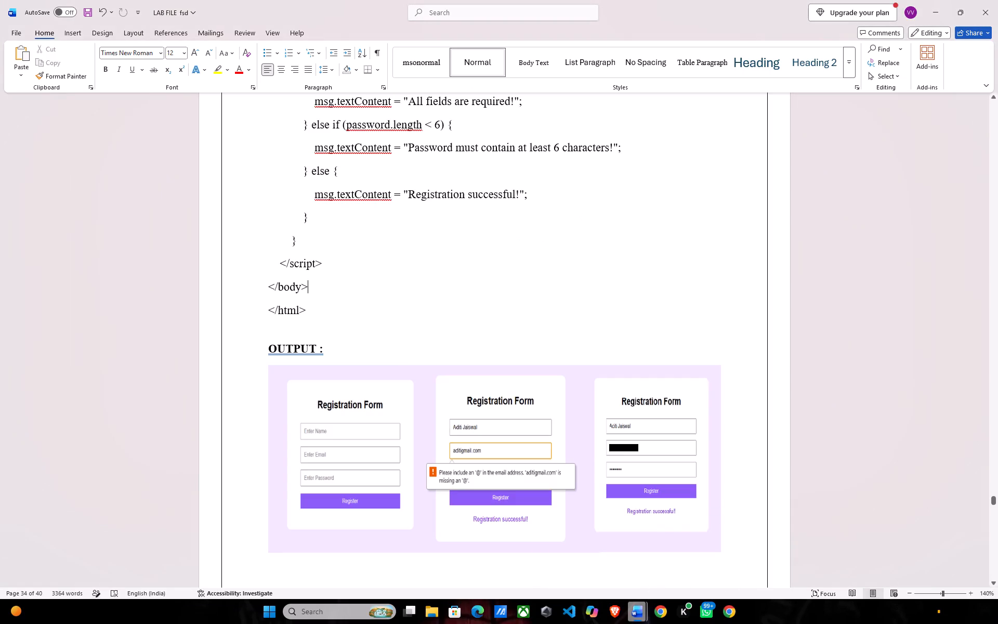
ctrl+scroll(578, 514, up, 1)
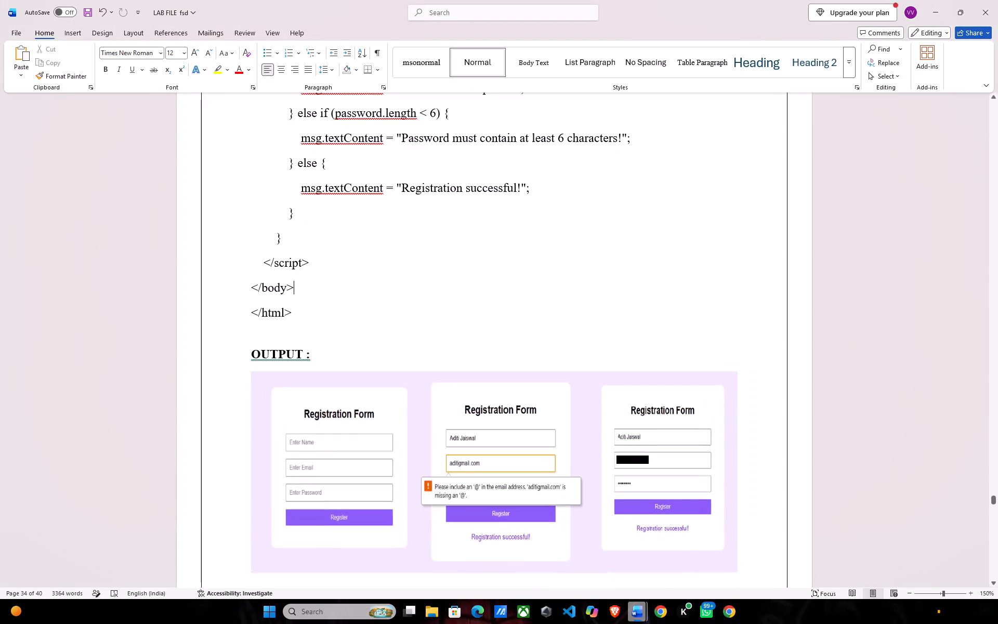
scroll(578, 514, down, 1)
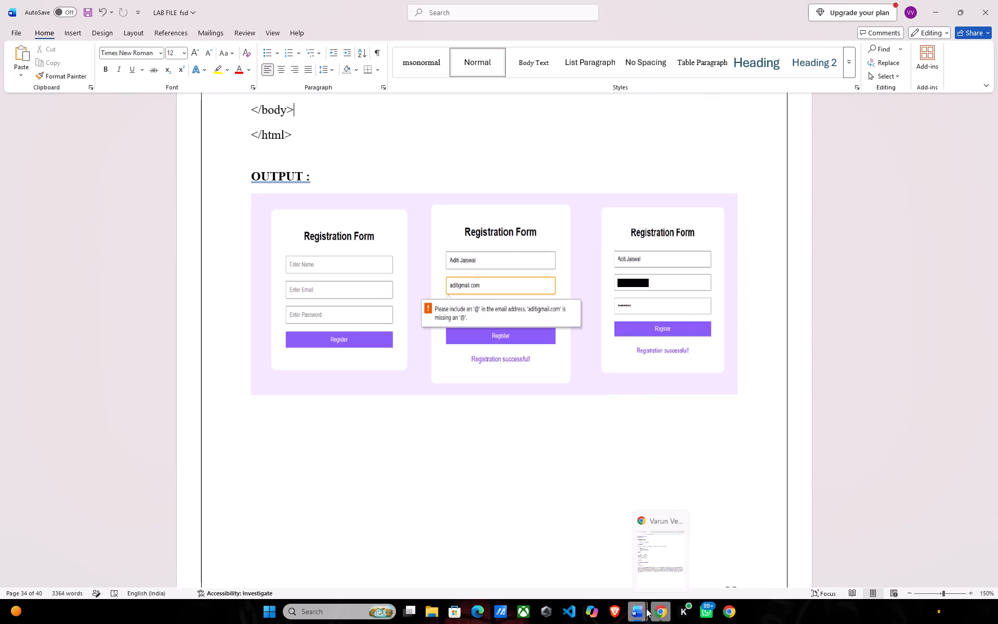
Switch to Visual Studio Code, where the registration form's index.html is open.
click(575, 613)
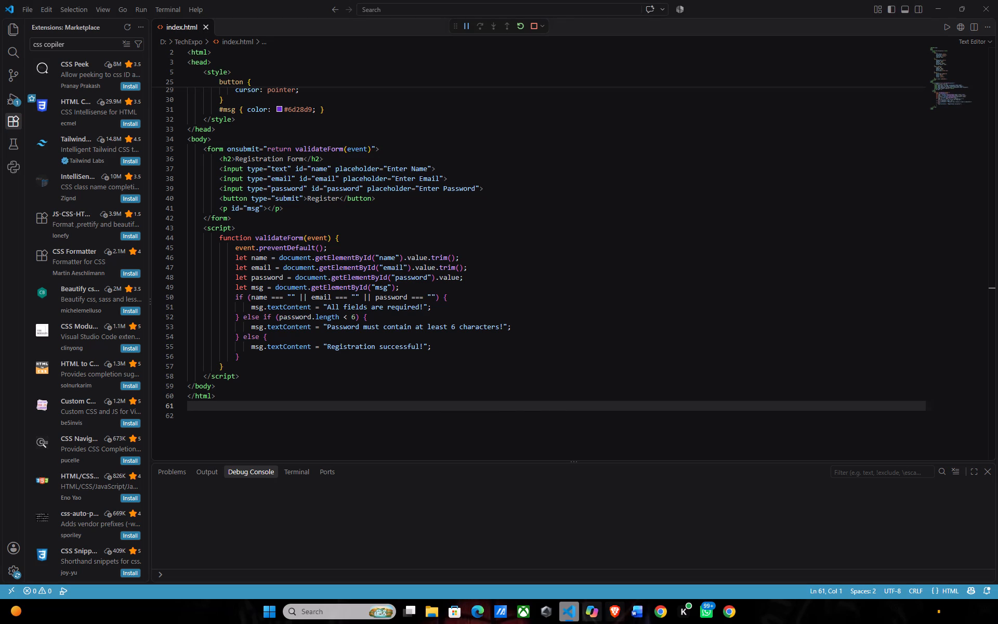
Close the Chrome window showing the old portfolio page and return to the index.html code at the closing body tag.
click(655, 616)
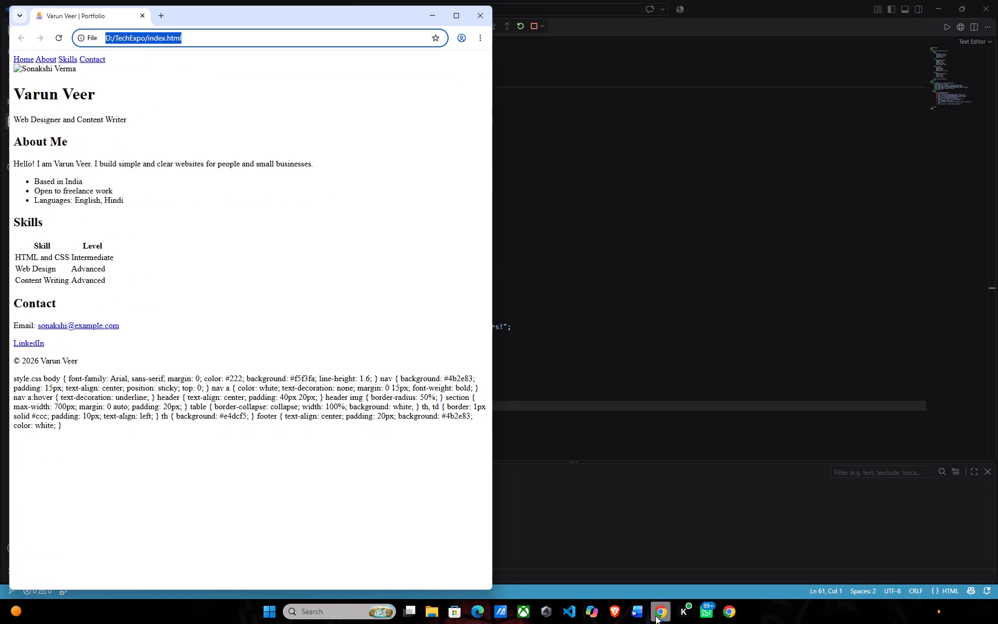
click(478, 17)
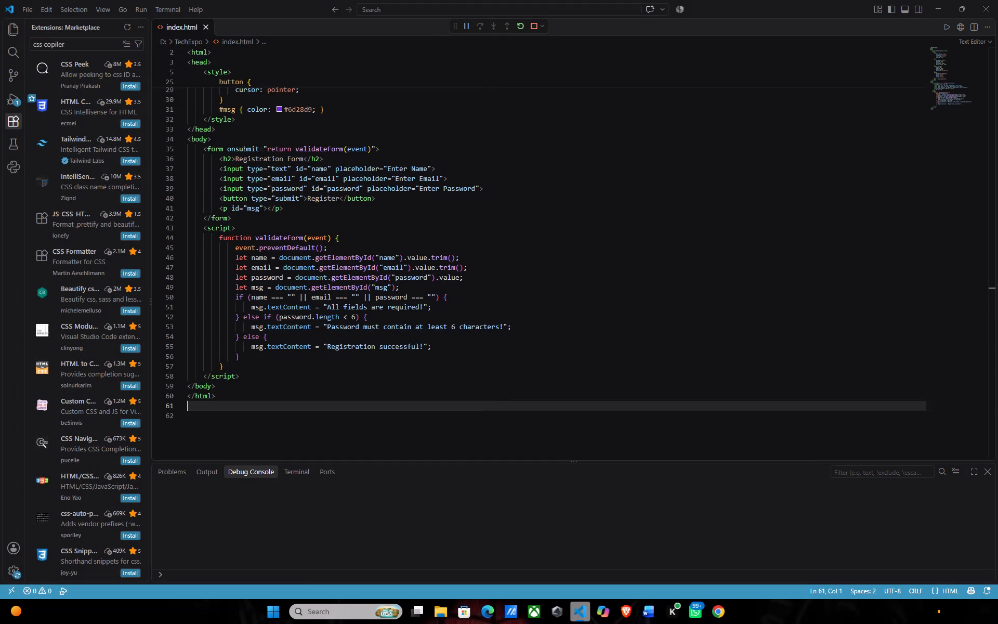
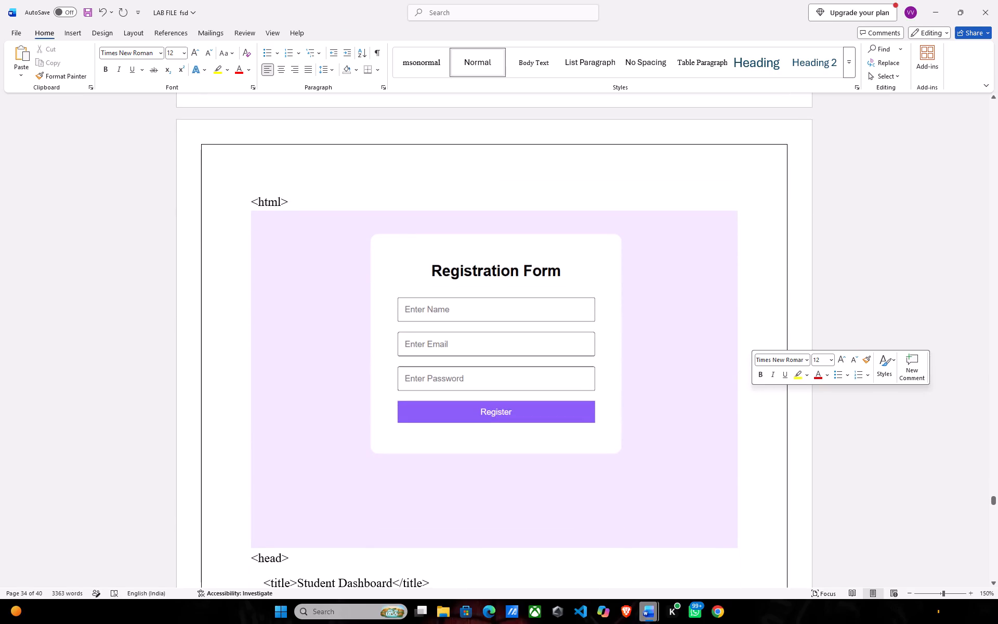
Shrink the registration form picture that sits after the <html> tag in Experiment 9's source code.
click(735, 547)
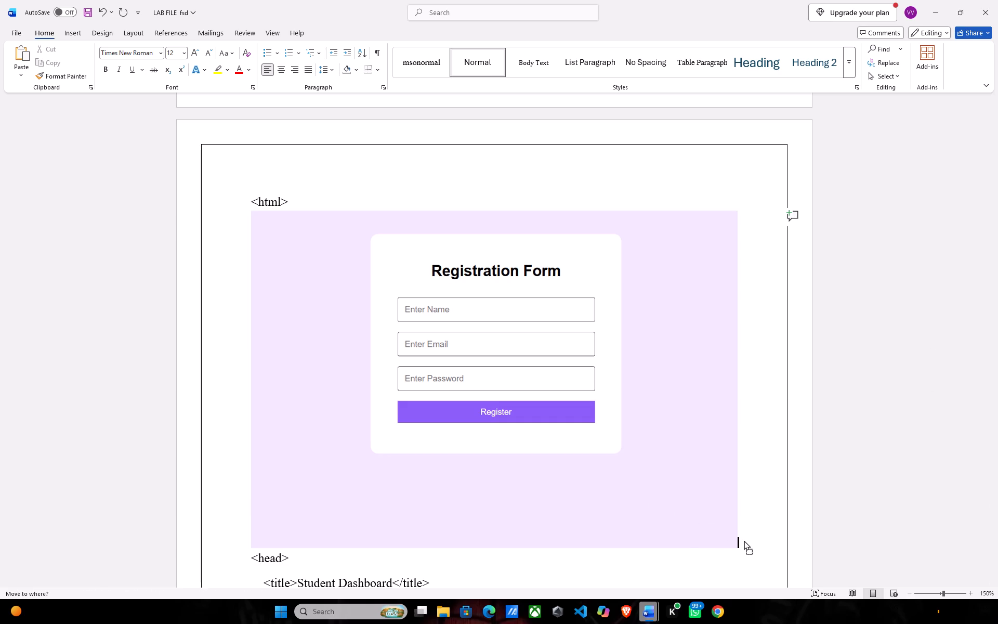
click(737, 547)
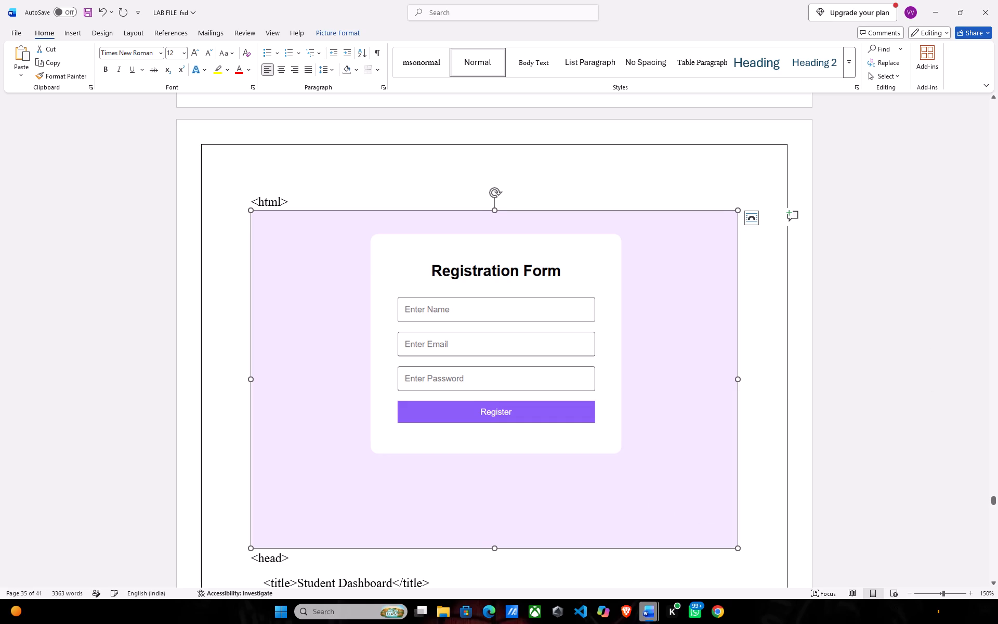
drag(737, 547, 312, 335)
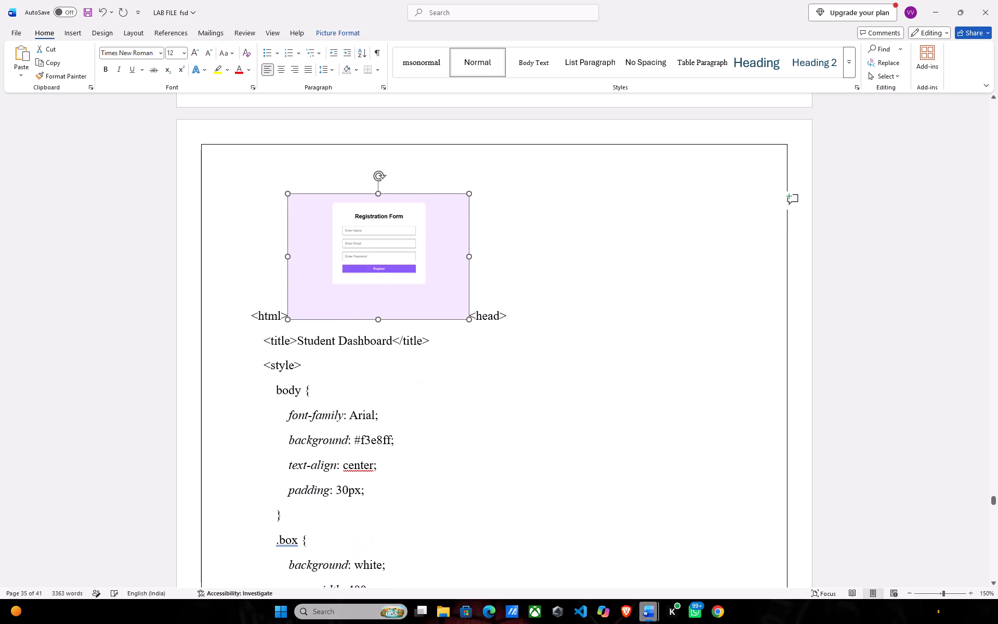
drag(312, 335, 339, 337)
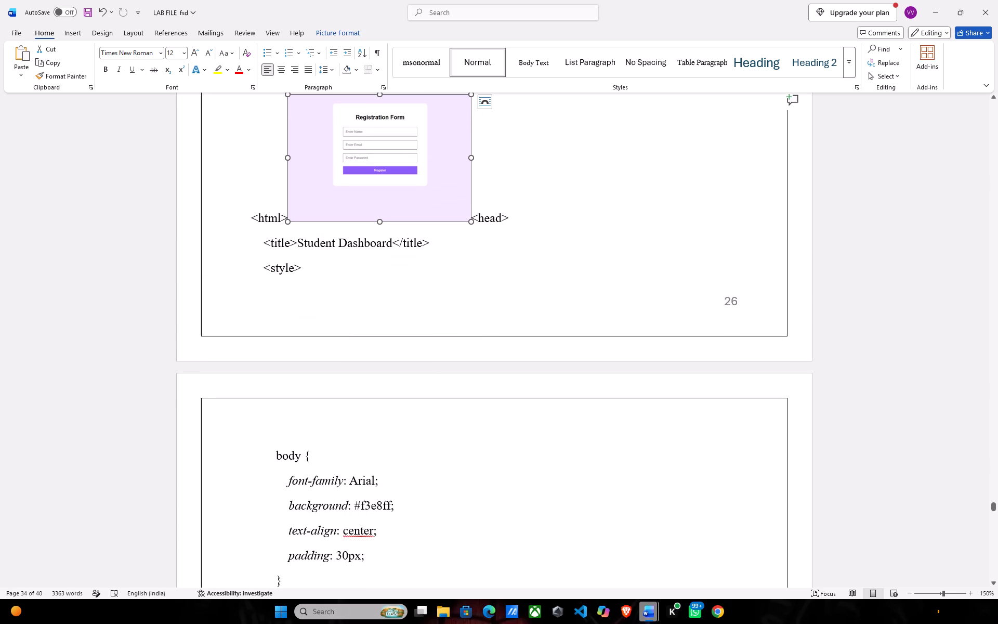
Put the <head> tag after the registration form picture on its own line in Experiment 9's code.
click(473, 211)
click(477, 205)
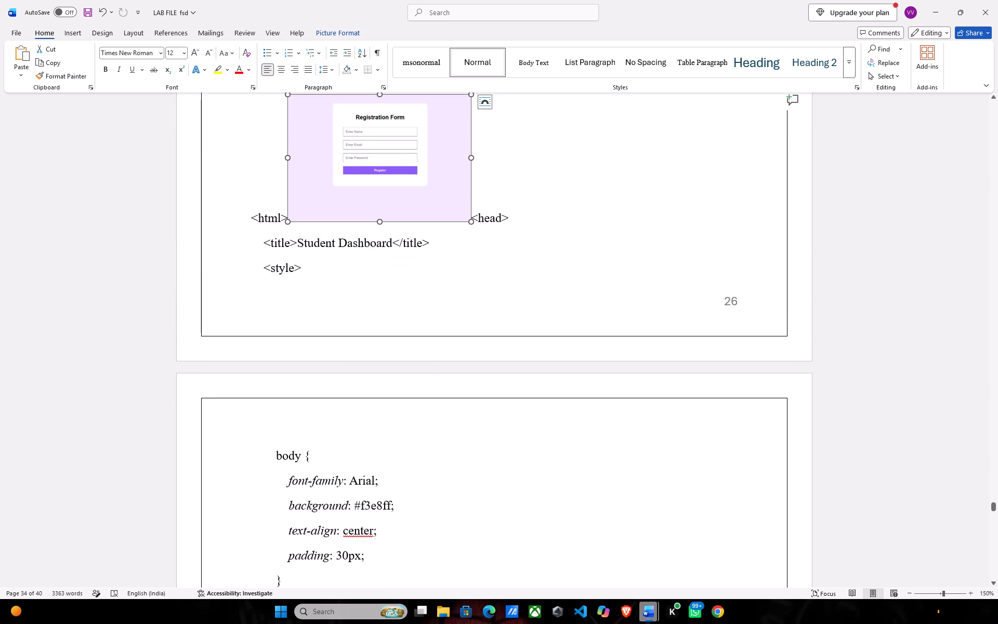
click(473, 206)
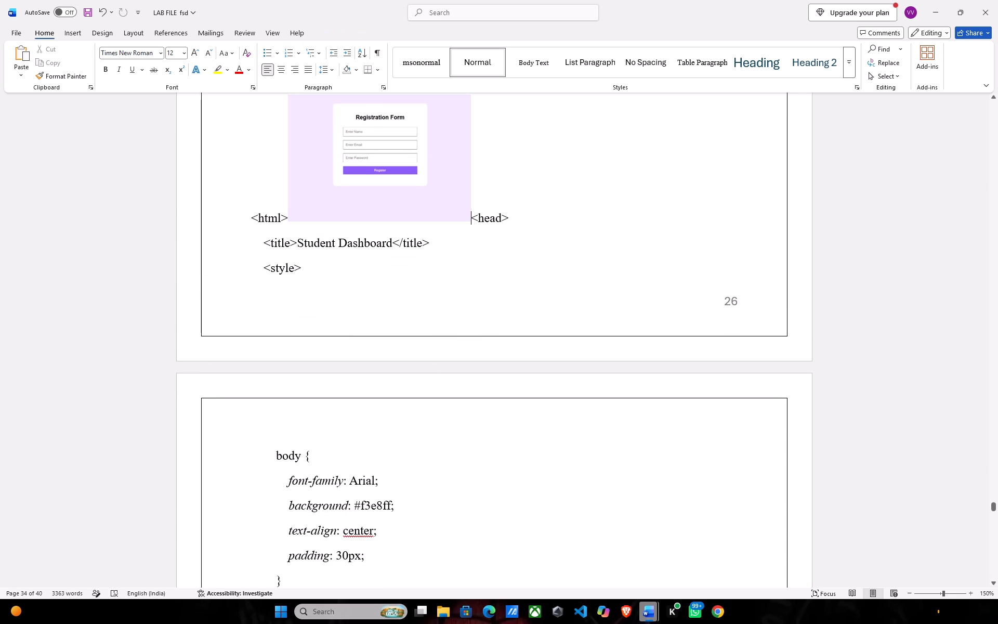
key(Return)
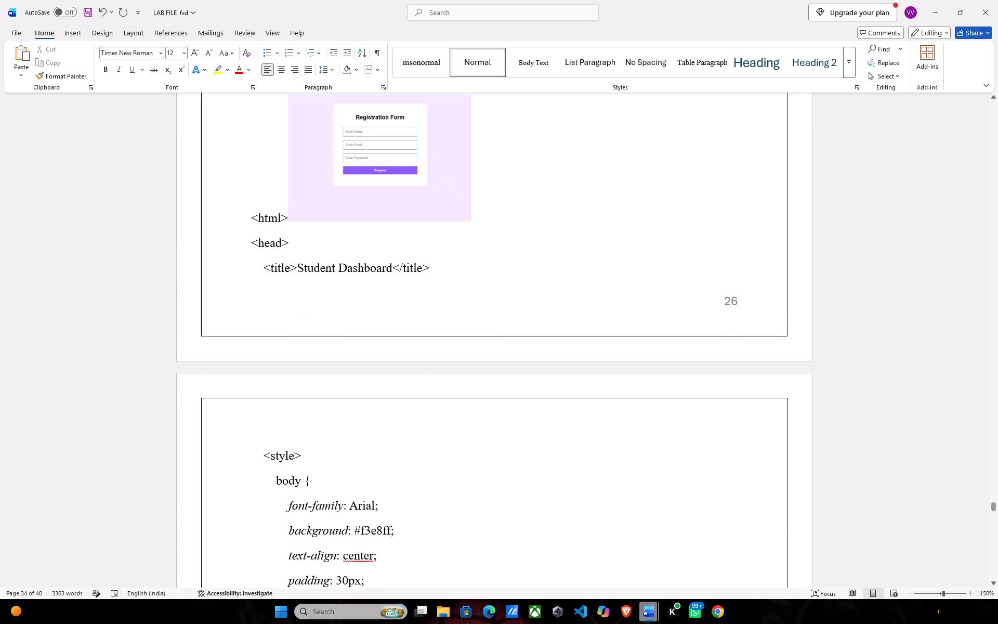
Delete the misplaced registration form picture after the <html> tag in Experiment 9's source code.
click(285, 213)
scroll(285, 213, right, 1)
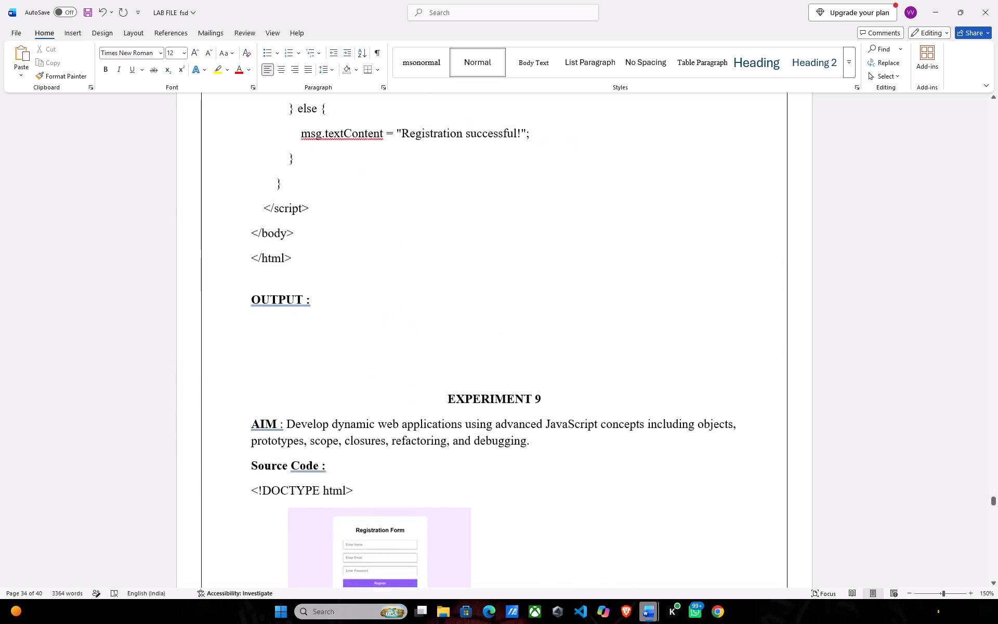
scroll(285, 213, right, 3)
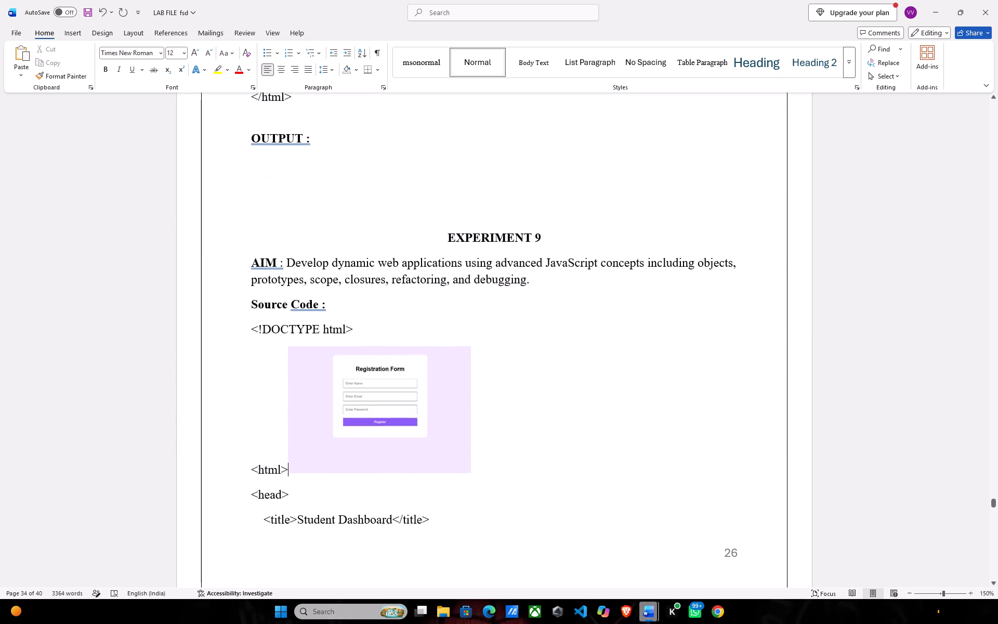
scroll(285, 213, right, 1)
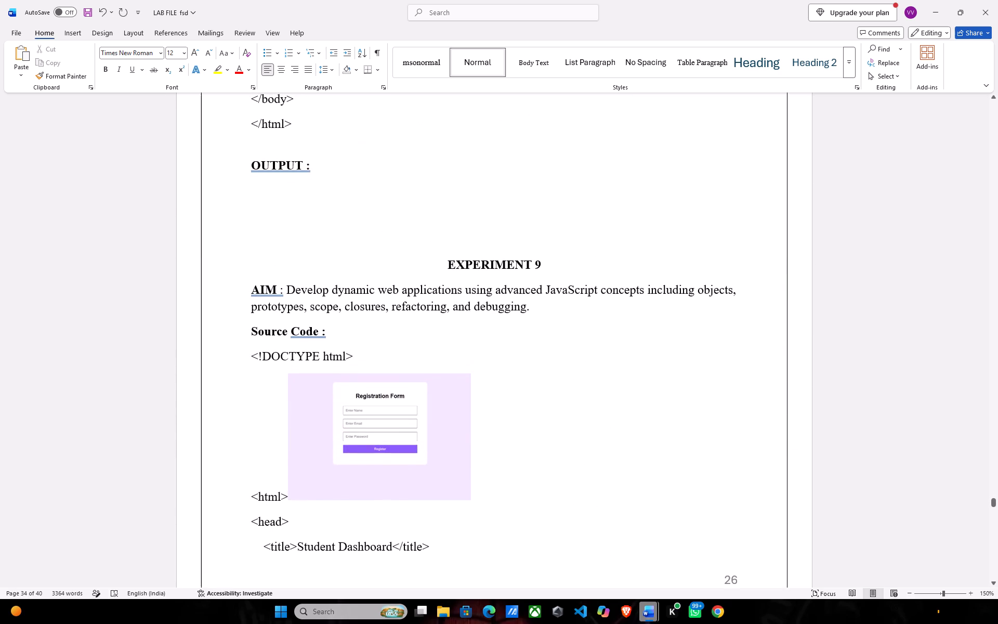
click(295, 392)
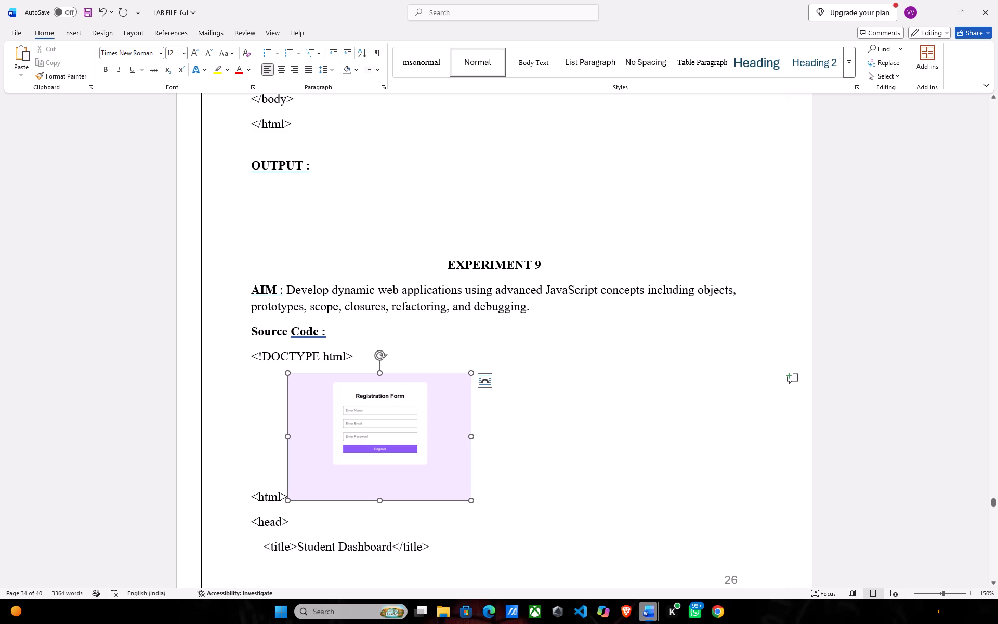
drag(377, 374, 398, 374)
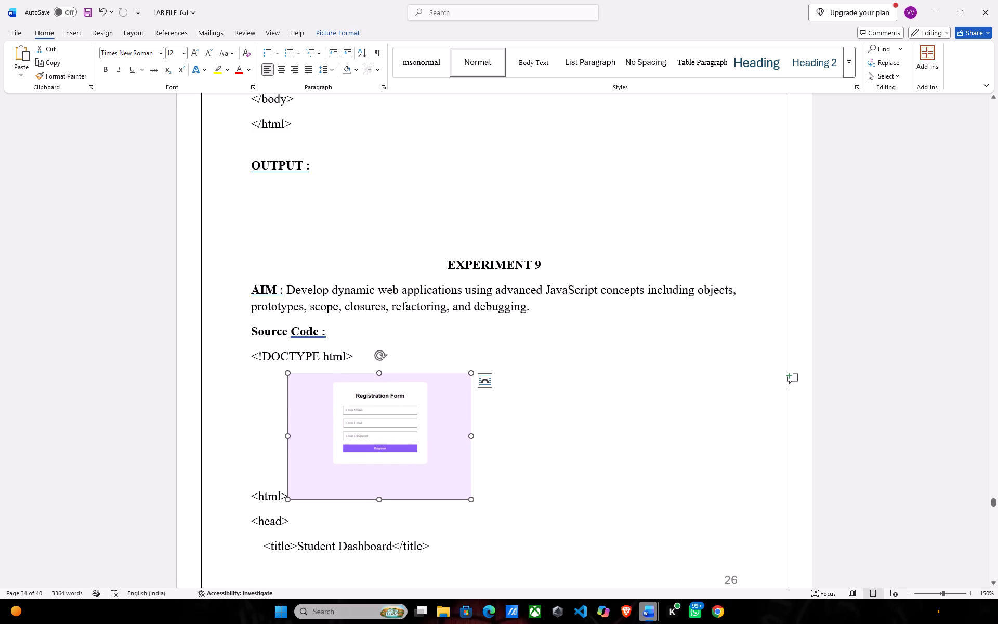
click(487, 494)
key(BackSpace)
key(BackSpace)
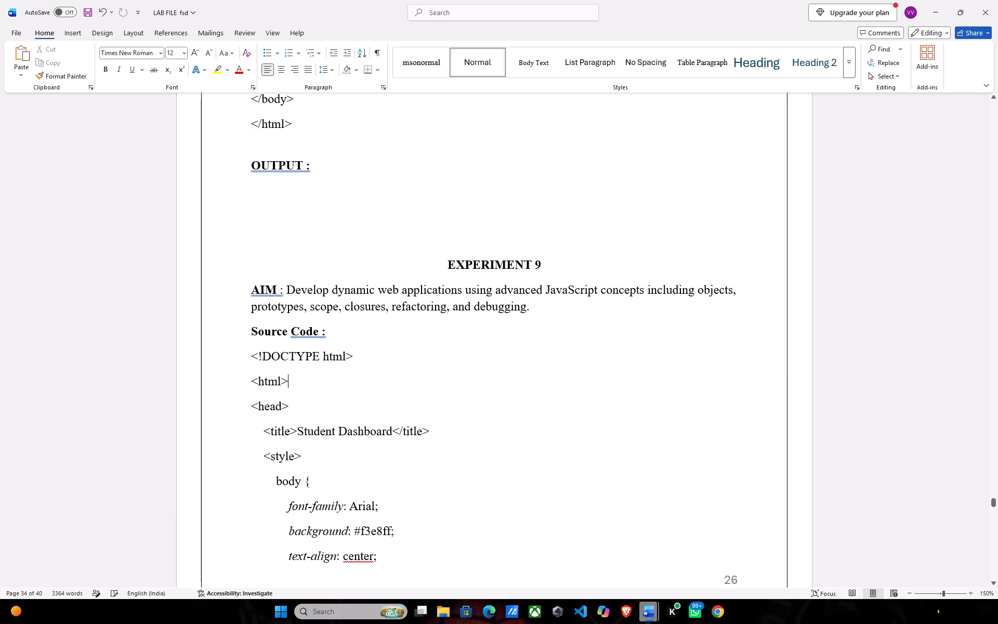
Add a new line under the OUTPUT heading that precedes Experiment 9.
click(386, 170)
key(Return)
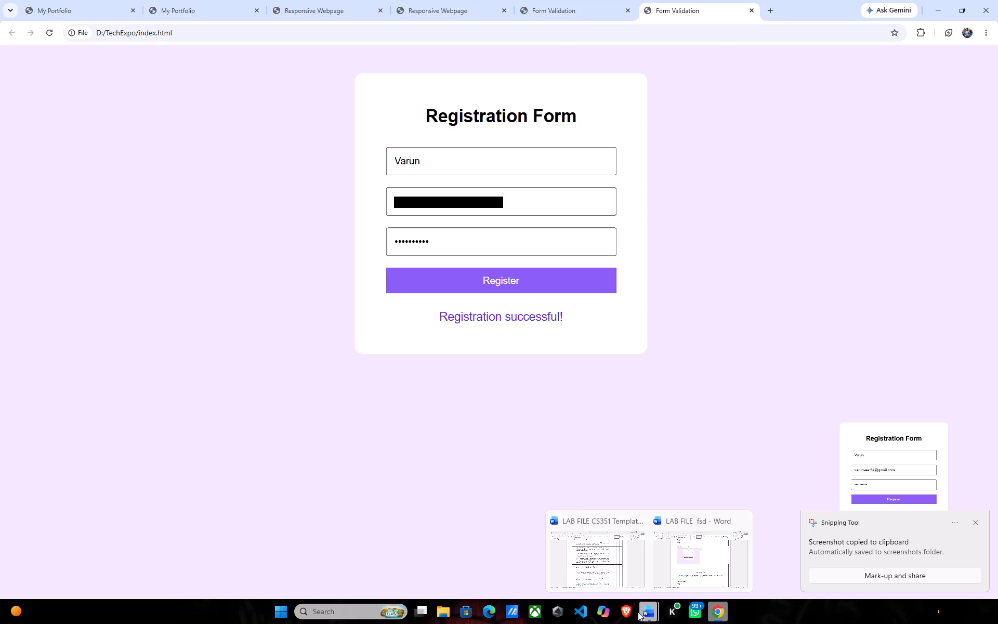
Switch to the LAB FILE fsd document in Word and paste the filled-in registration form screenshot after the empty-form picture under OUTPUT.
click(690, 567)
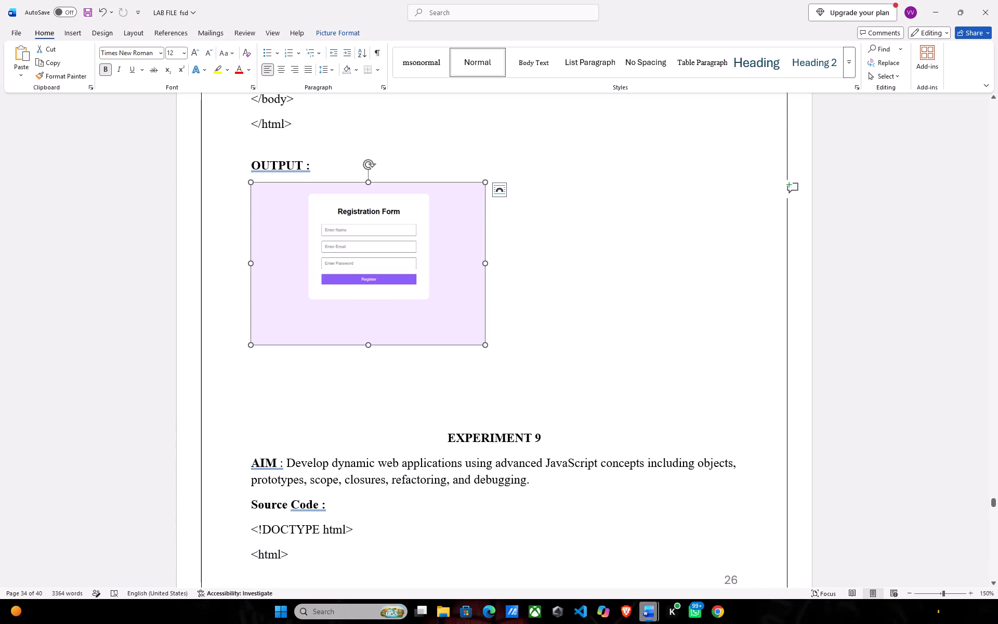
click(564, 265)
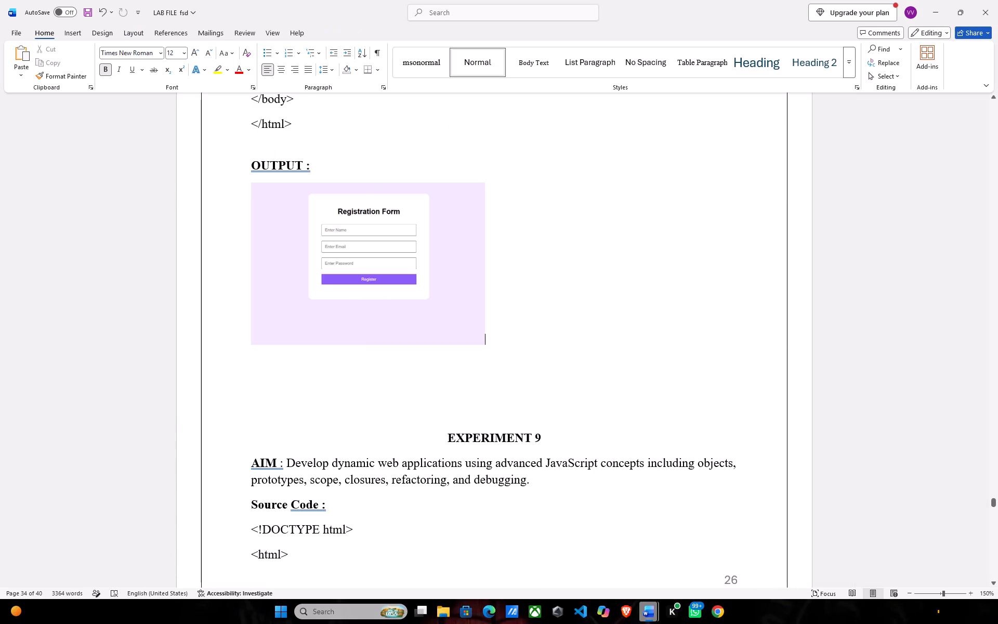
key(Up)
key(Down)
key(ctrl+v)
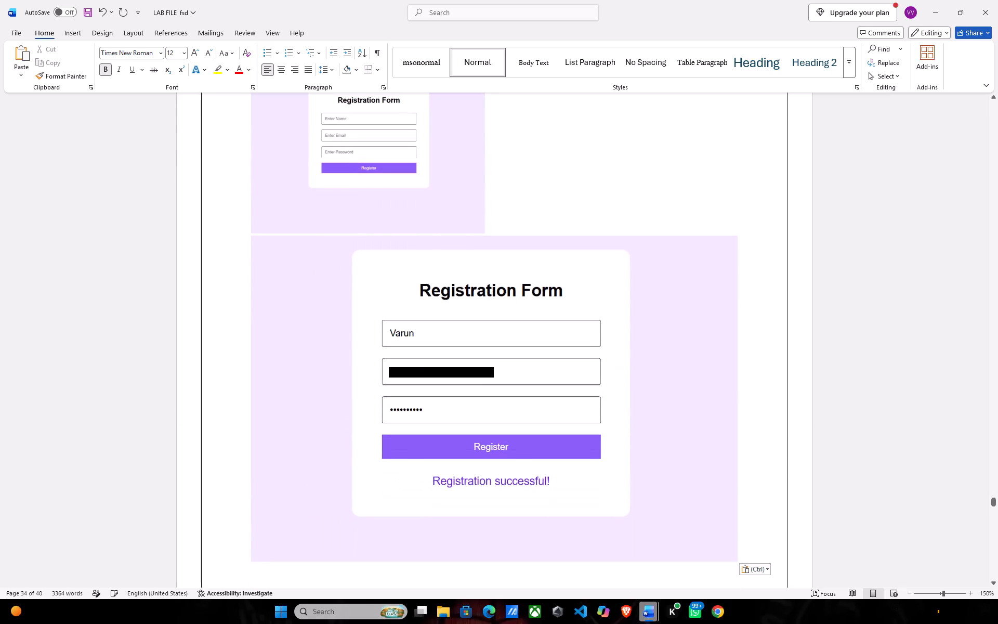
Shrink the pasted screenshot proportionally so it fits beside the empty-form picture on the same line.
click(723, 552)
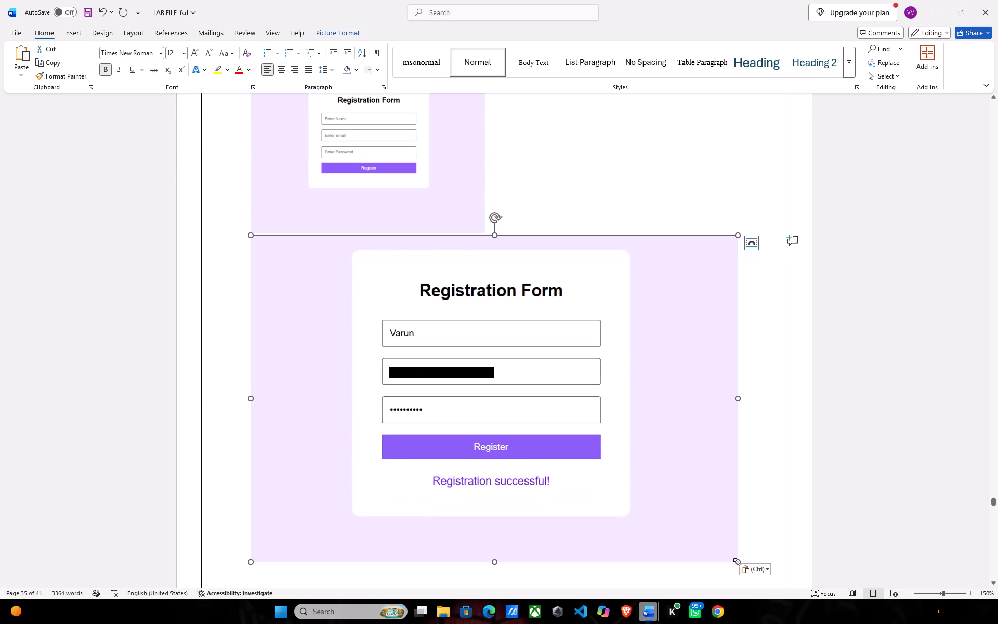
drag(738, 563, 521, 422)
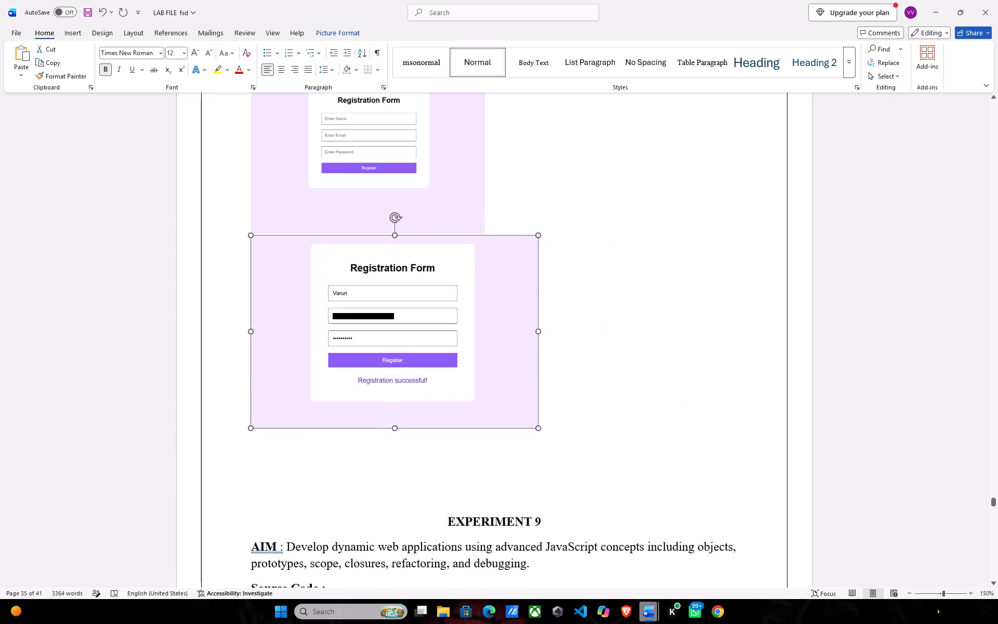
drag(521, 422, 471, 395)
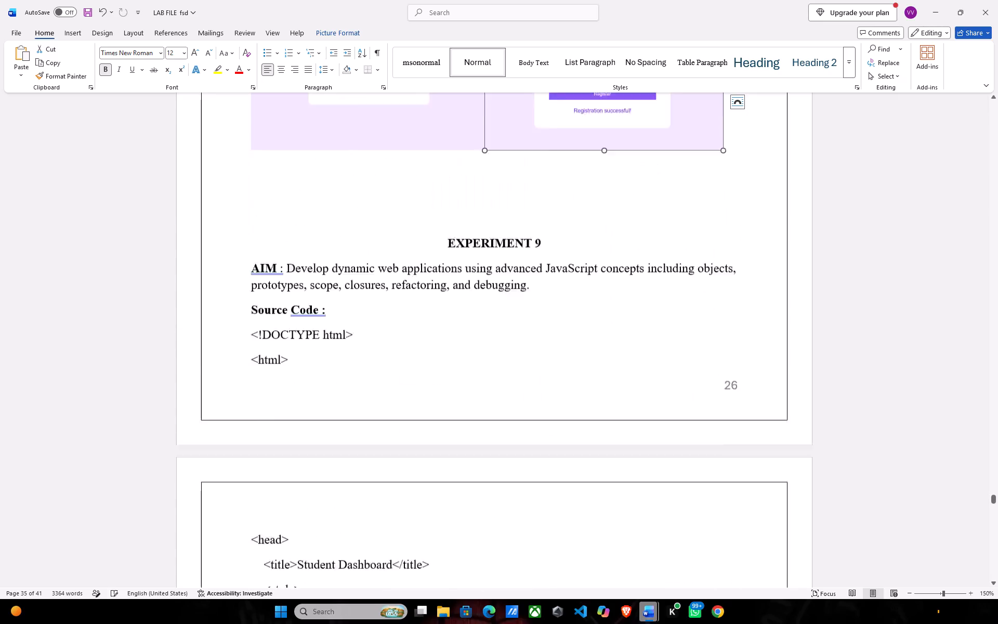
Insert five blank lines after the two output pictures to move the Experiment 9 heading onto the next page.
click(745, 251)
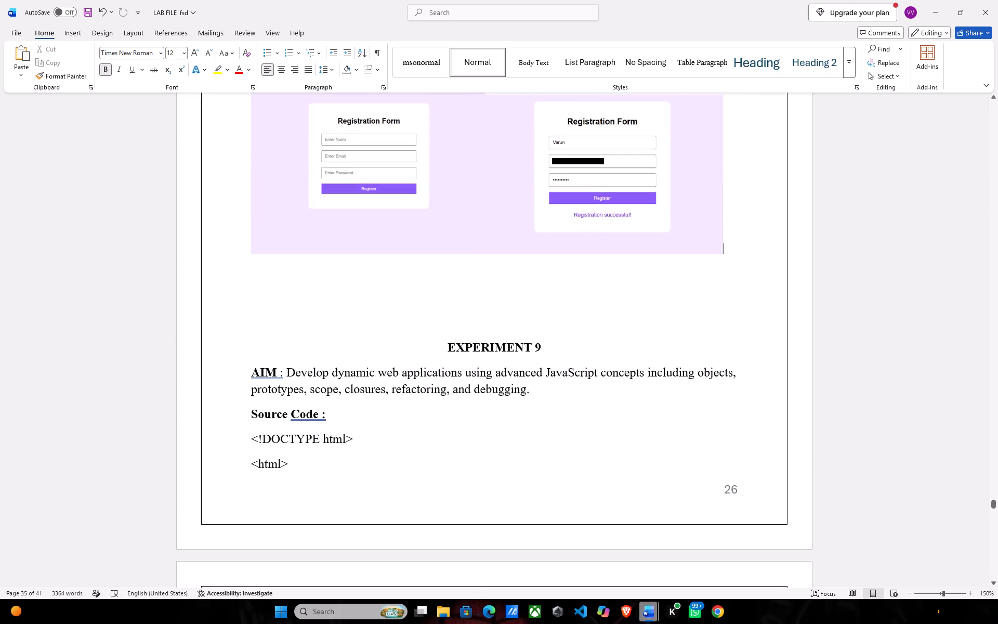
key(Return)
key(Return)
key(Return)
key(Return)
key(Return)
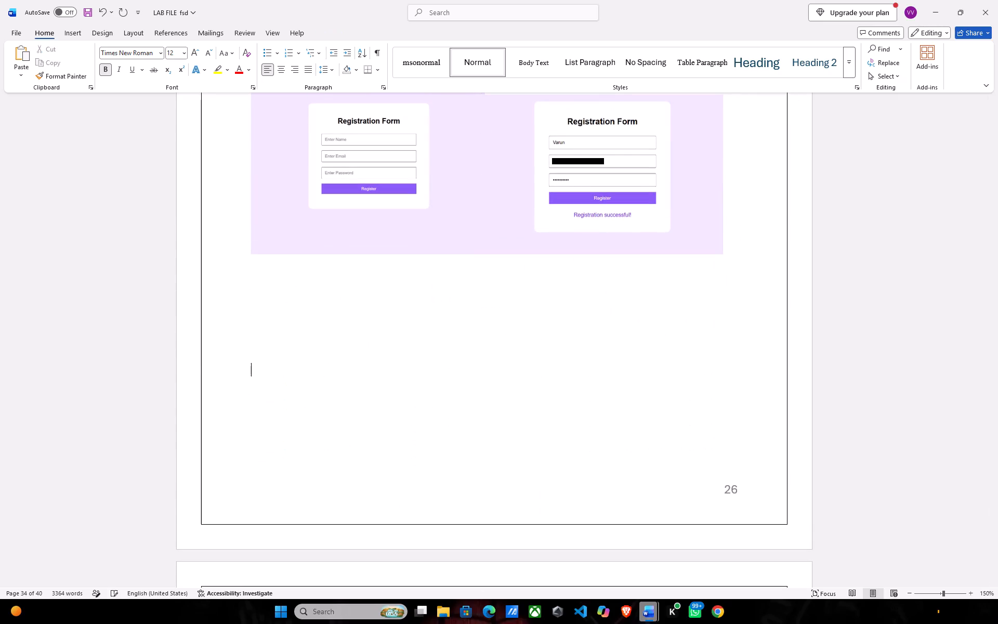
Make Experiment 9's aim text, from "Develop dynamic web applications" to "debugging.", bold.
scroll(780, 256, right, 1)
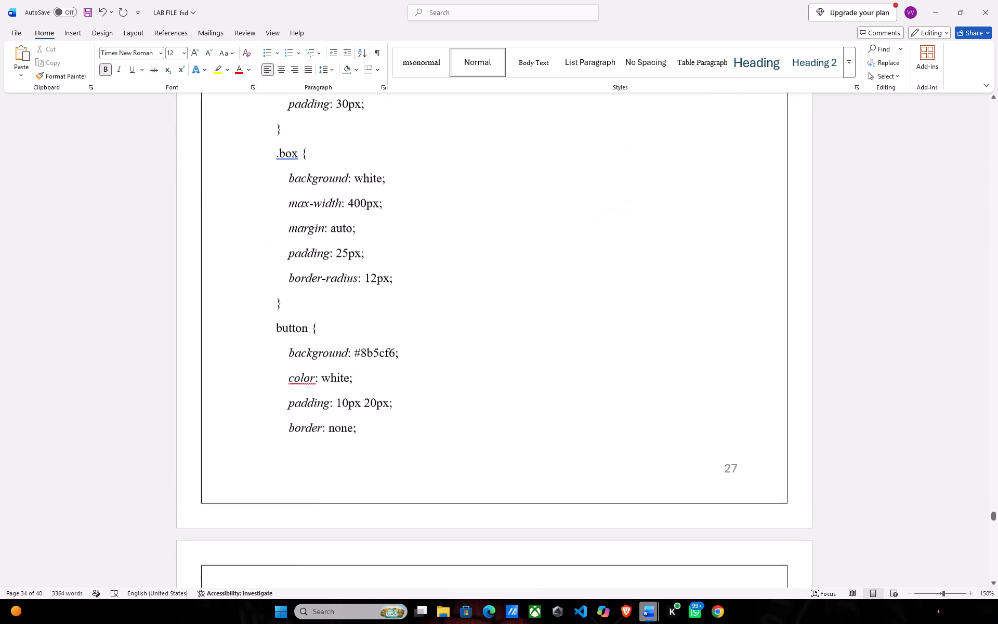
scroll(780, 256, right, 1)
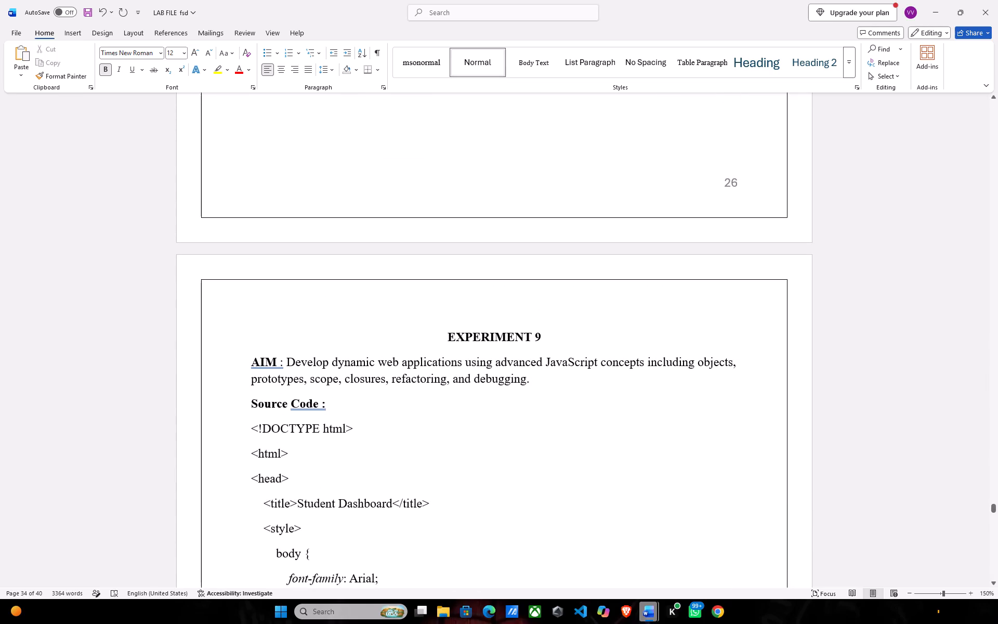
drag(286, 363, 557, 387)
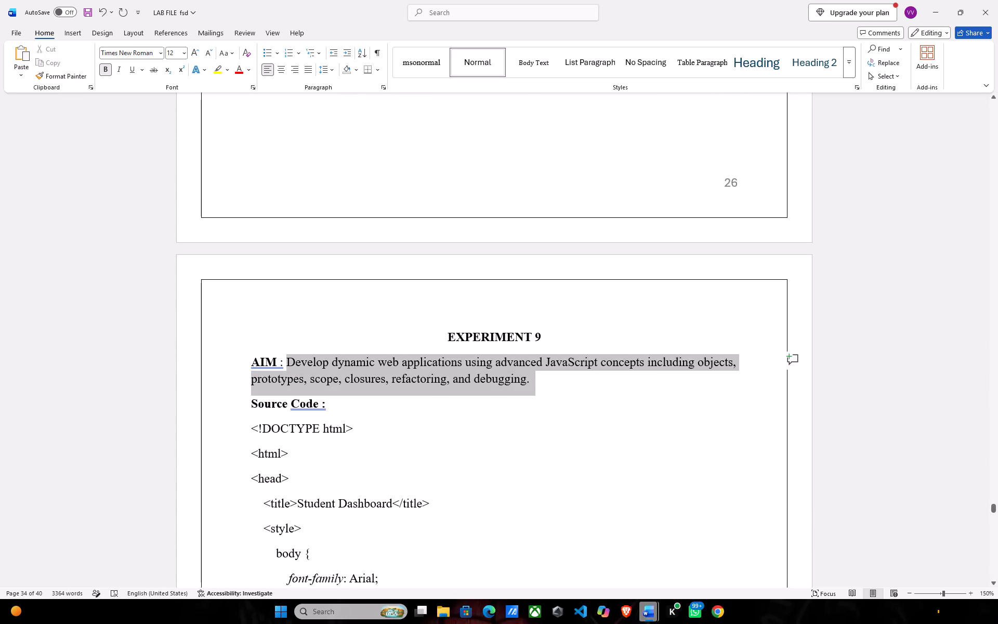
drag(557, 387, 551, 388)
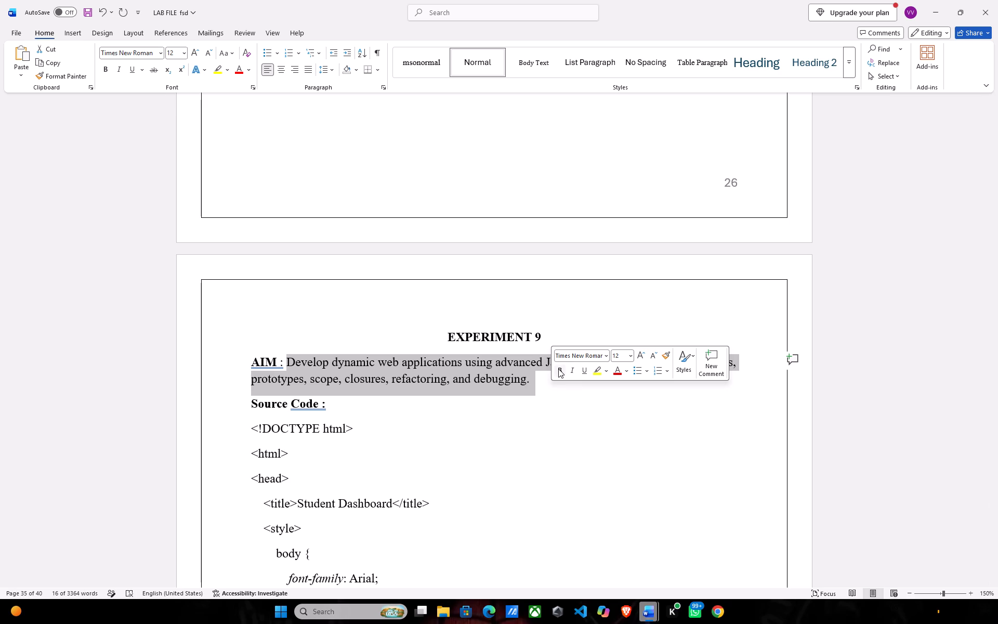
click(558, 369)
click(649, 452)
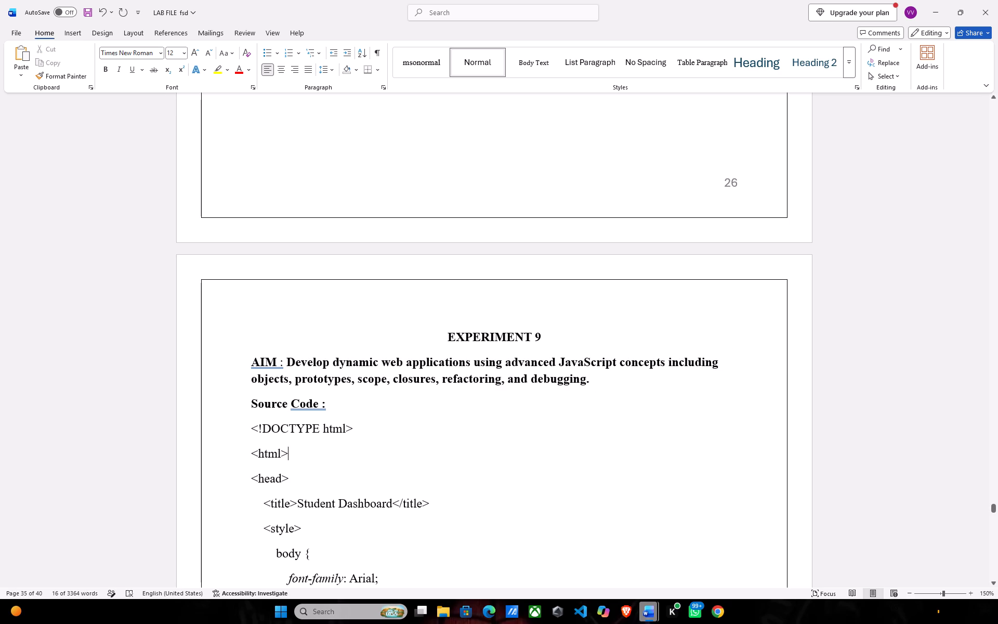
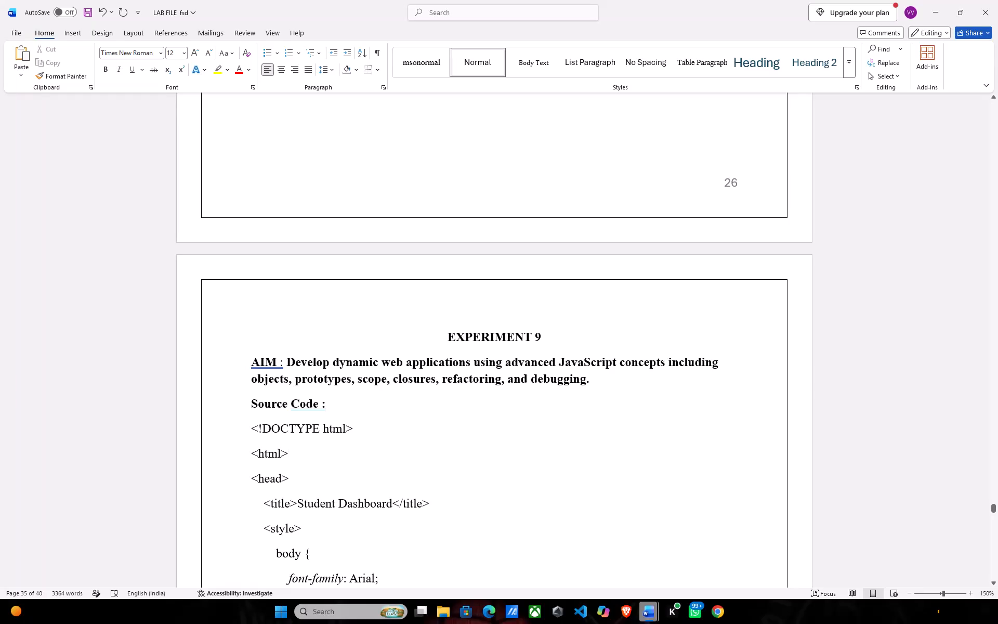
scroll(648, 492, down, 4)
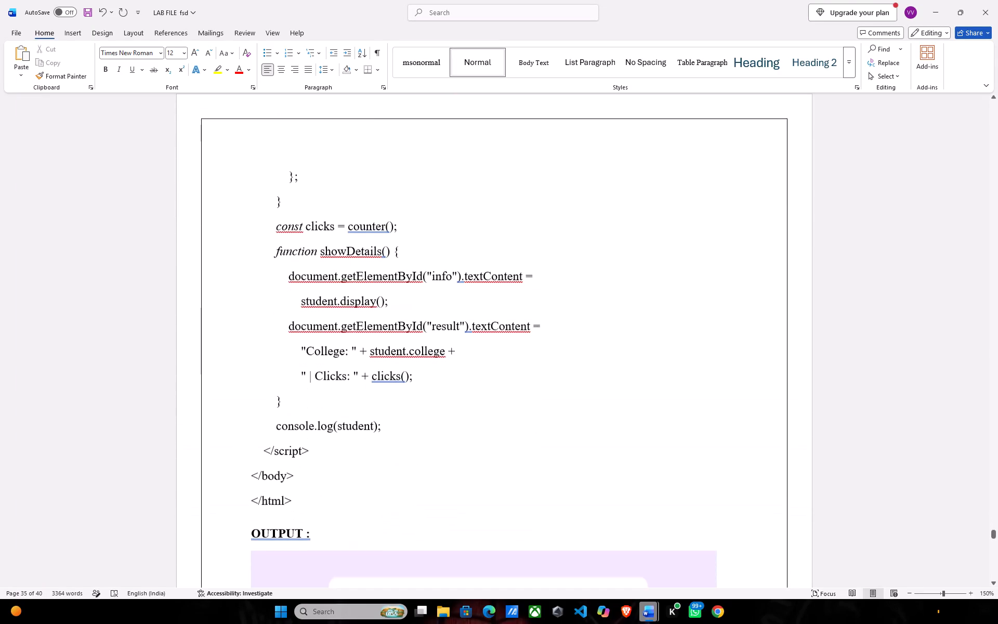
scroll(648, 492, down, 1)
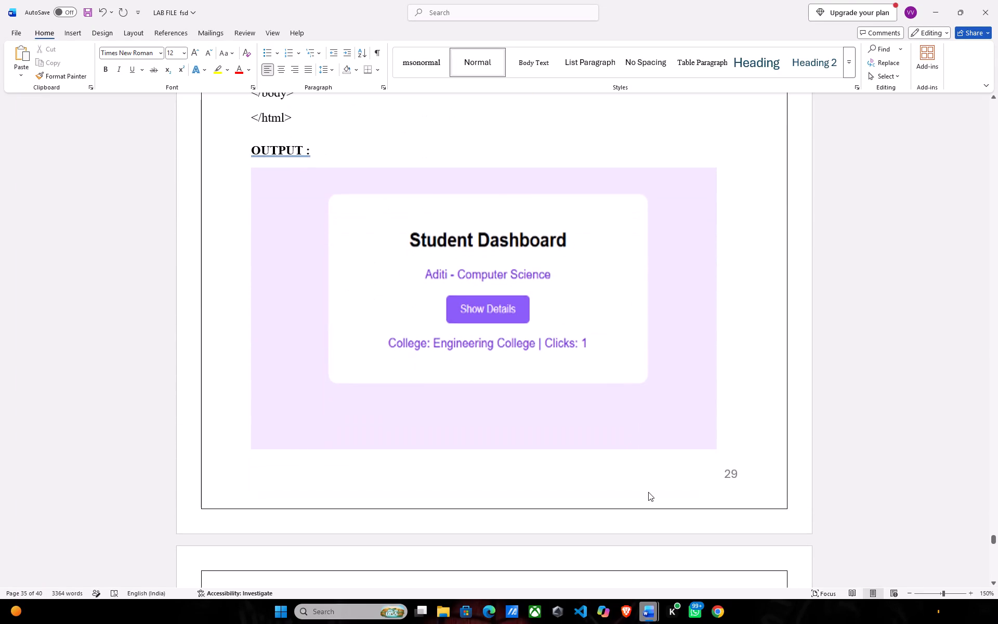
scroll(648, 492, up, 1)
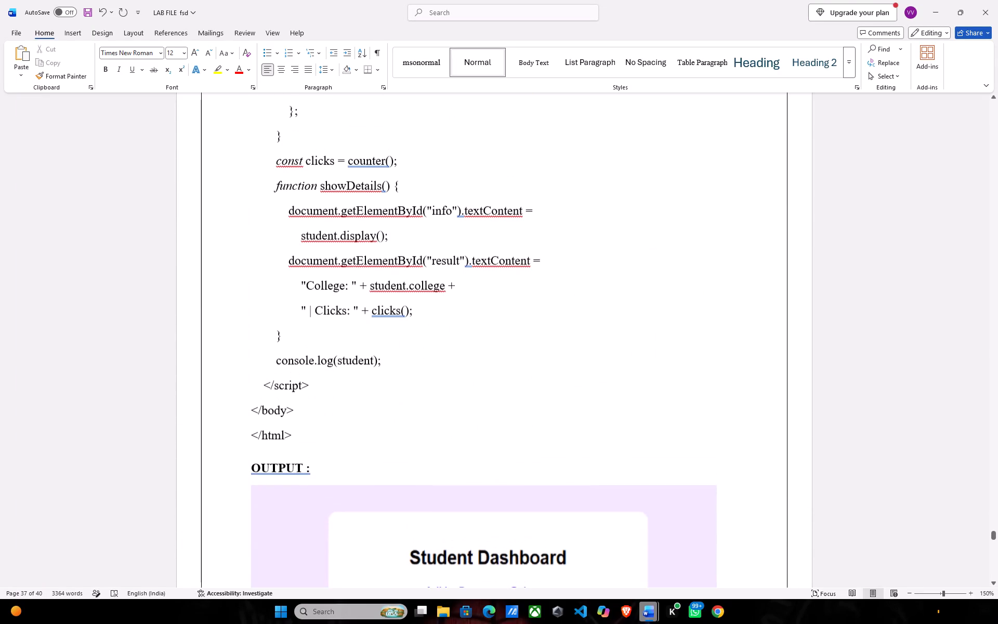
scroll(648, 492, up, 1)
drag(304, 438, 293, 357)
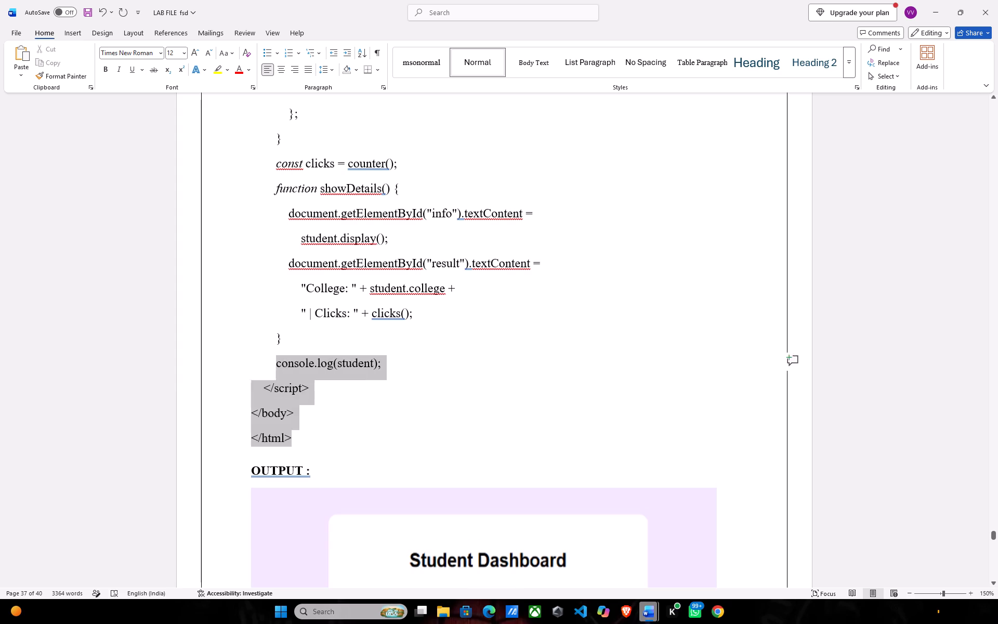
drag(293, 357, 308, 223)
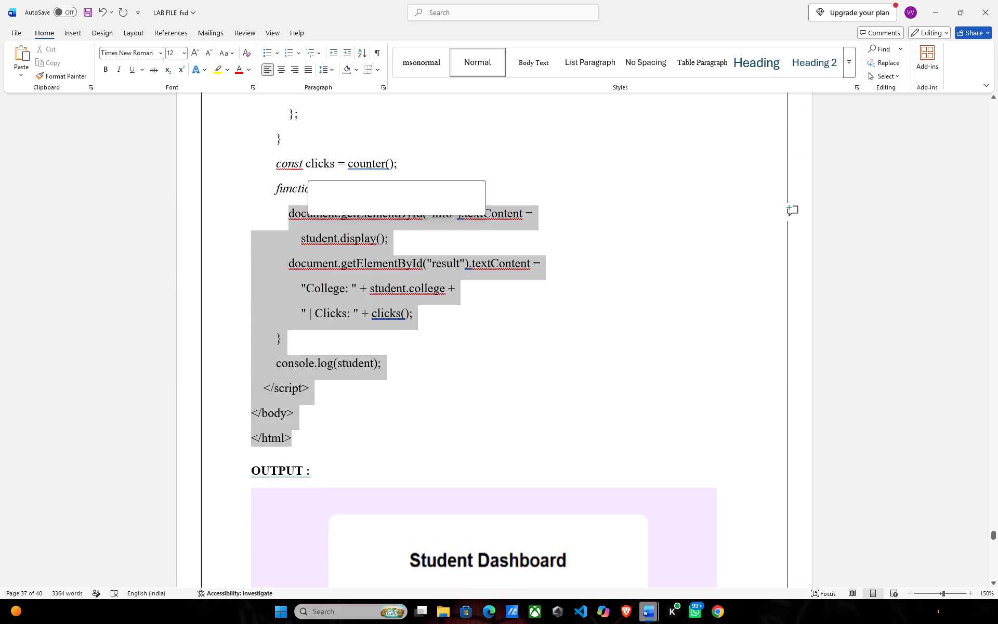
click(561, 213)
Change the student object's name value in Experiment 9's script from "Aditi" to "Varun".
scroll(561, 213, up, 3)
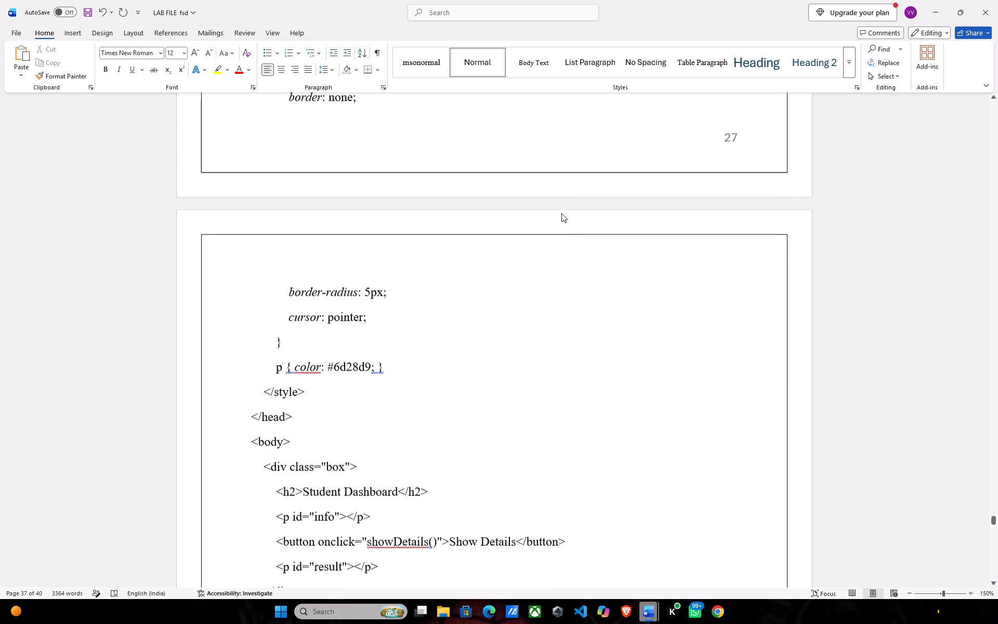
scroll(561, 213, down, 1)
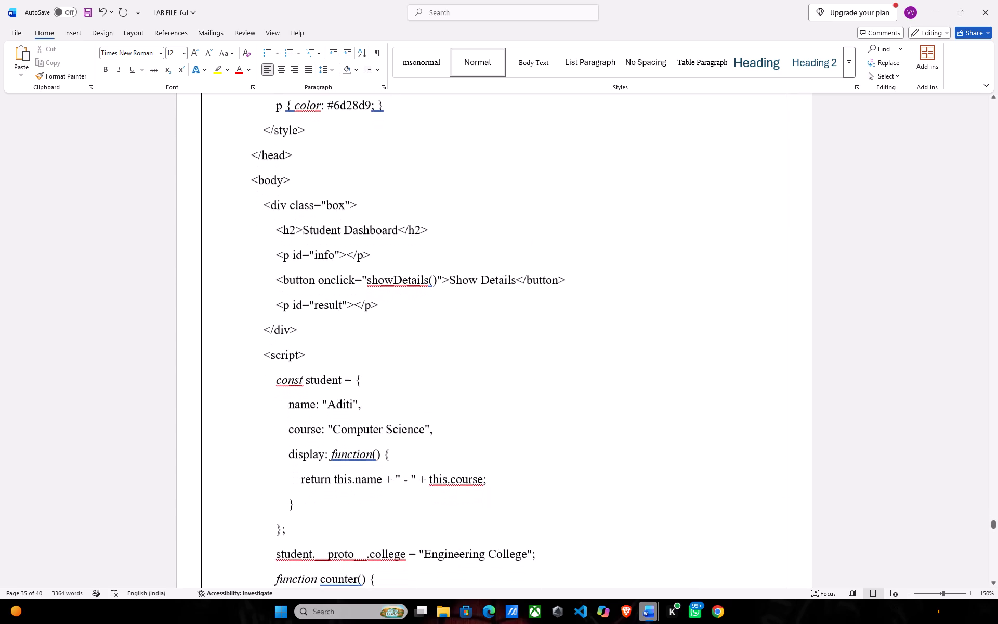
click(353, 406)
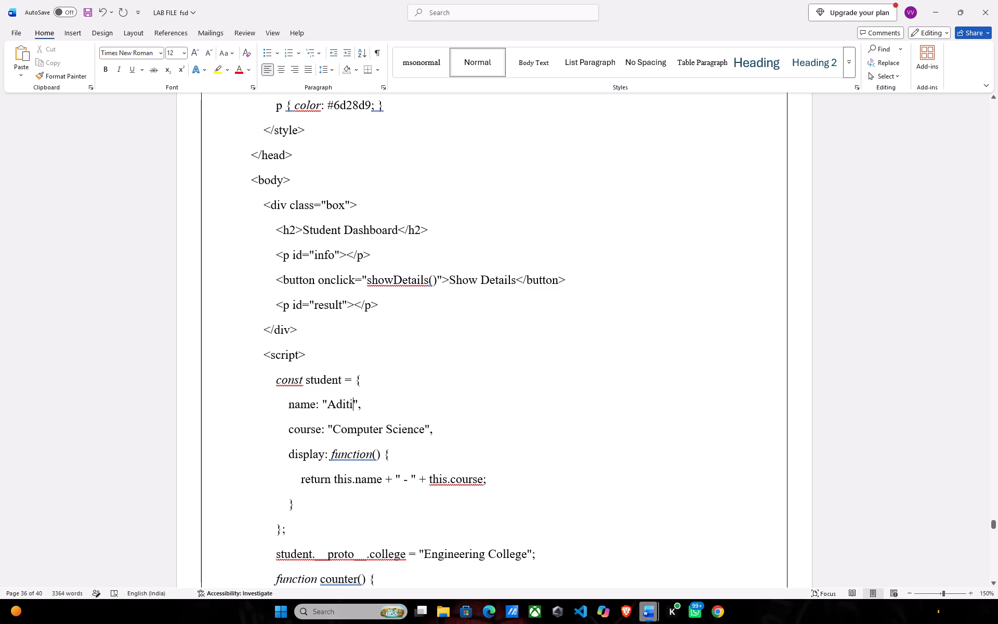
key(BackSpace)
key(BackSpace)
key(BackSpace)
key(BackSpace)
key(BackSpace)
text(Varun)
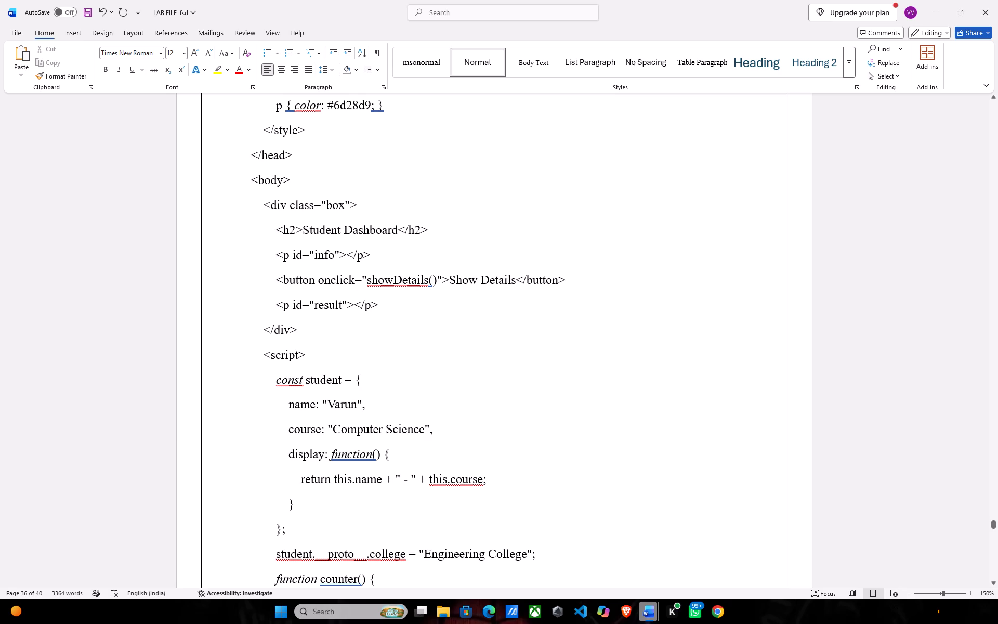
Copy Experiment 9's entire source code, from <!DOCTYPE html> through </html>, leaving out the OUTPUT heading and picture.
scroll(432, 318, up, 1)
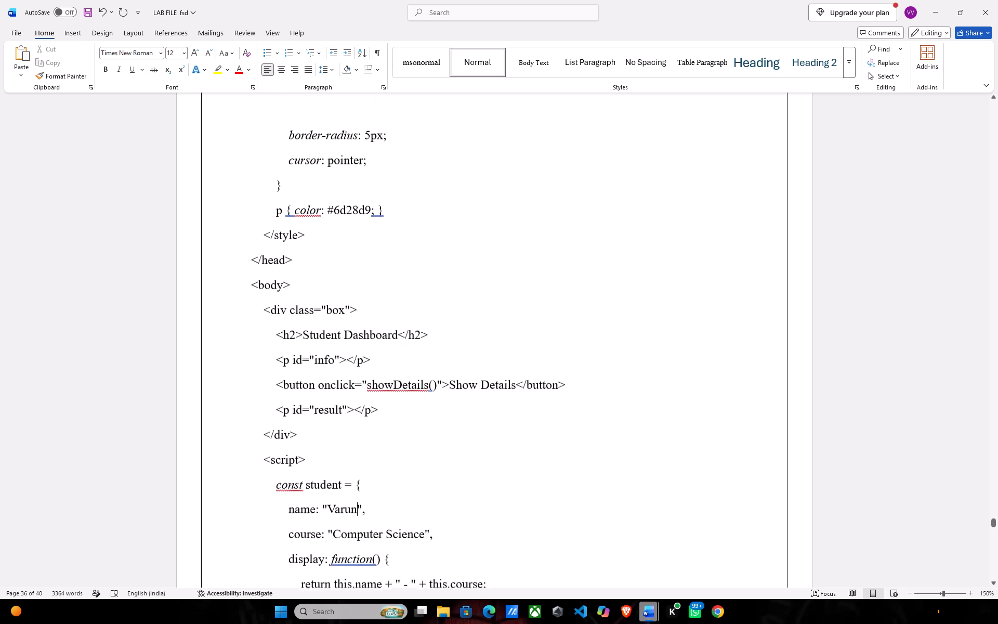
scroll(432, 318, up, 1)
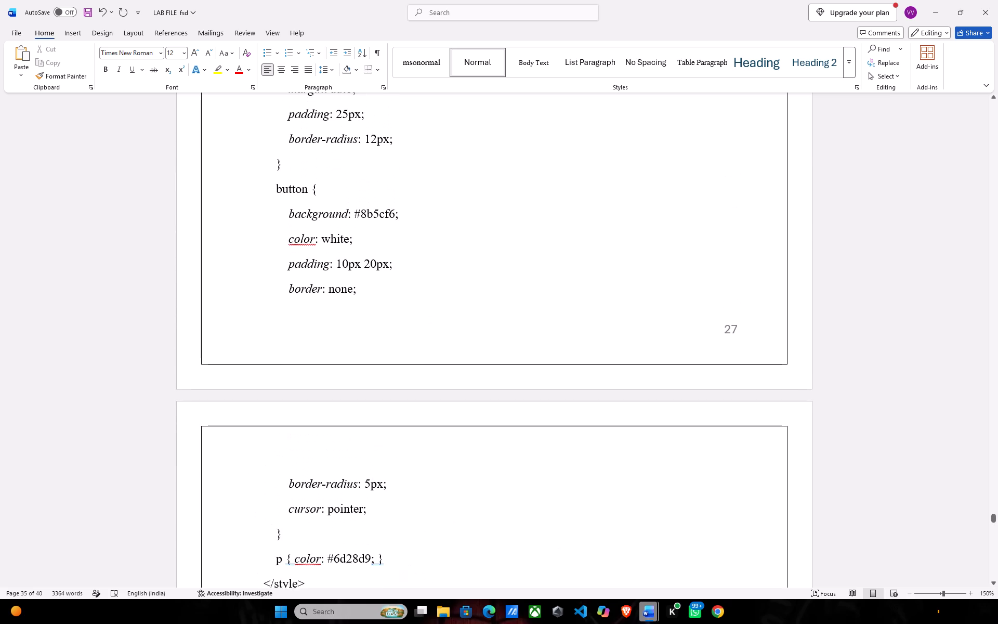
scroll(432, 318, up, 1)
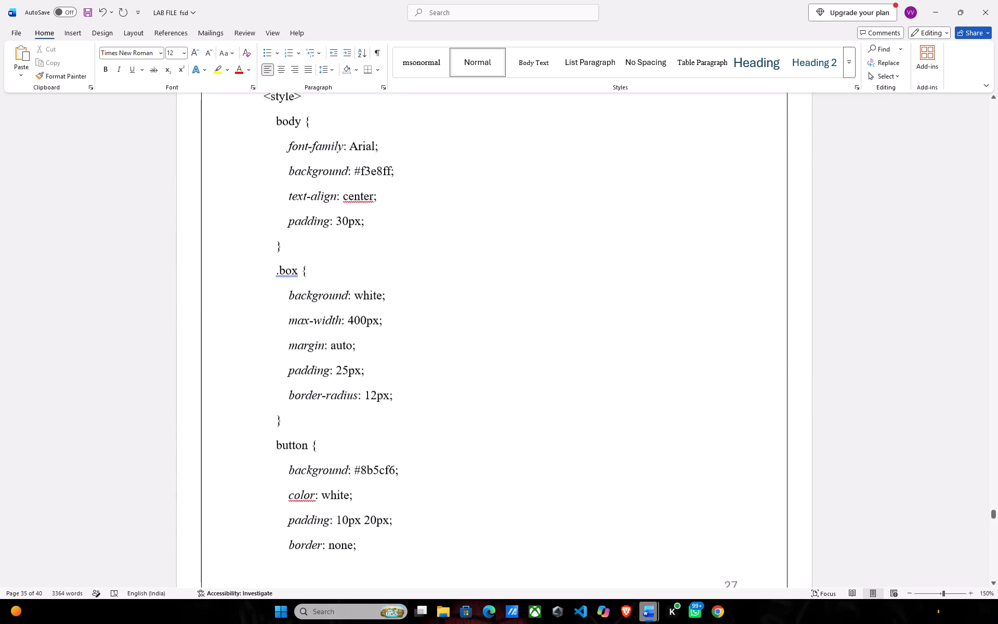
scroll(432, 318, up, 2)
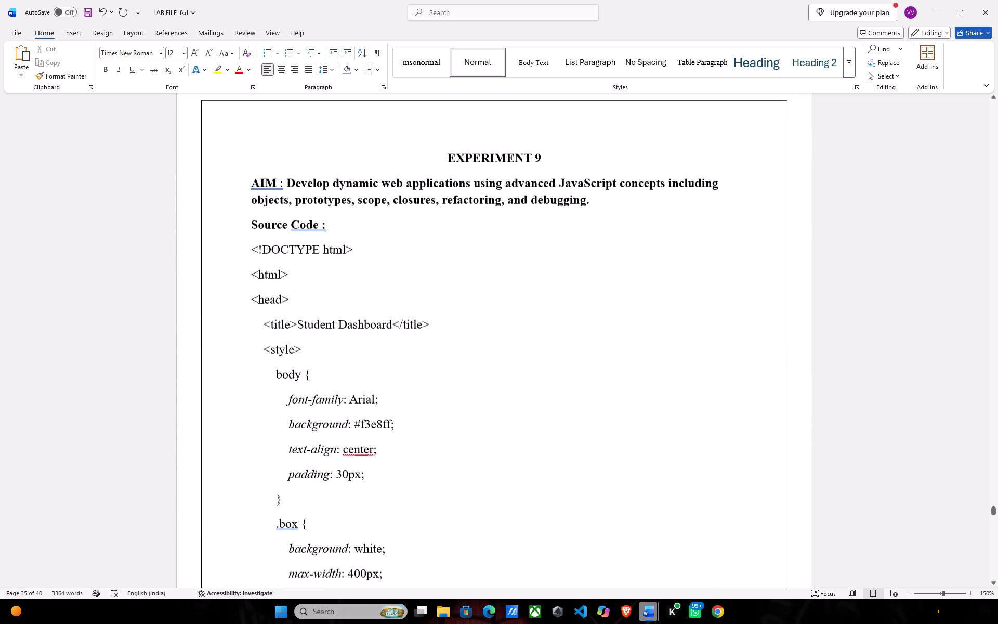
scroll(432, 318, up, 1)
drag(250, 257, 273, 282)
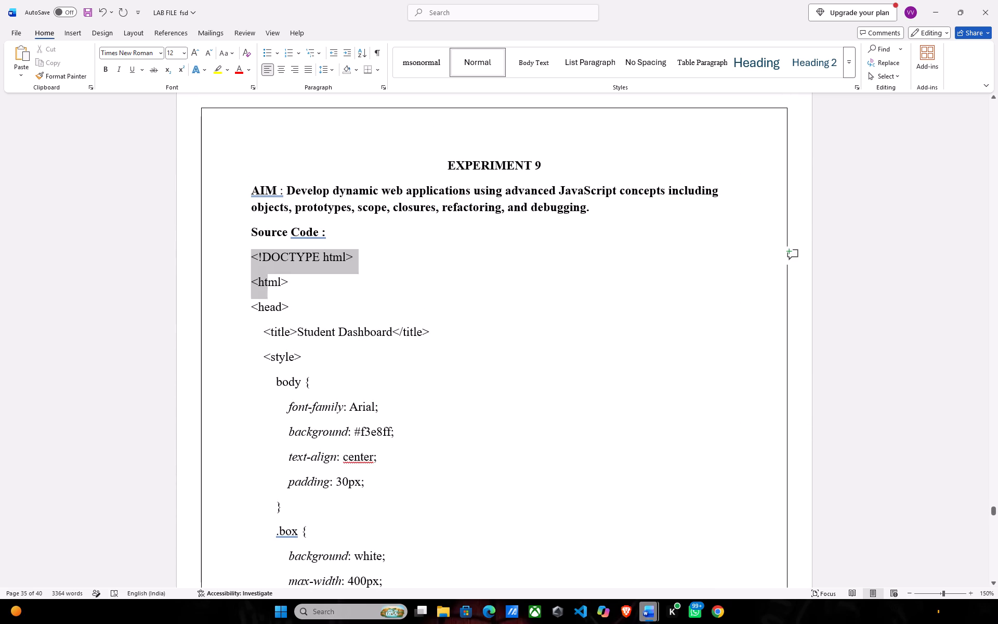
drag(273, 282, 503, 623)
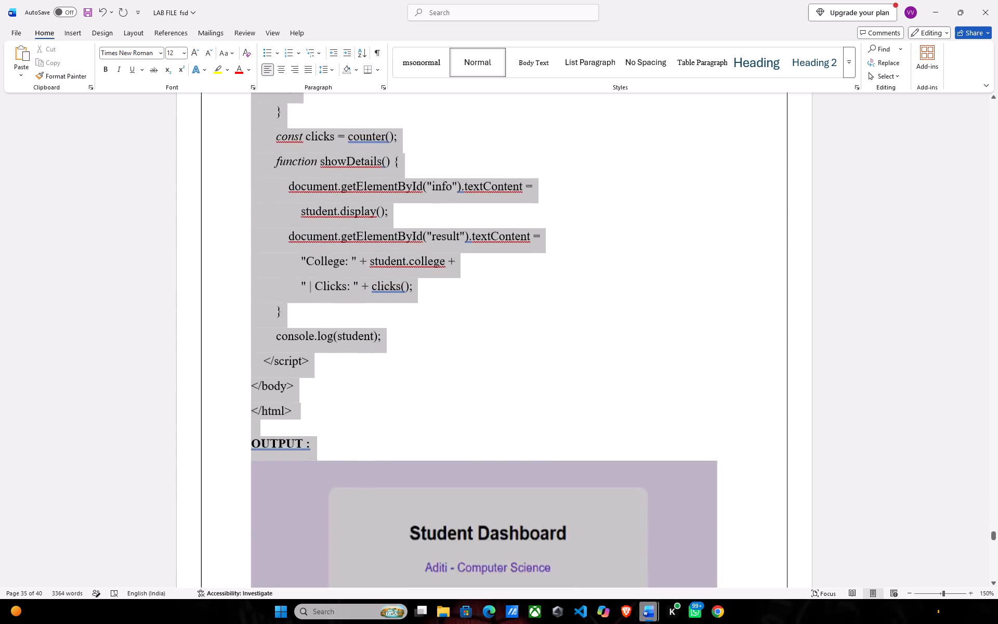
drag(503, 623, 331, 262)
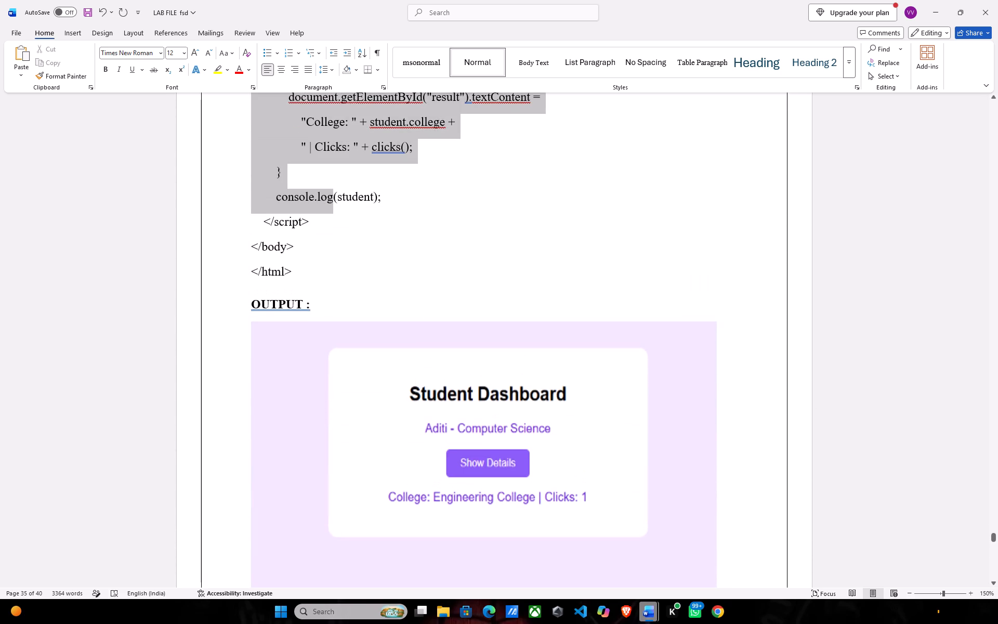
drag(331, 262, 332, 269)
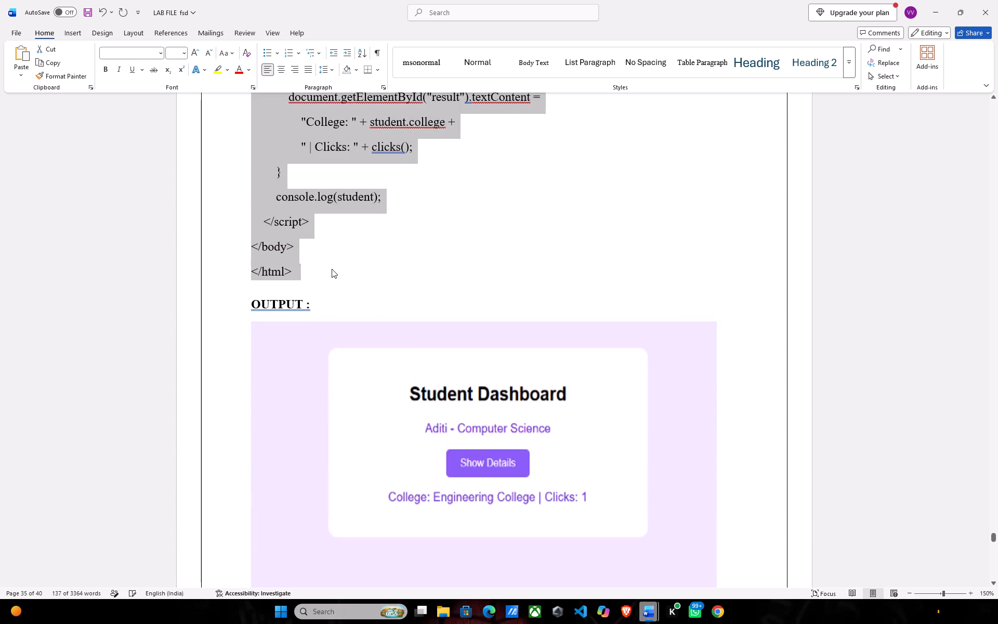
key(ctrl+c)
click(332, 269)
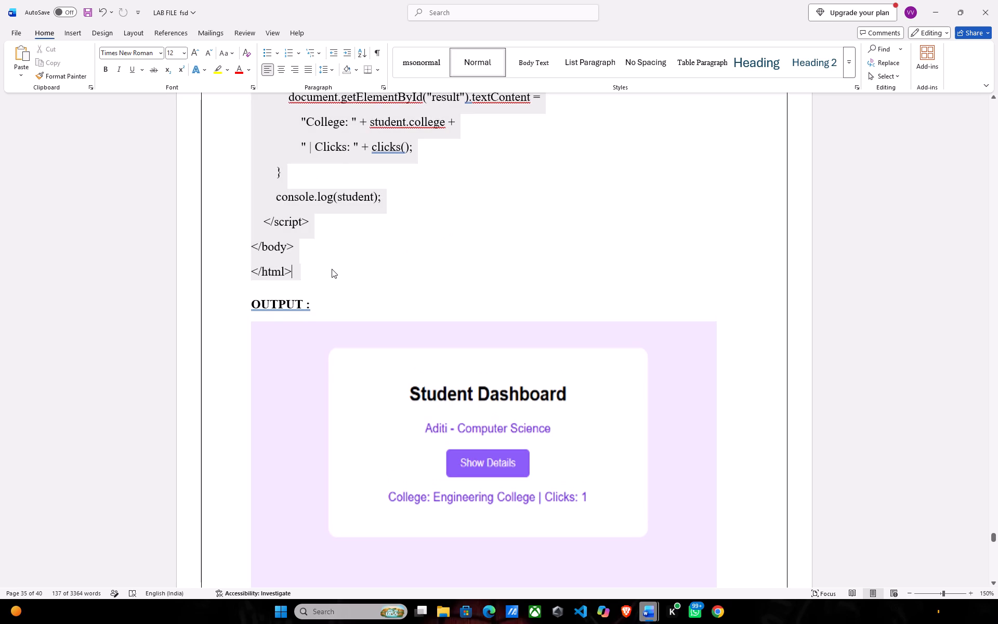
Switch to Visual Studio Code, replace all the registration form code in index.html with the copied Student Dashboard code, and save the file.
click(584, 612)
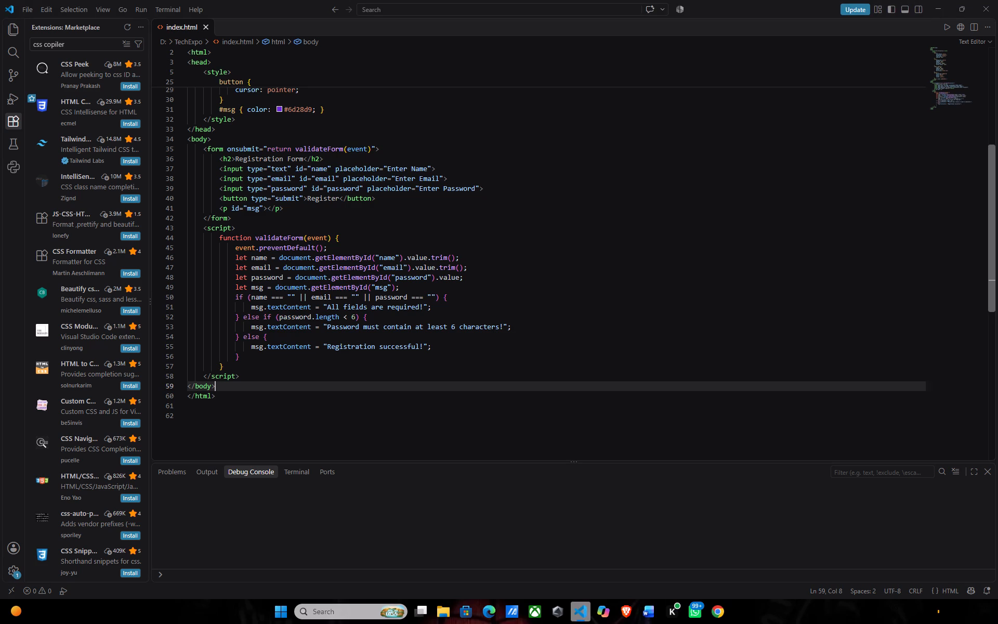
drag(216, 394, 186, 150)
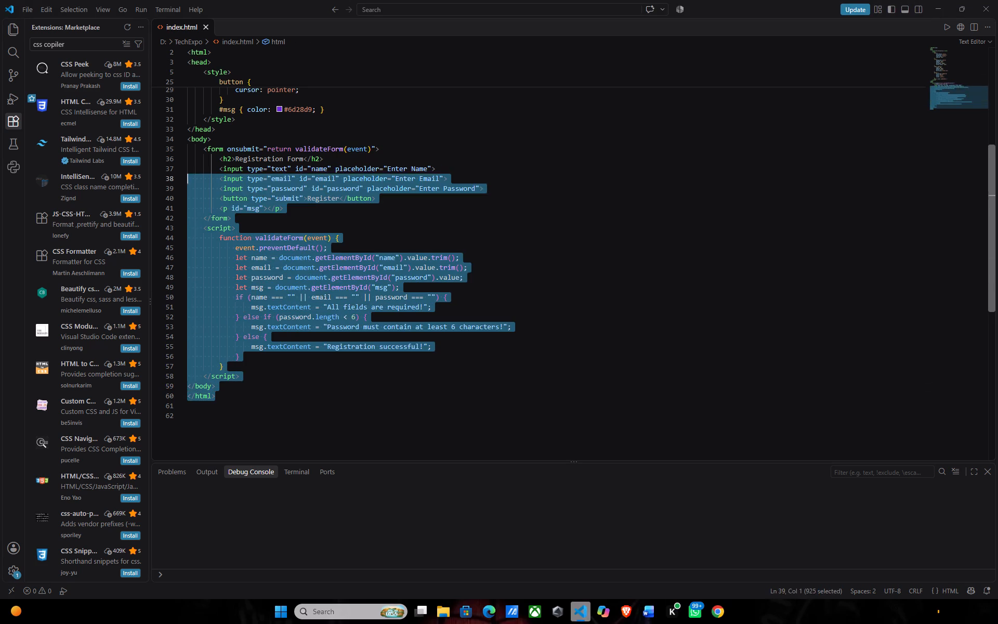
drag(186, 150, 187, 0)
key(ctrl+v)
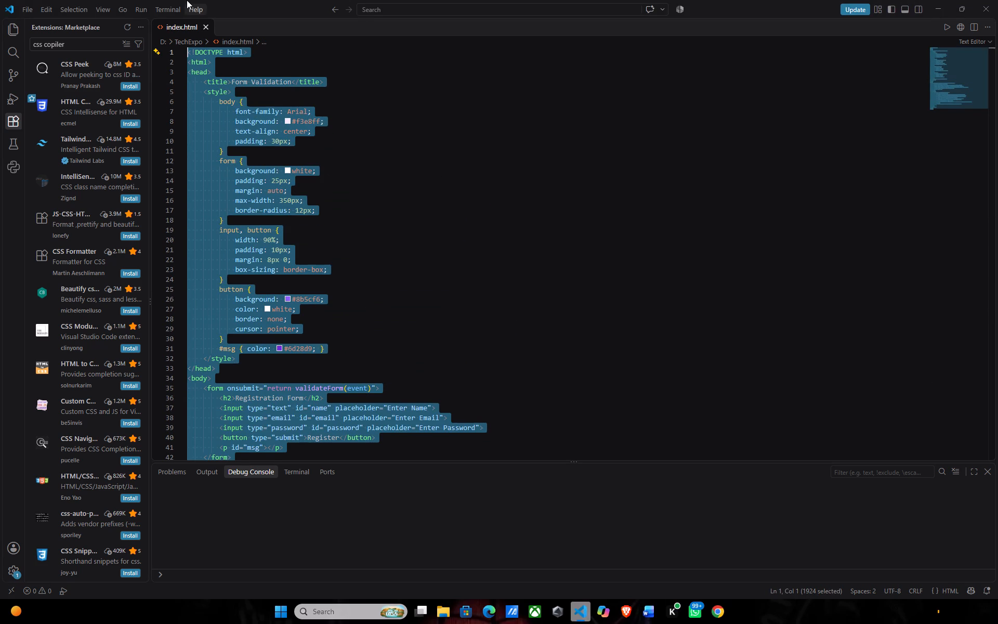
scroll(479, 282, up, 14)
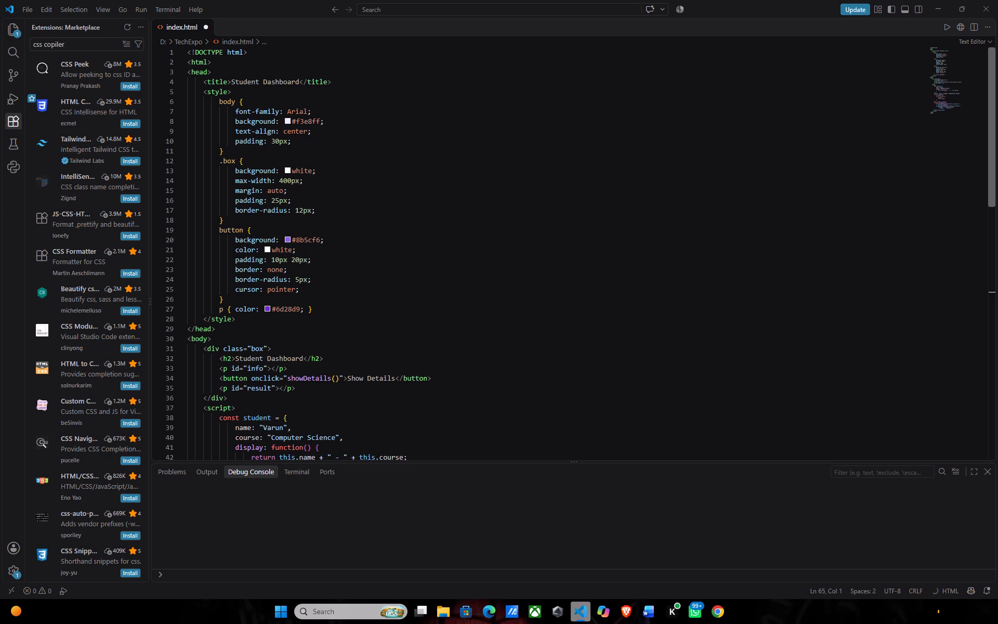
key(ctrl+s)
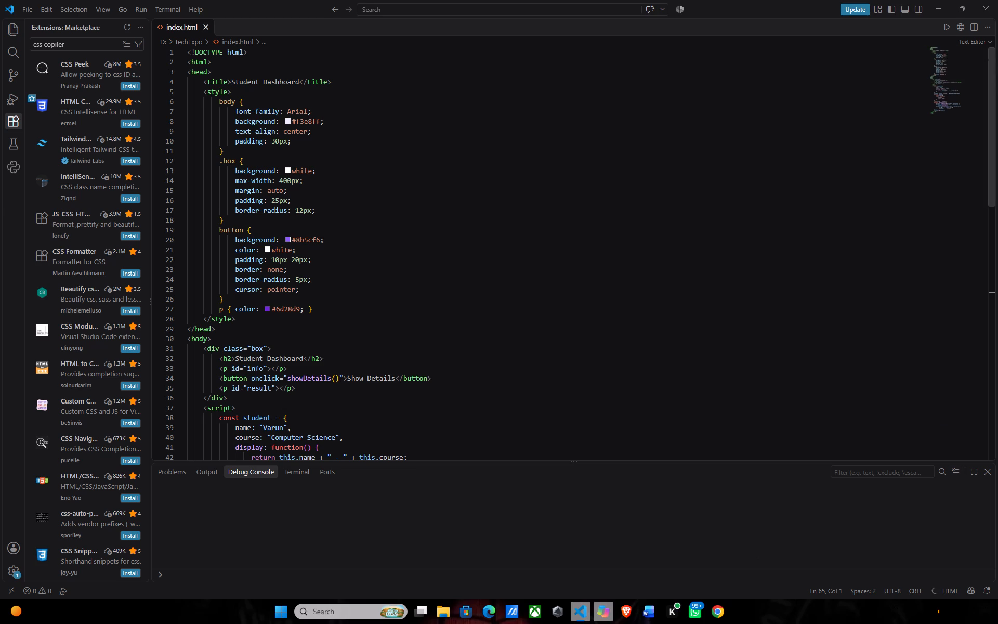
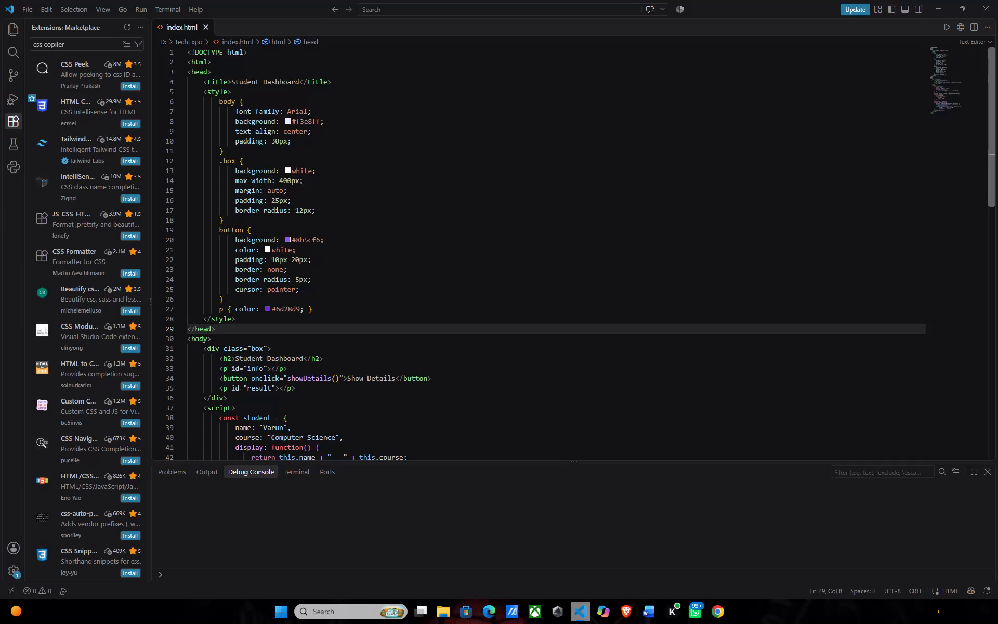
Save index.html, open it from File Explorer in Chrome, and show the student details on the Student Dashboard page.
key(ctrl+s)
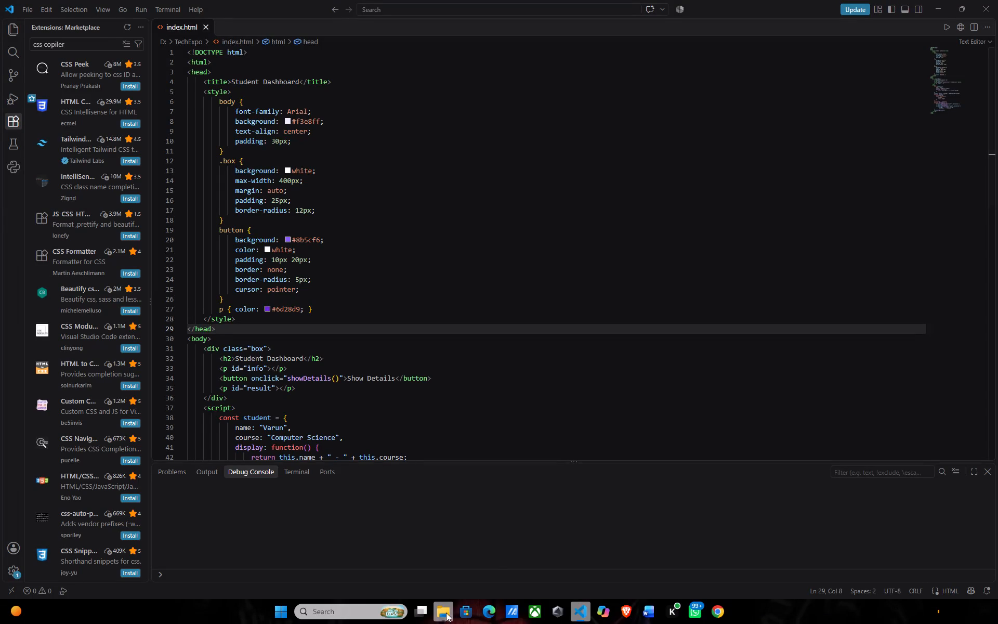
click(447, 613)
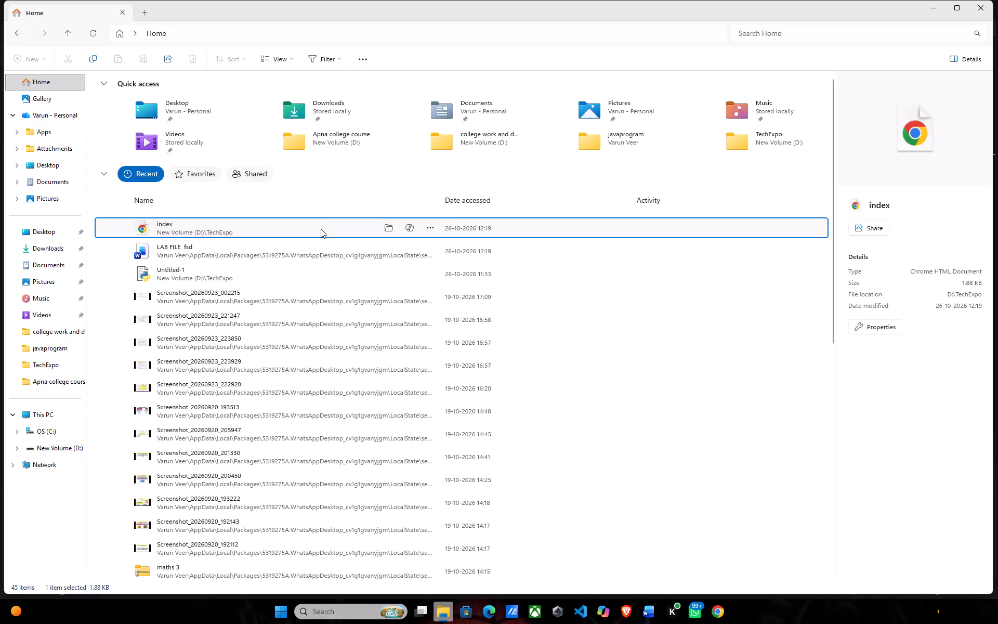
double_click(321, 229)
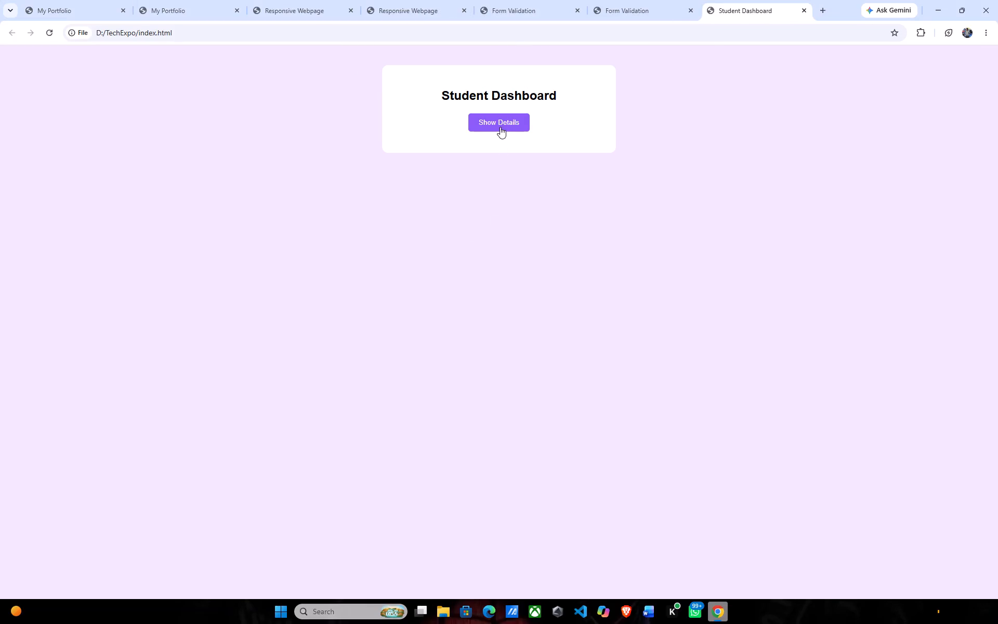
click(499, 126)
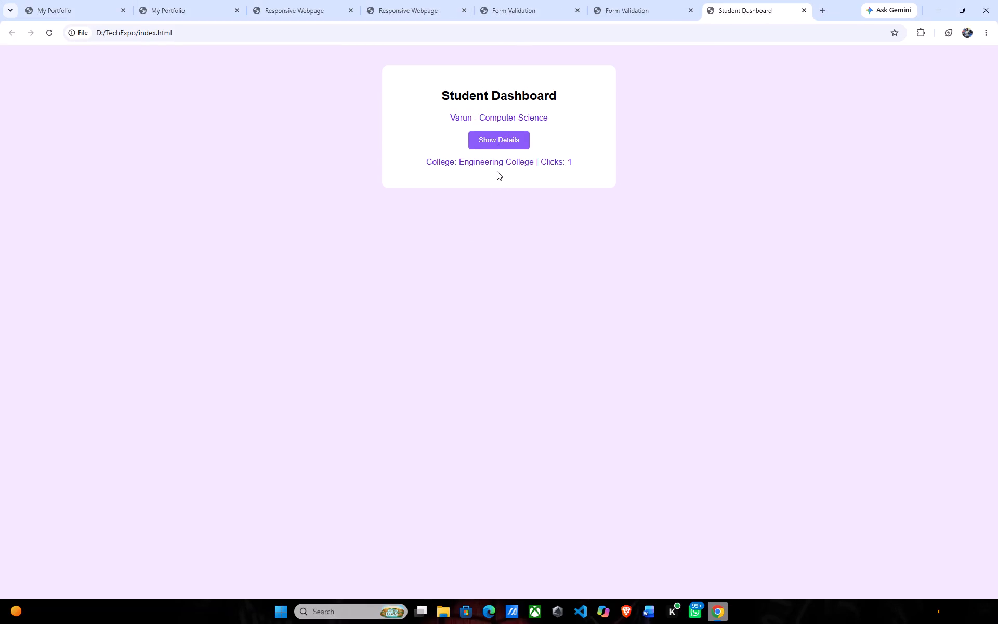
Enlarge the Student Dashboard page and capture a full-width screenshot of the page area containing the whole dashboard card.
key(Print)
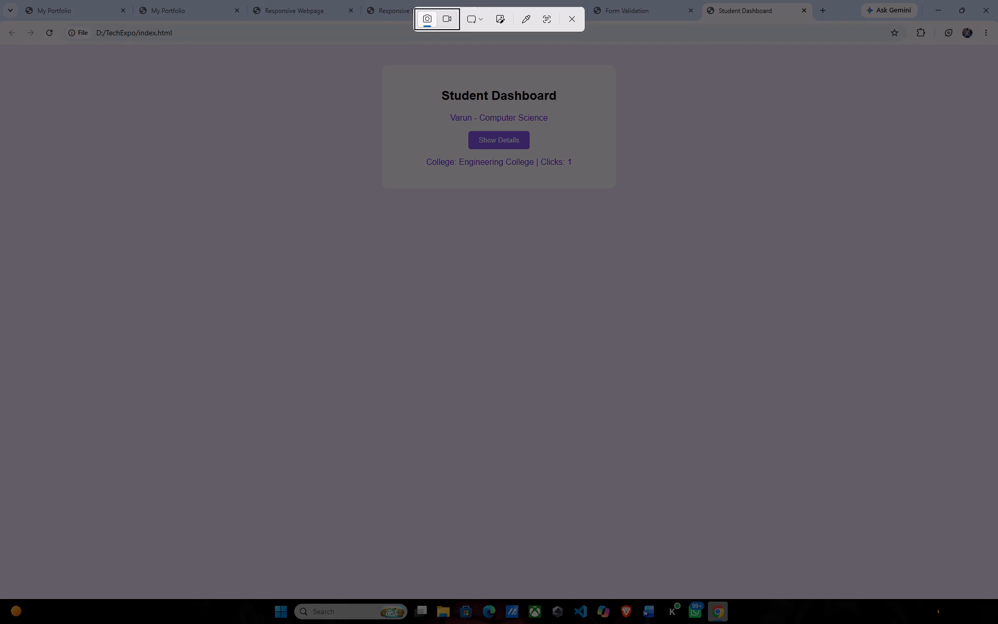
click(574, 21)
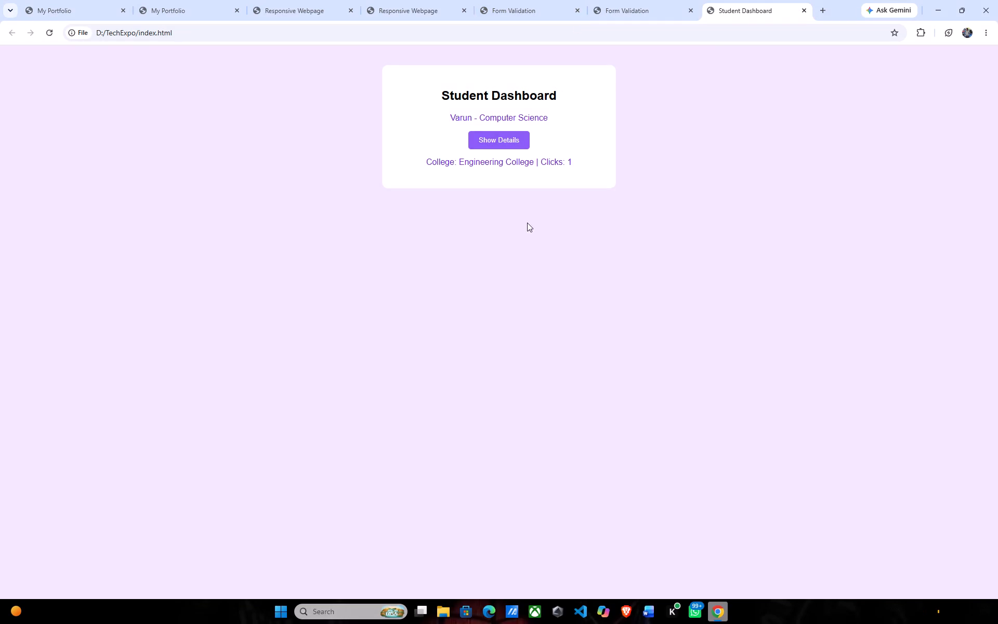
scroll(524, 230, up, 6)
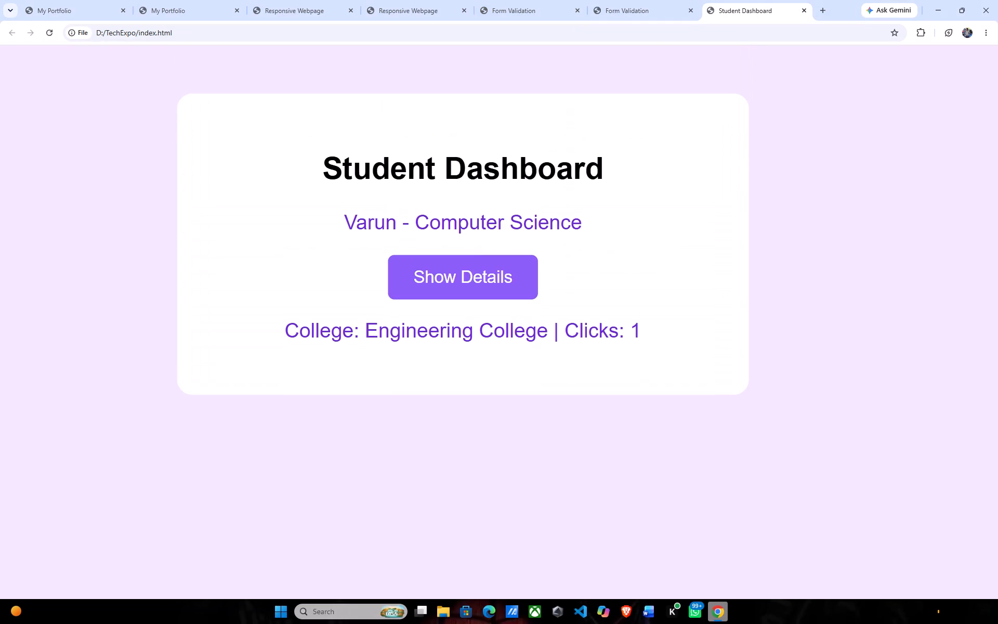
key(Print)
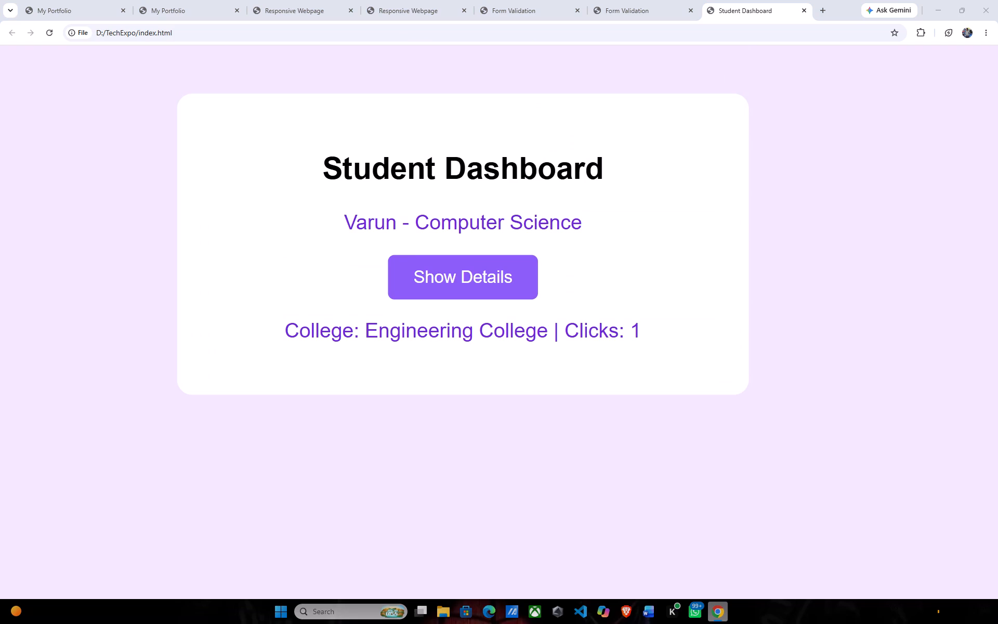
drag(1, 44, 771, 458)
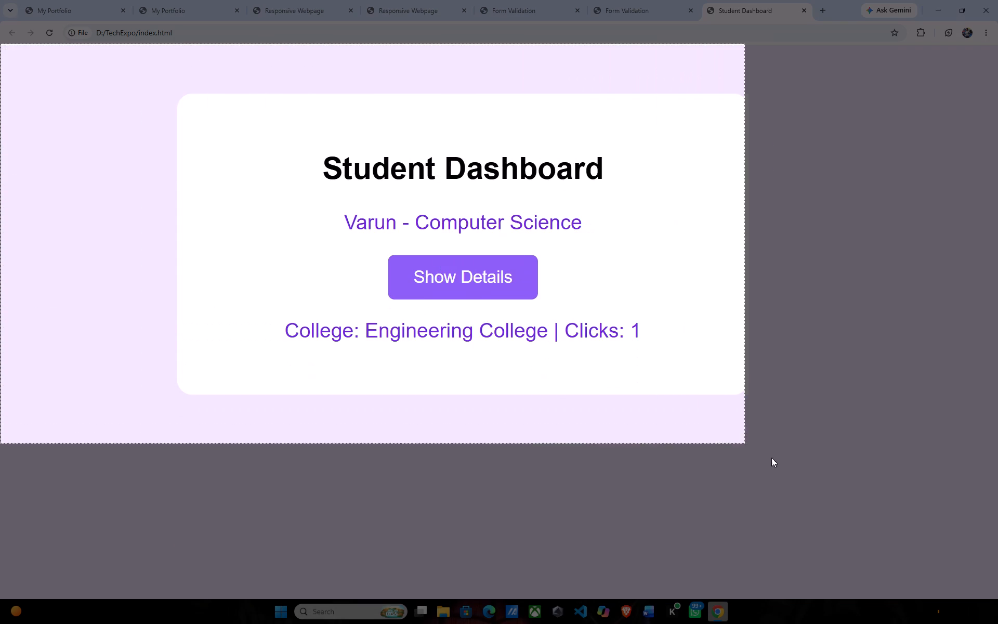
drag(771, 458, 997, 539)
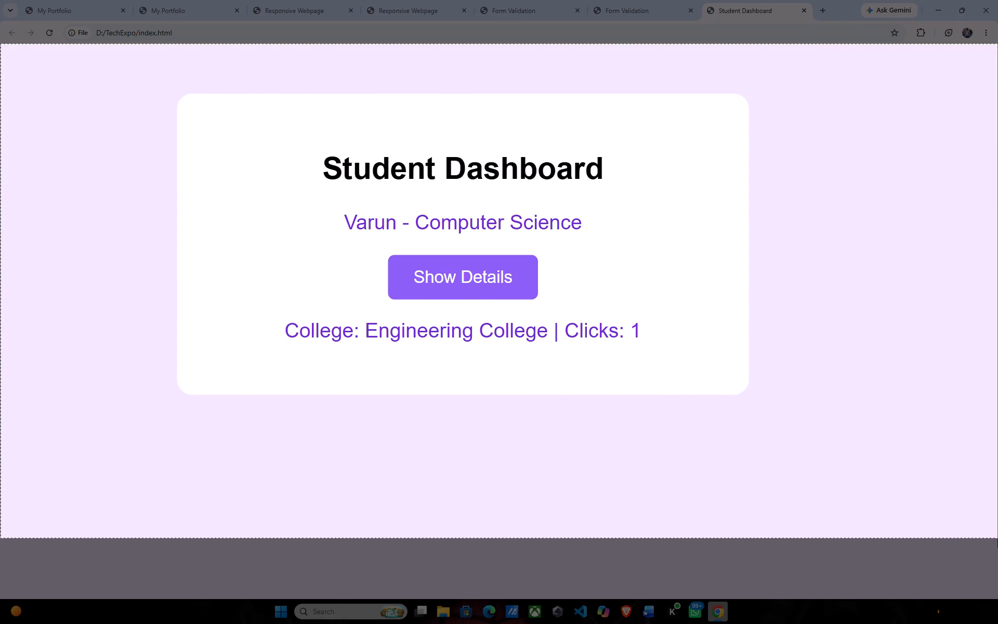
drag(997, 539, 997, 540)
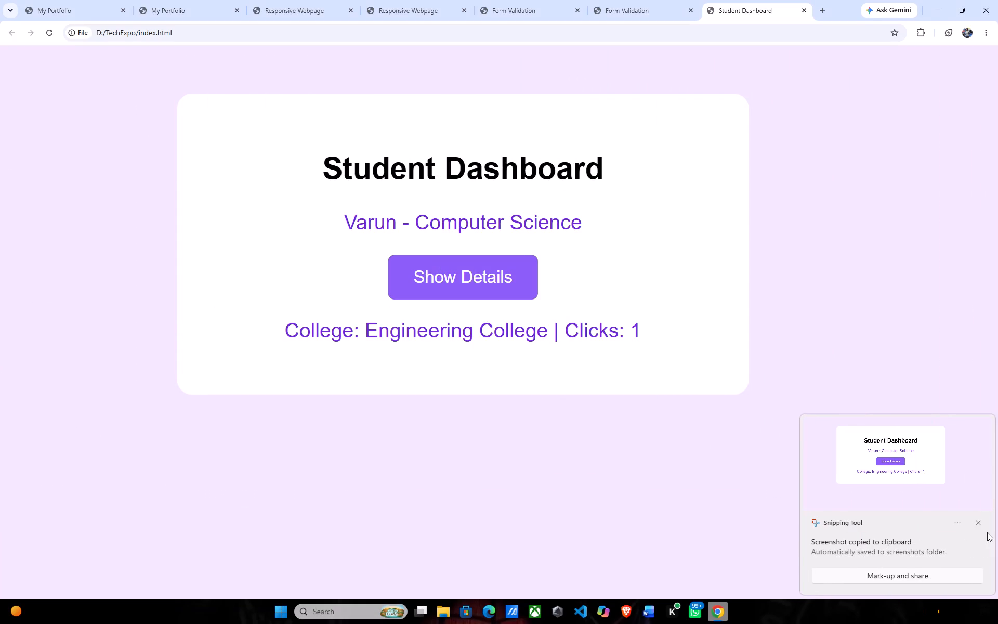
Switch to the LAB FILE fsd document in Word and replace Experiment 9's old output picture with the new dashboard screenshot.
click(644, 609)
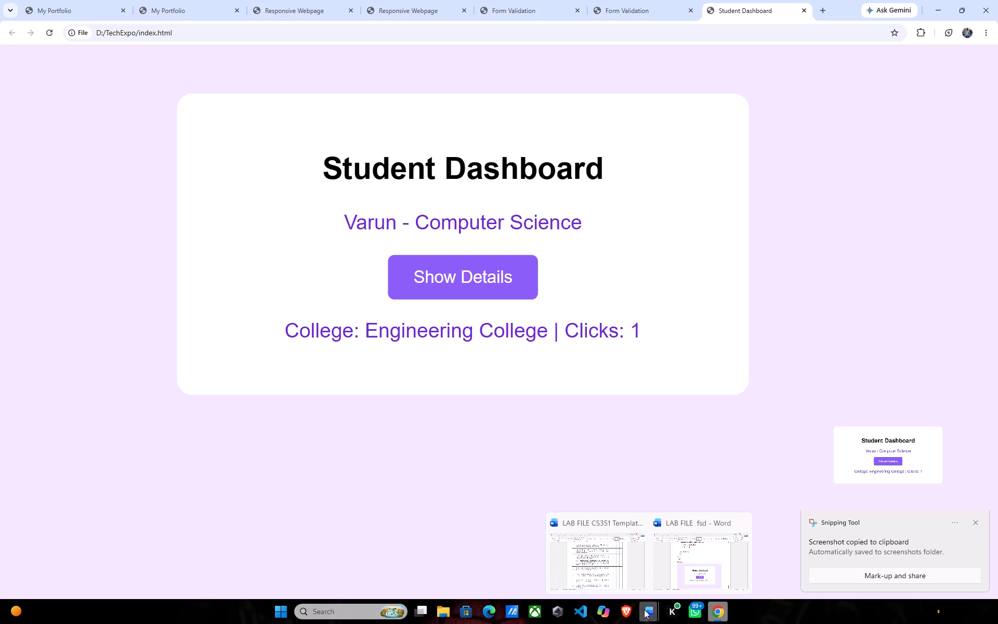
click(720, 553)
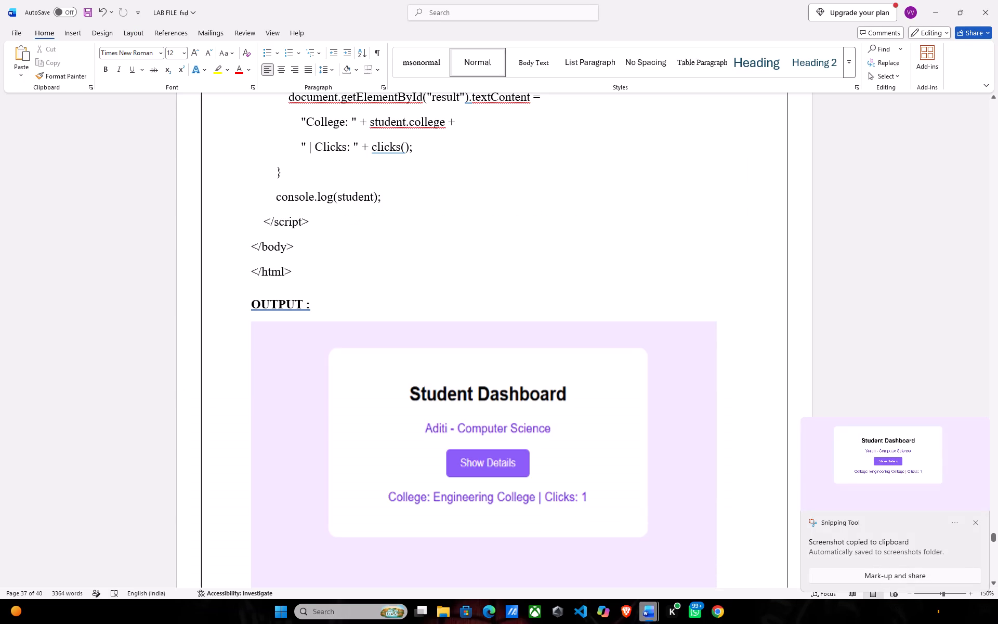
scroll(642, 451, down, 1)
scroll(642, 451, up, 1)
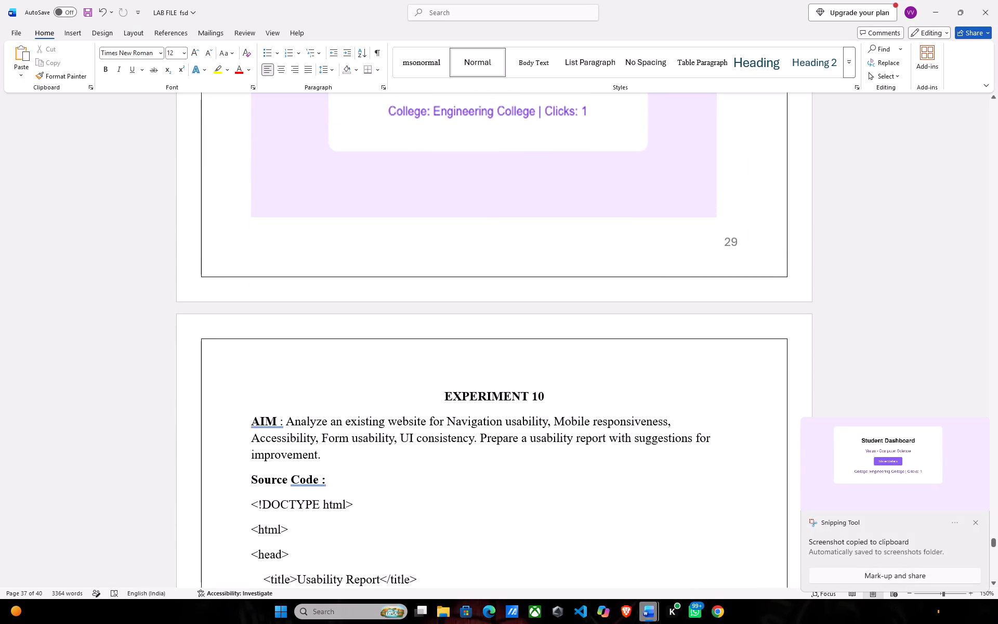
click(724, 213)
key(BackSpace)
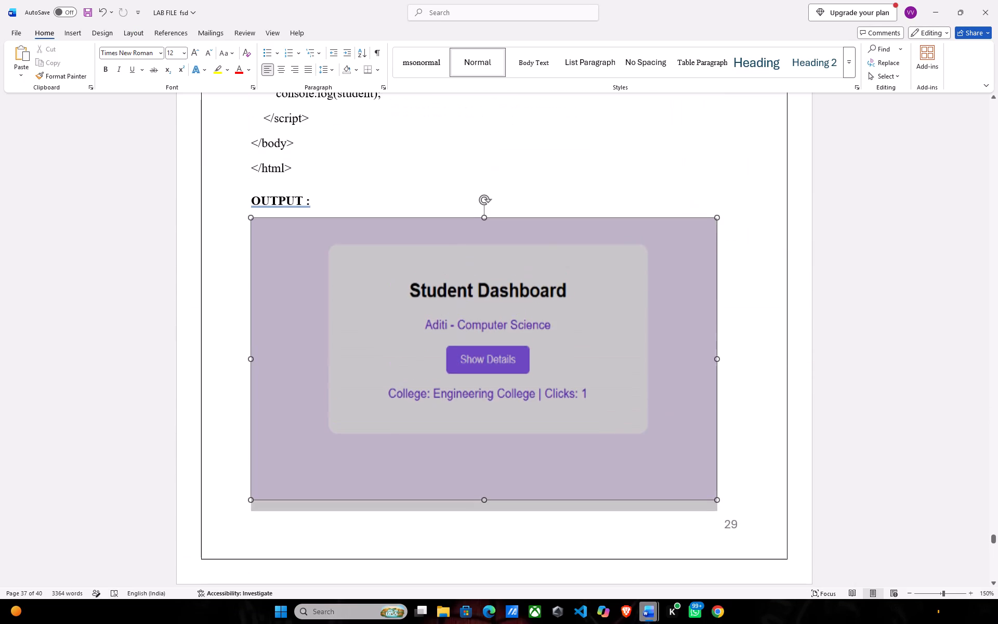
key(BackSpace)
key(ctrl+v)
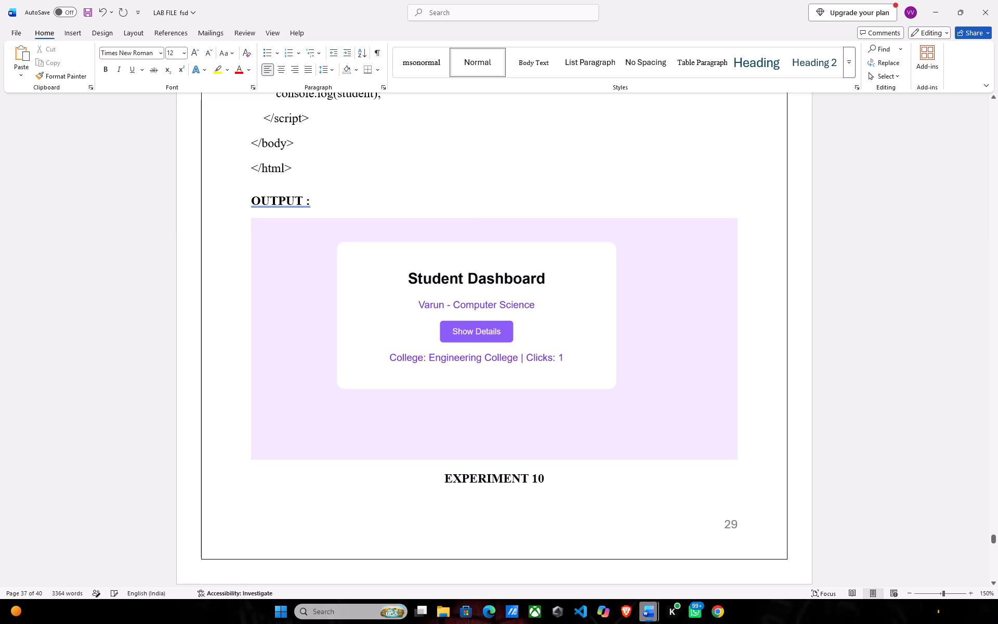
Stretch Experiment 9's output picture downward, keeping its width, until the EXPERIMENT 10 heading moves onto the following page.
click(512, 457)
click(503, 457)
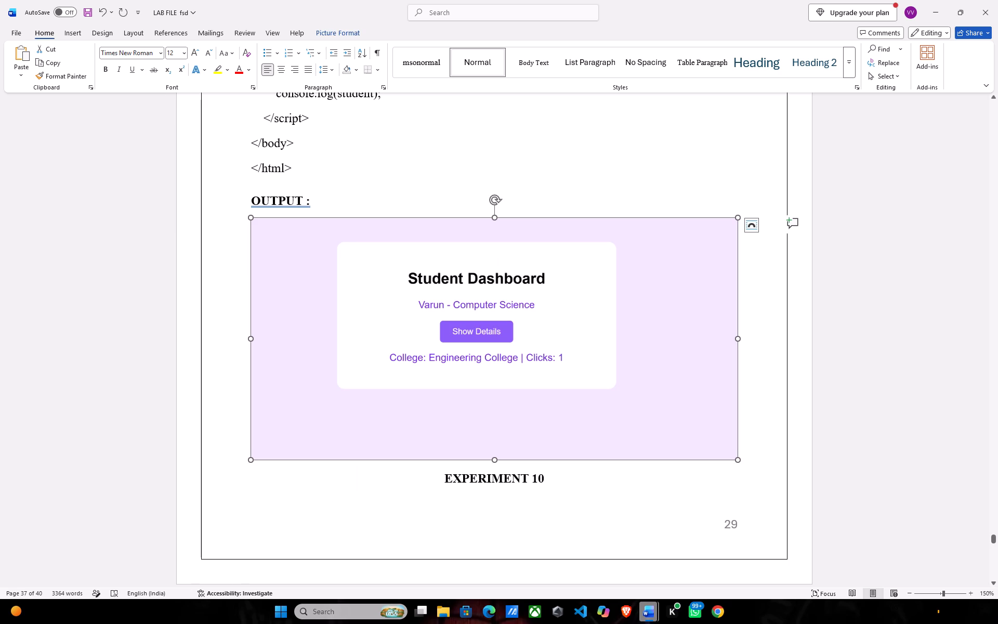
drag(495, 460, 496, 473)
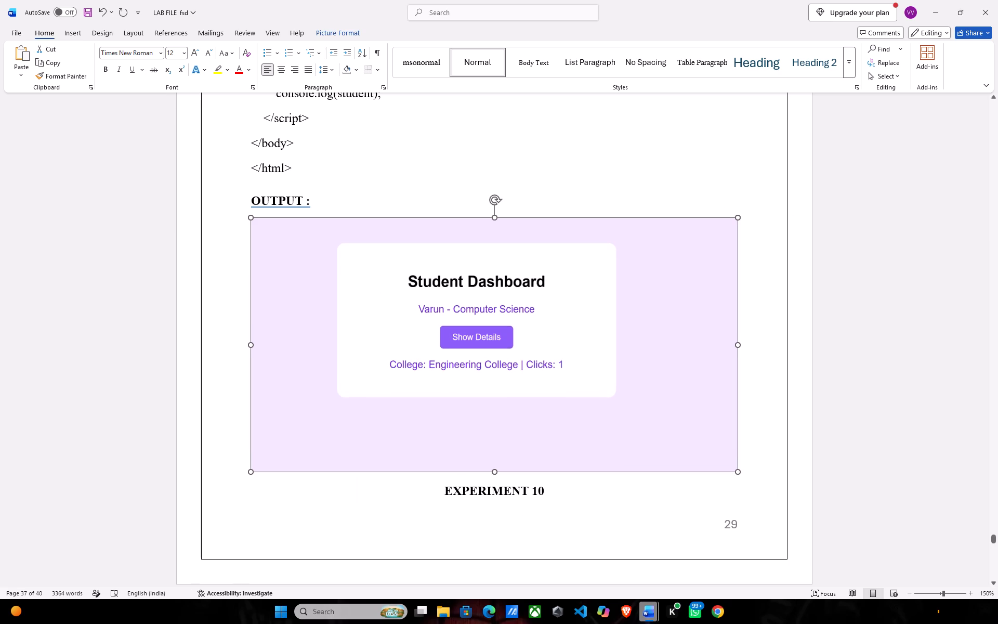
drag(496, 473, 498, 486)
click(598, 528)
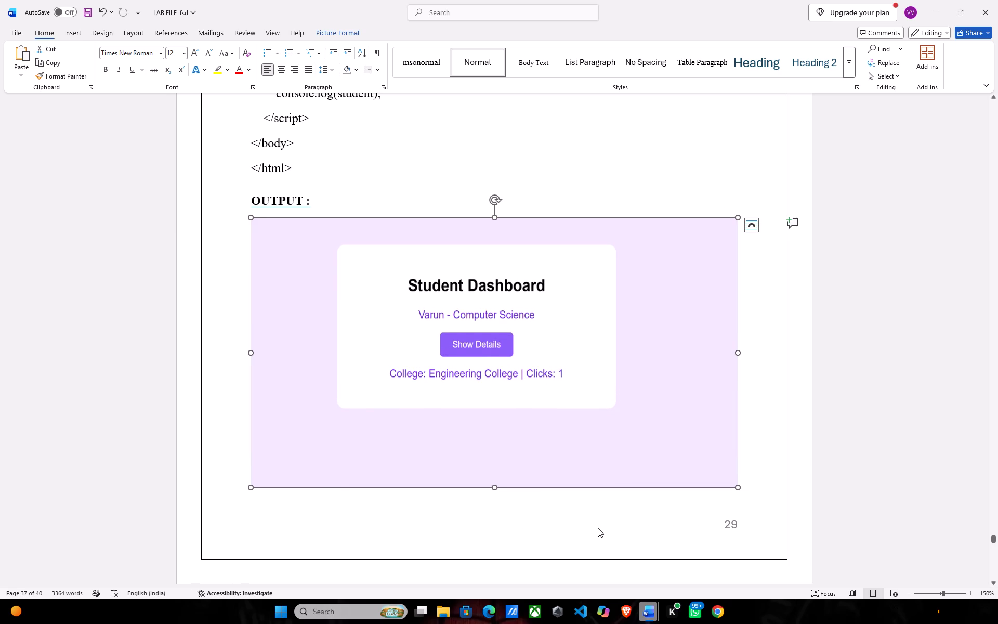
Look through Experiment 10's source code and its Website Usability Report output for anything needing personalisation, returning to its heading.
scroll(598, 528, down, 3)
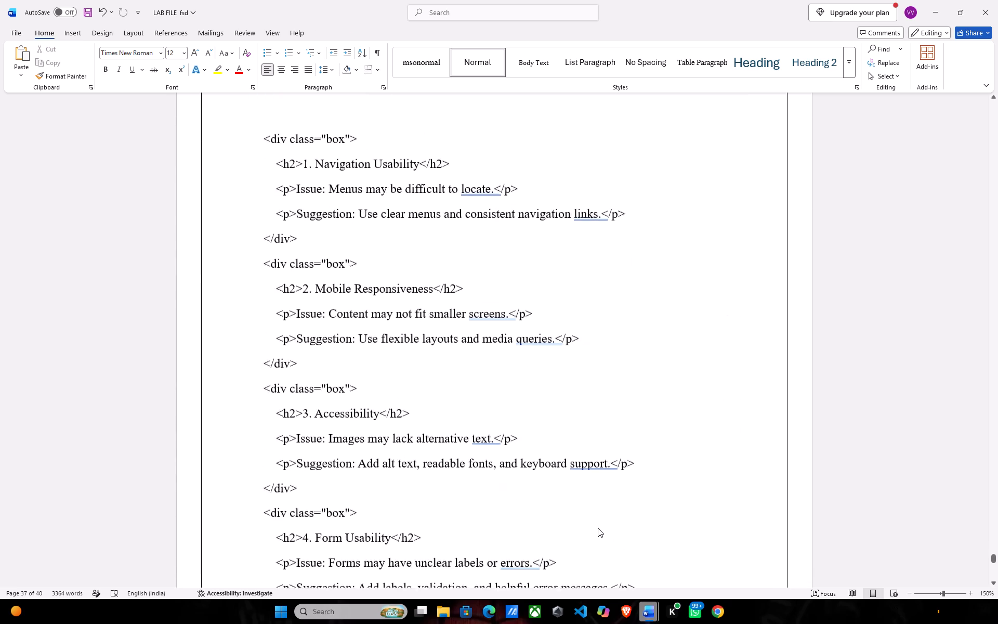
scroll(598, 528, down, 3)
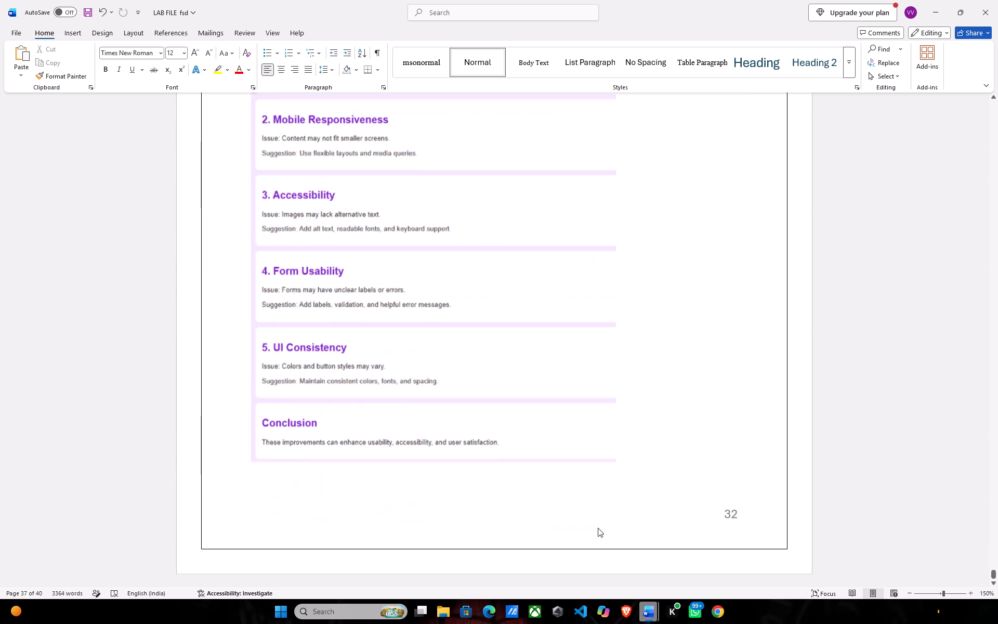
scroll(598, 528, down, 2)
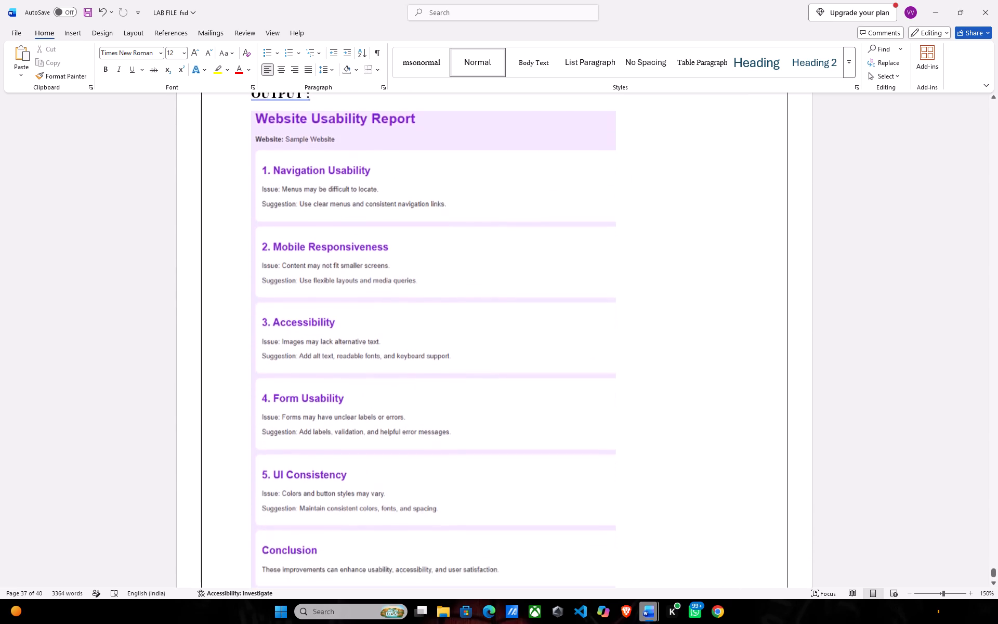
scroll(598, 528, down, 1)
scroll(598, 528, up, 1)
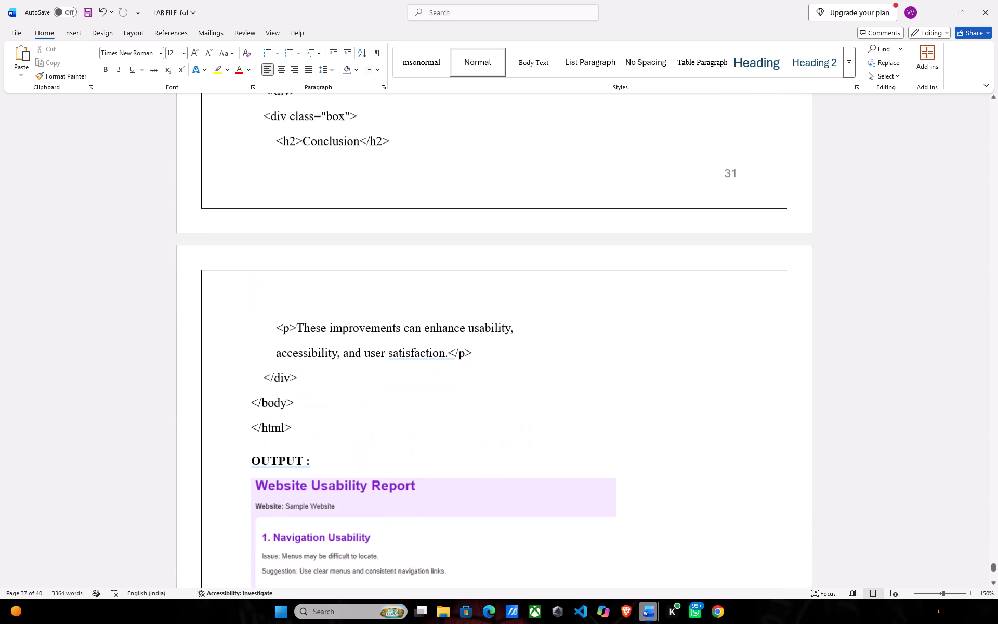
scroll(598, 528, up, 3)
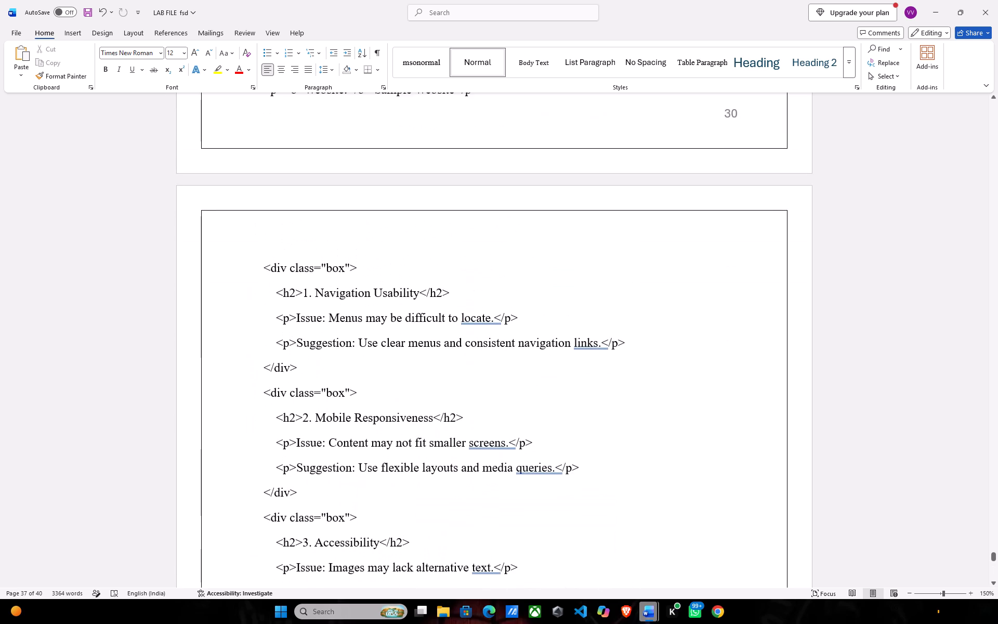
scroll(598, 528, up, 2)
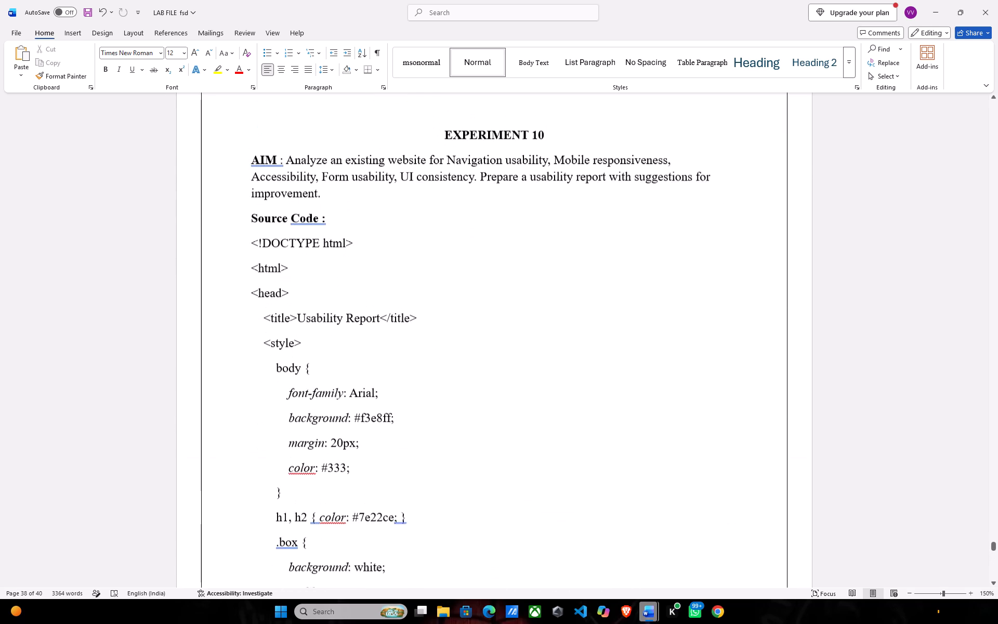
scroll(598, 528, up, 2)
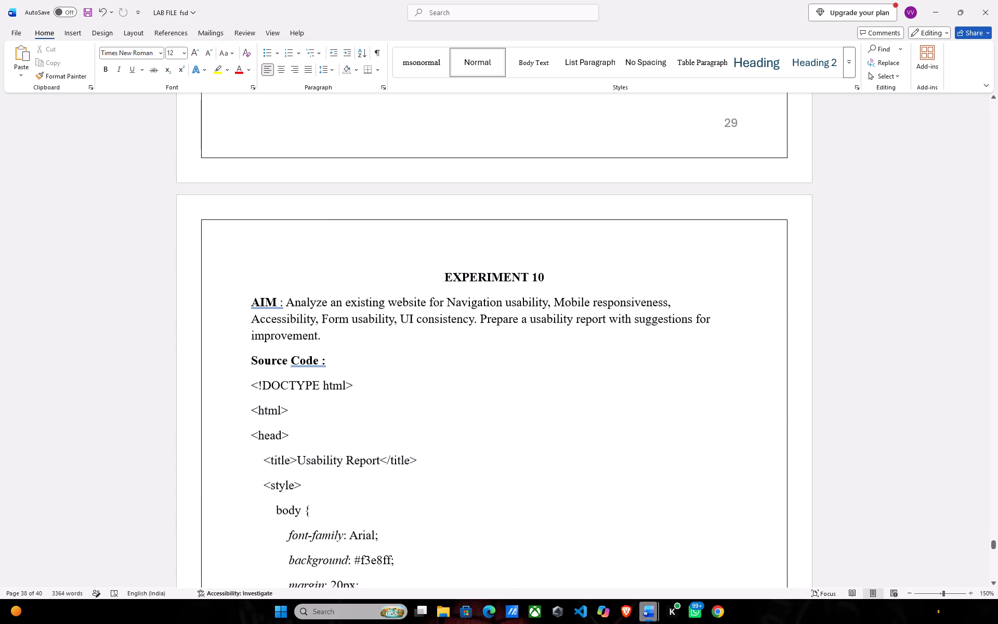
scroll(598, 528, up, 1)
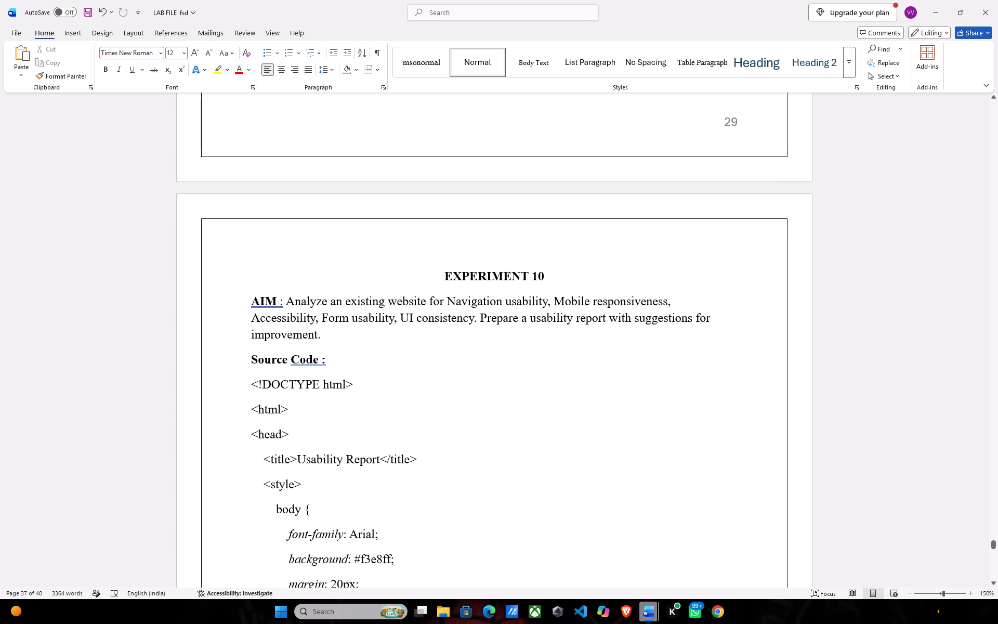
Make Experiment 10's aim text bold, from "Analyze an existing website" through "suggestions for improvement.".
drag(286, 304, 323, 335)
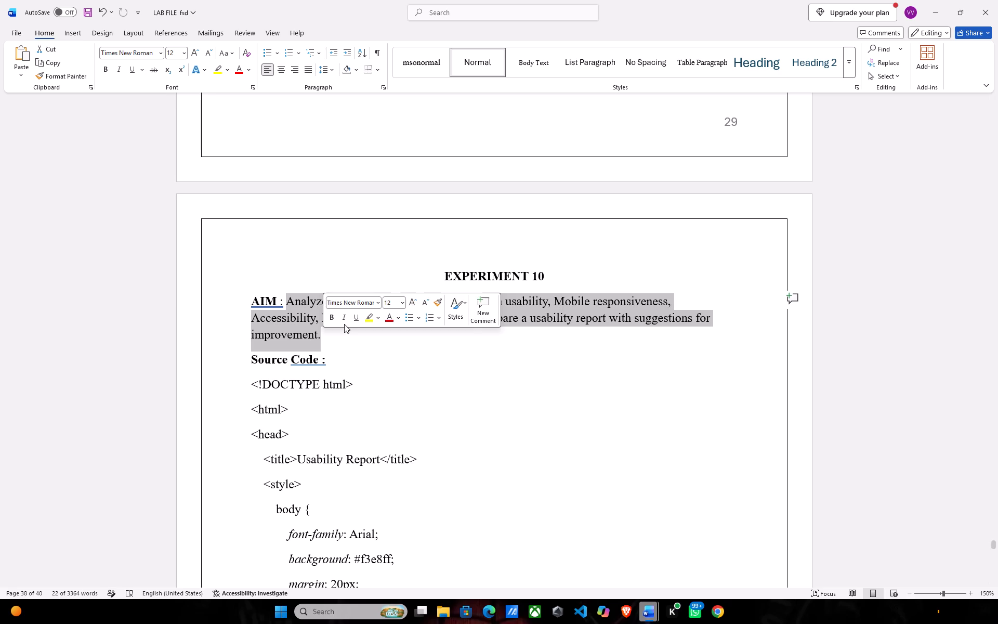
click(330, 320)
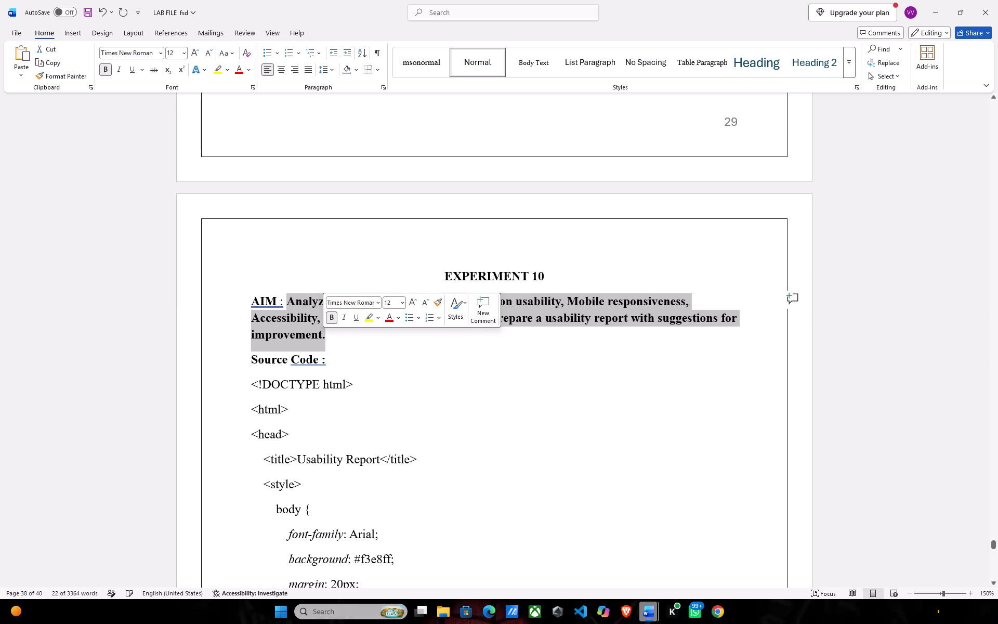
click(356, 348)
Review Experiment 9 backwards from its output through the source code to its heading and aim.
scroll(356, 348, up, 2)
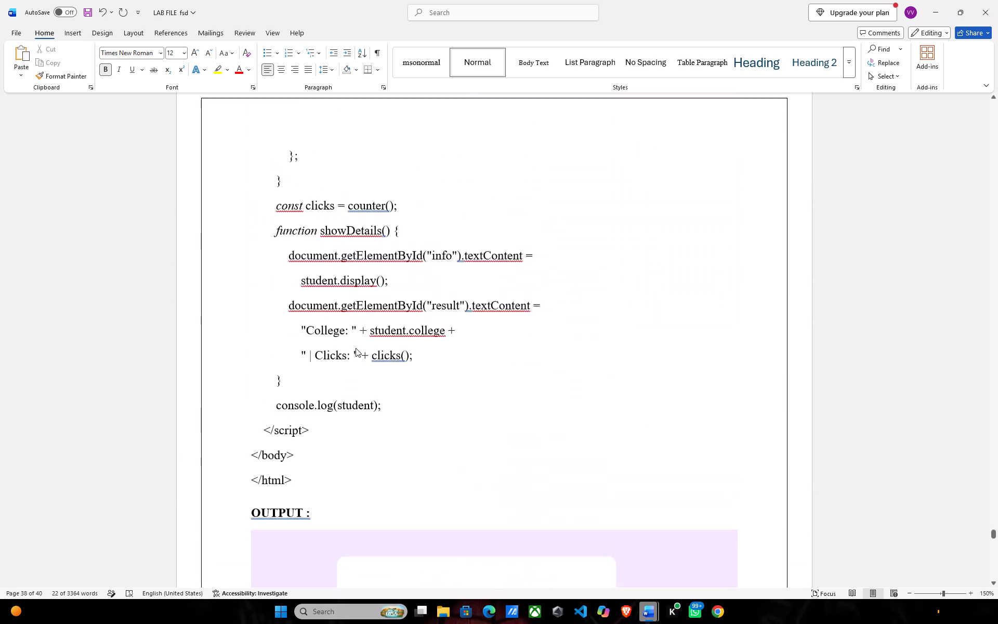
scroll(356, 348, up, 2)
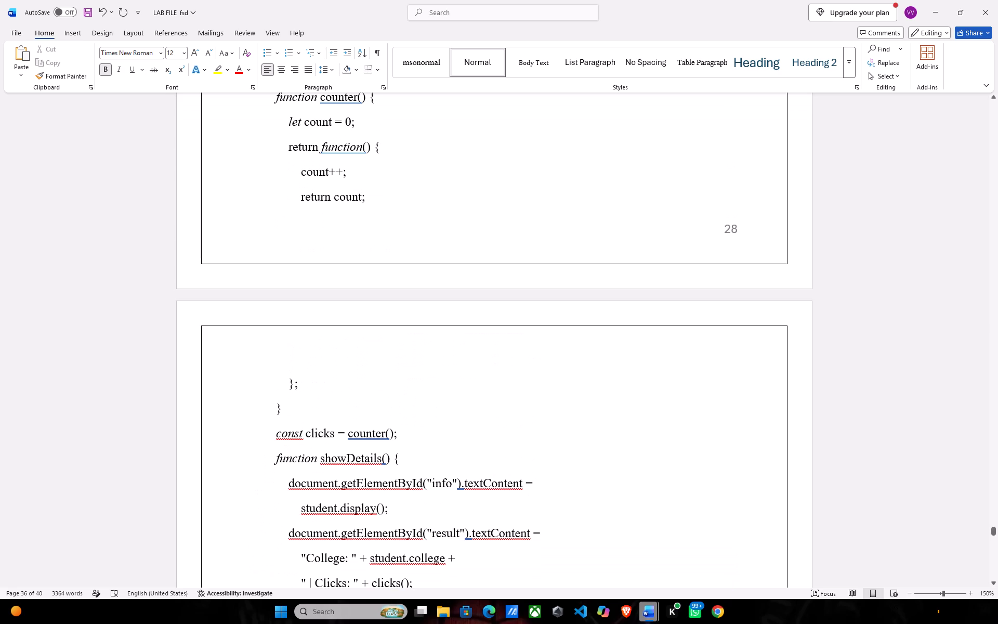
scroll(356, 348, up, 2)
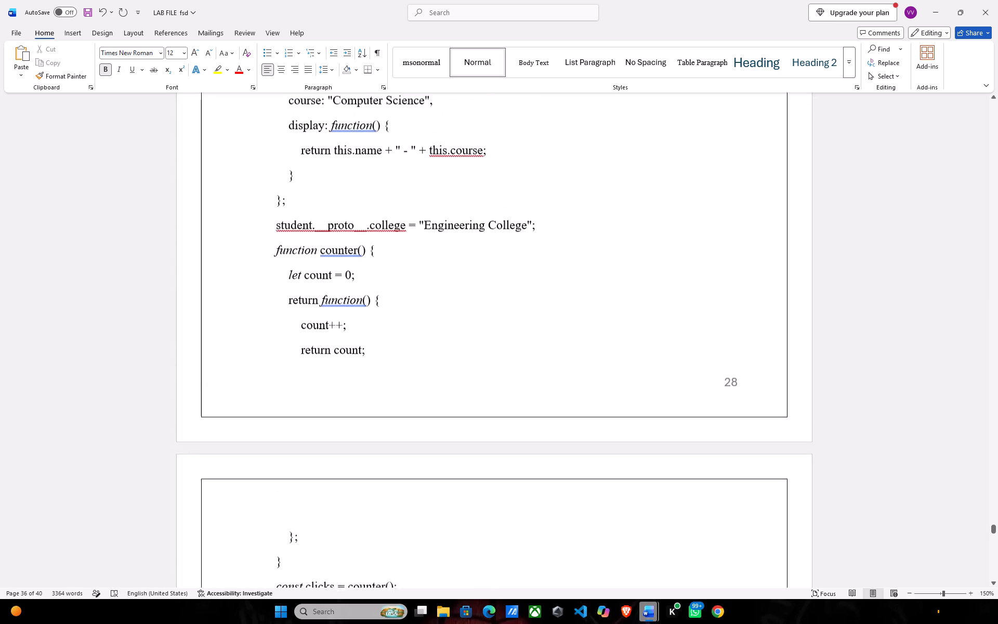
scroll(356, 348, up, 3)
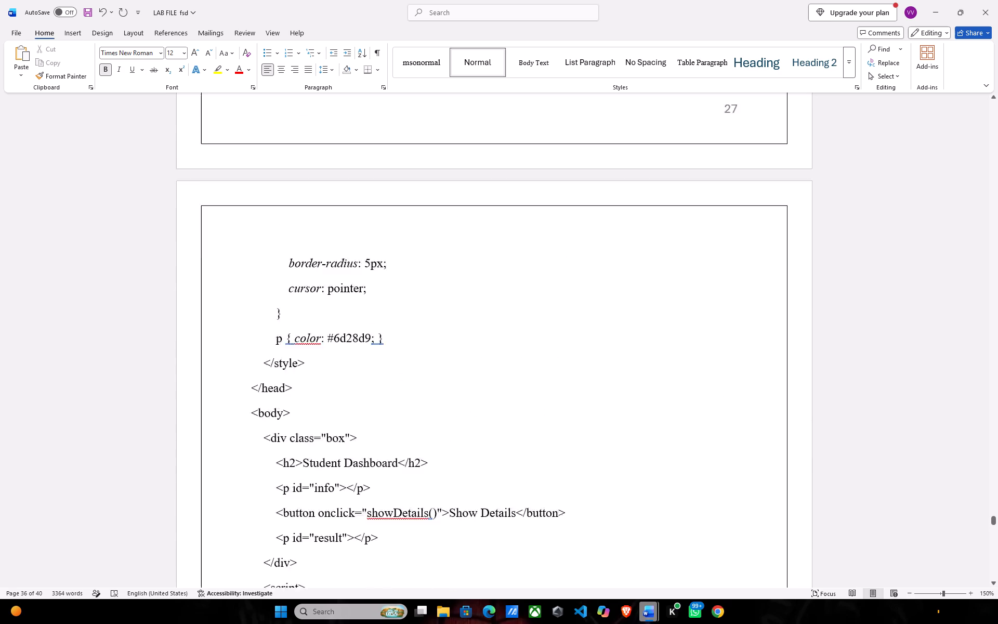
scroll(356, 348, up, 3)
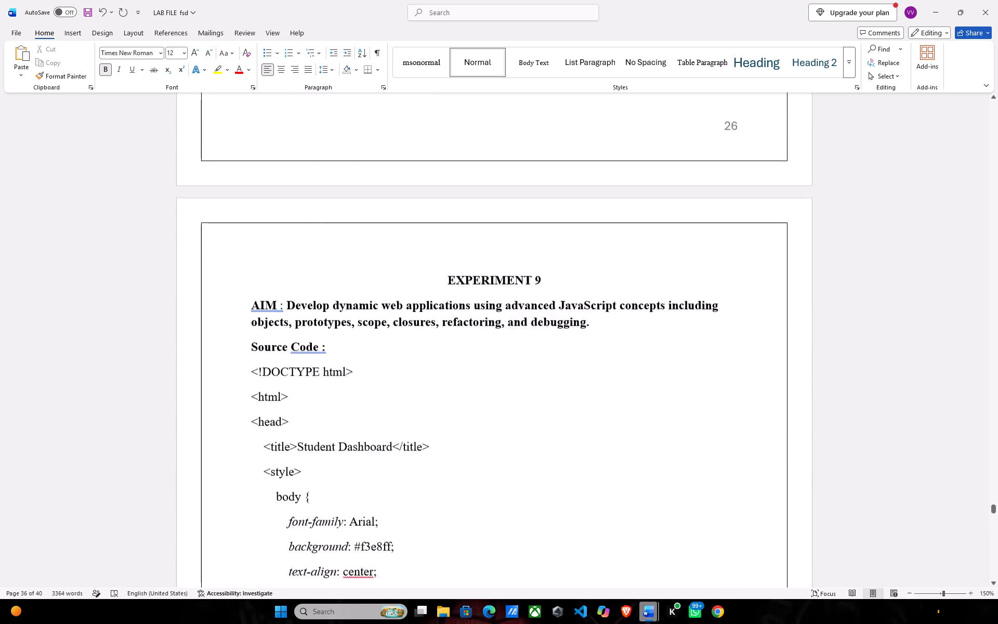
scroll(356, 348, up, 1)
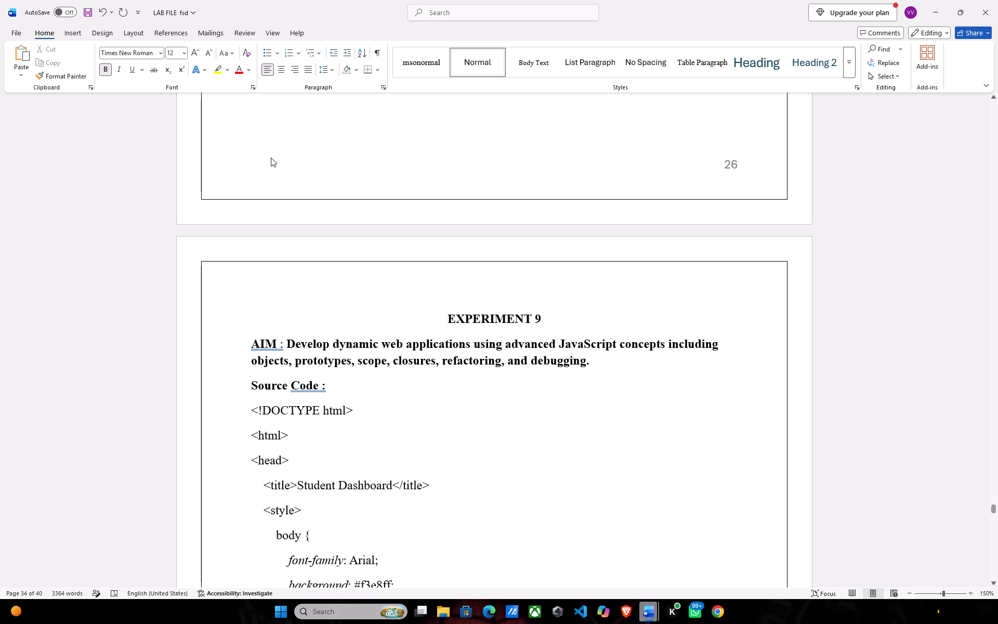
click(625, 617)
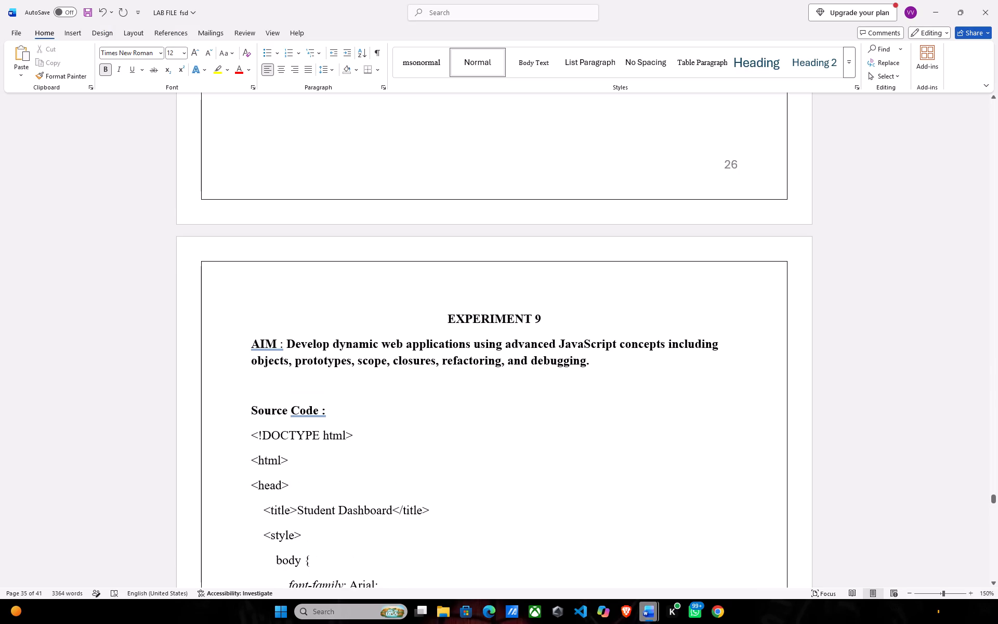
text(______)
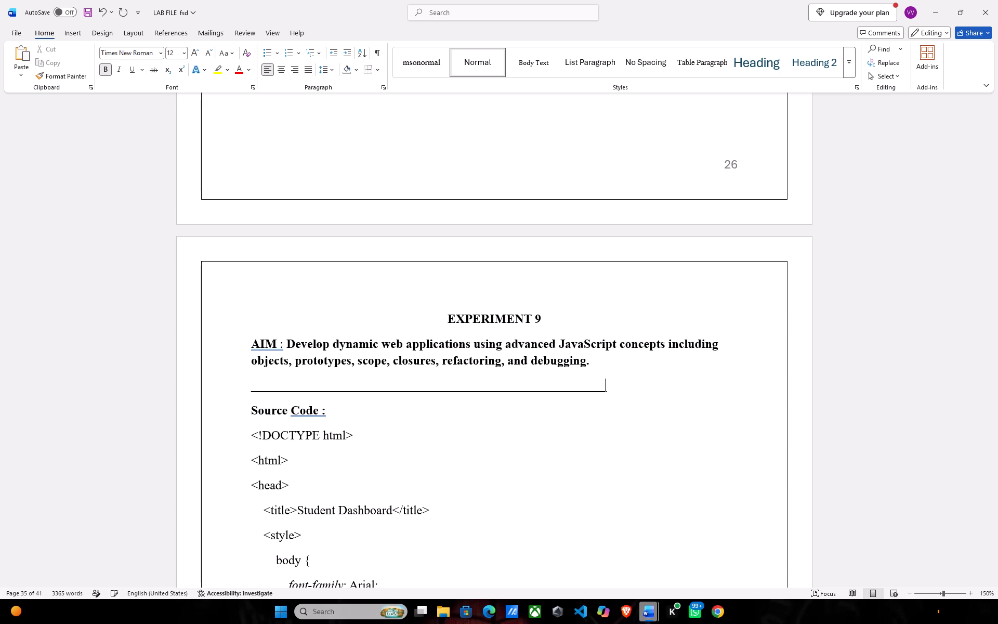
key(BackSpace)
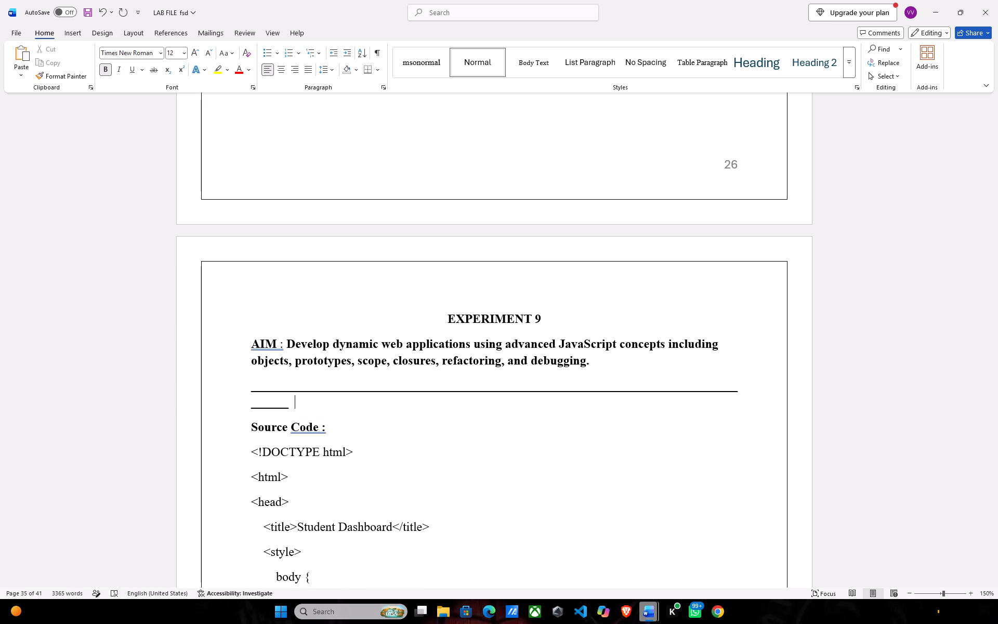
key(BackSpace)
key(BackSpace)
key(BackSpace)
key(BackSpace)
key(BackSpace)
key(BackSpace)
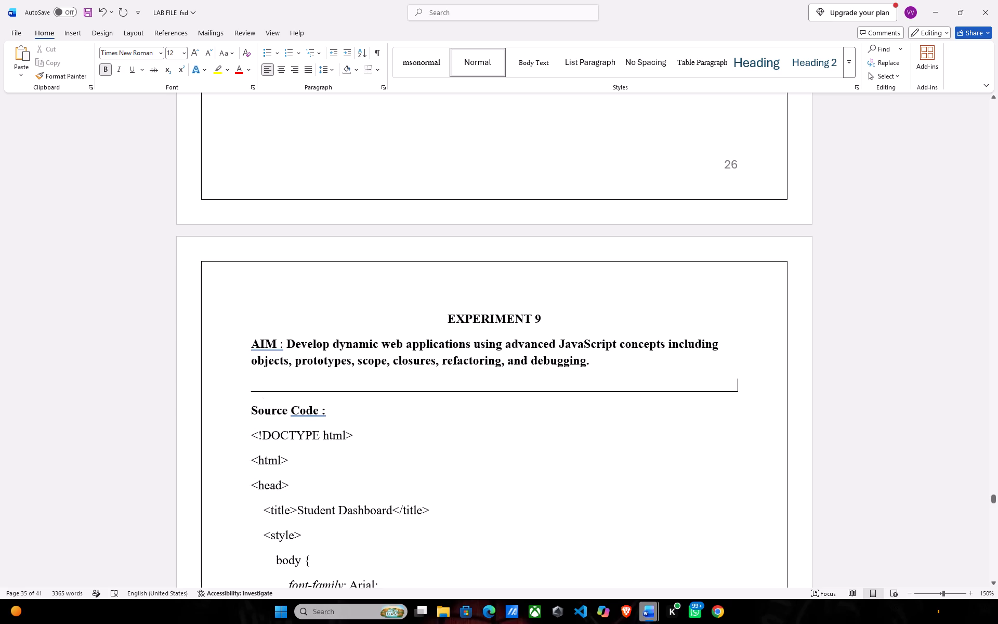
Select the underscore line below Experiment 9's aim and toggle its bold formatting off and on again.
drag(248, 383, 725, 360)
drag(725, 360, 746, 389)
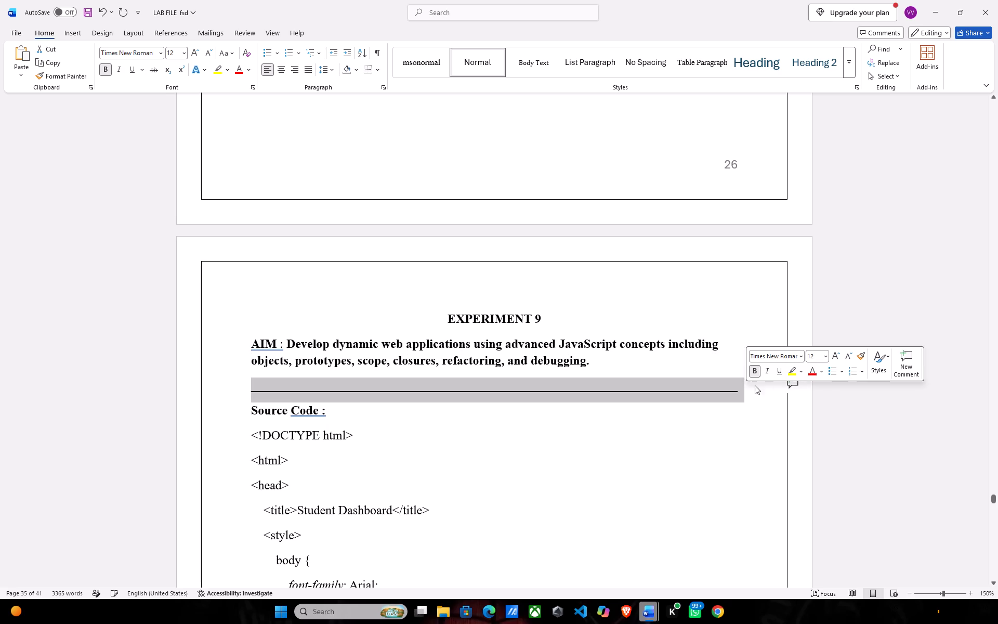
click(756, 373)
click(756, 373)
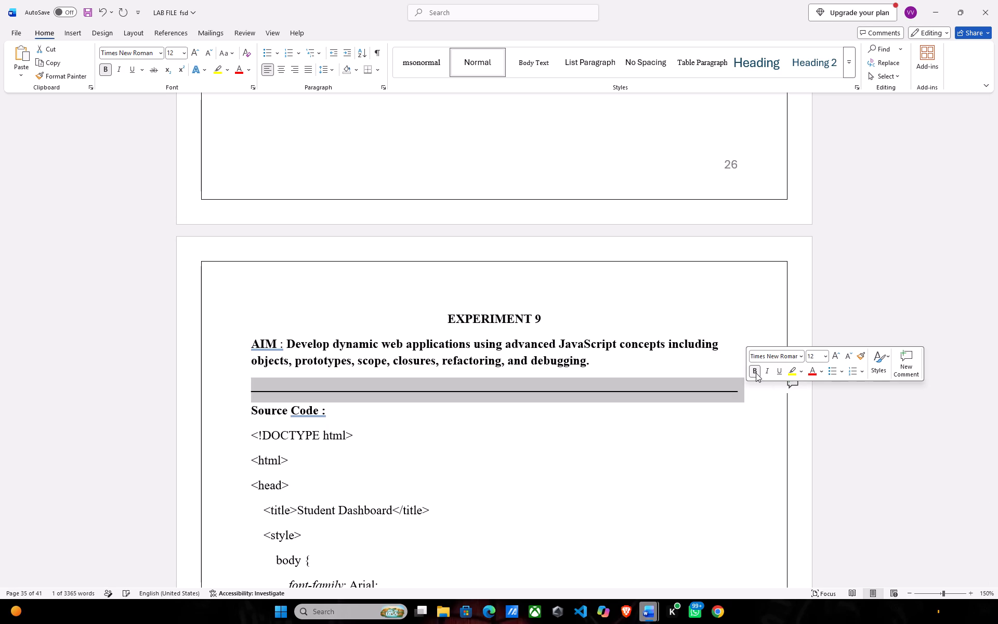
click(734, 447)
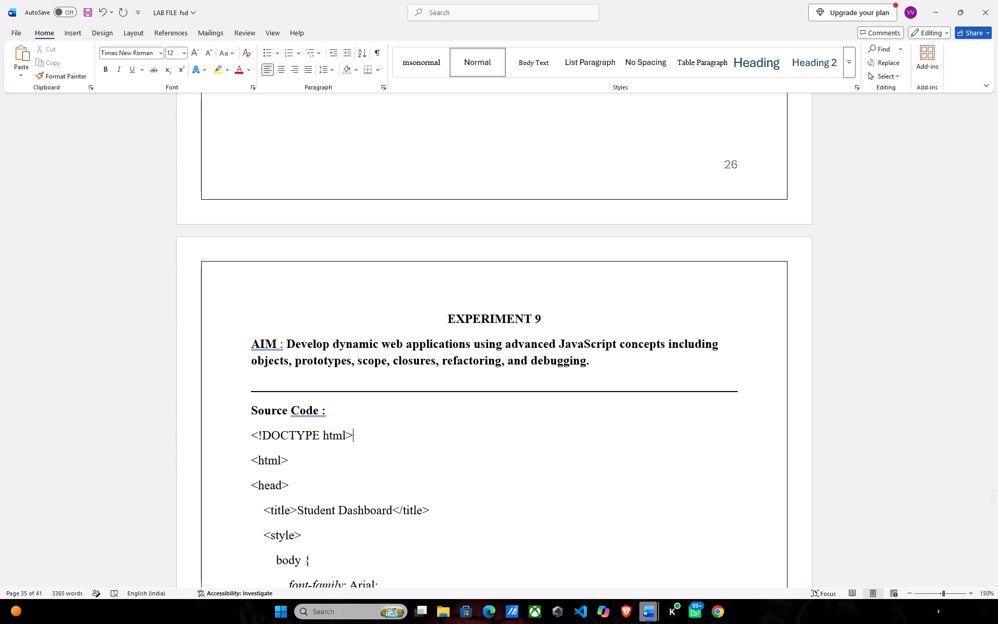
Make Experiment 8's aim text bold, from the colon after AIM through "invocation patterns.".
scroll(375, 441, up, 4)
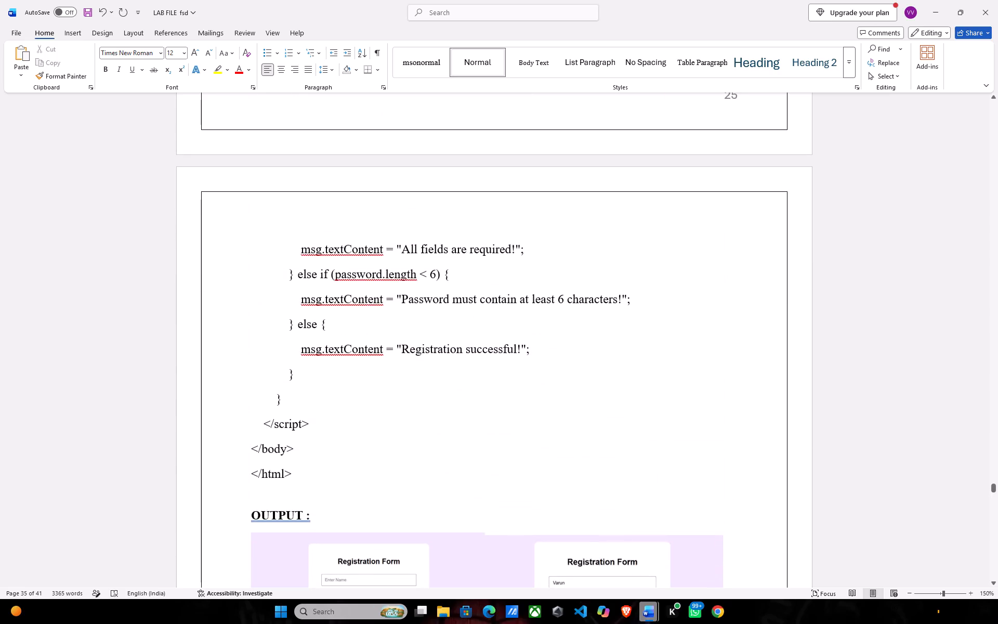
scroll(375, 441, up, 3)
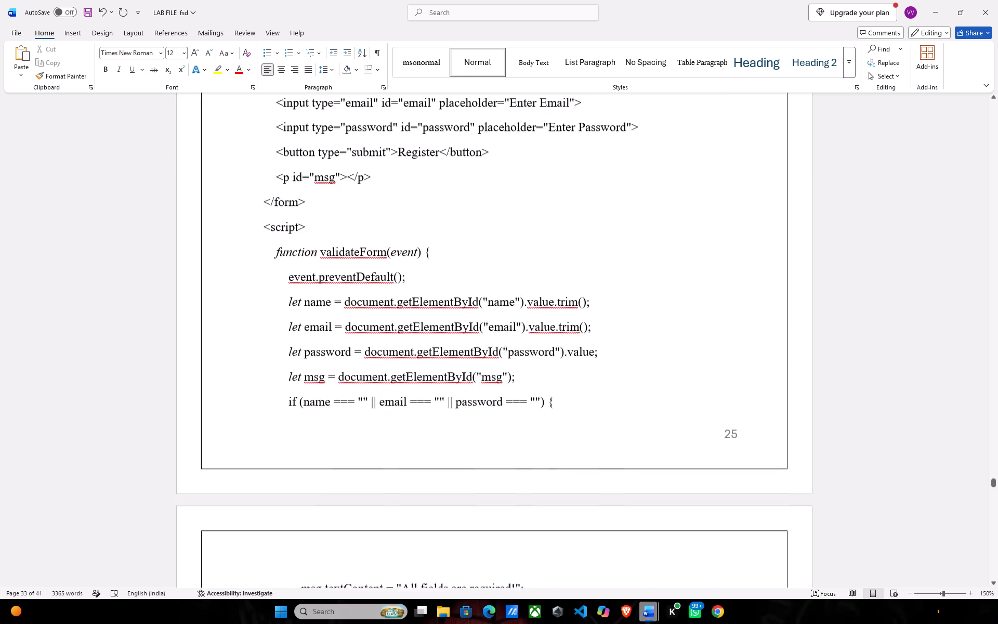
scroll(375, 441, up, 4)
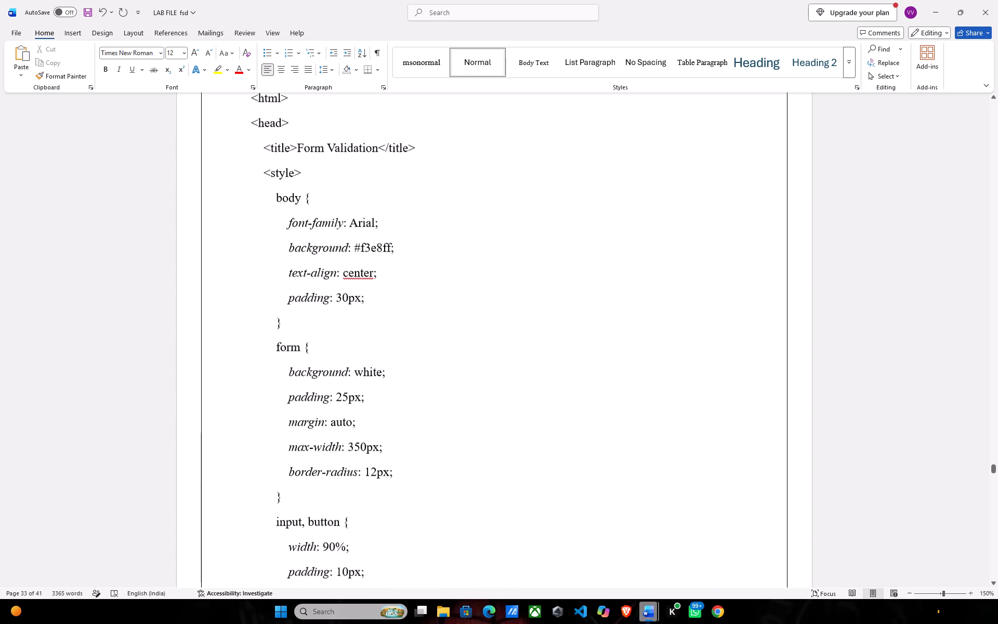
scroll(375, 441, right, 1)
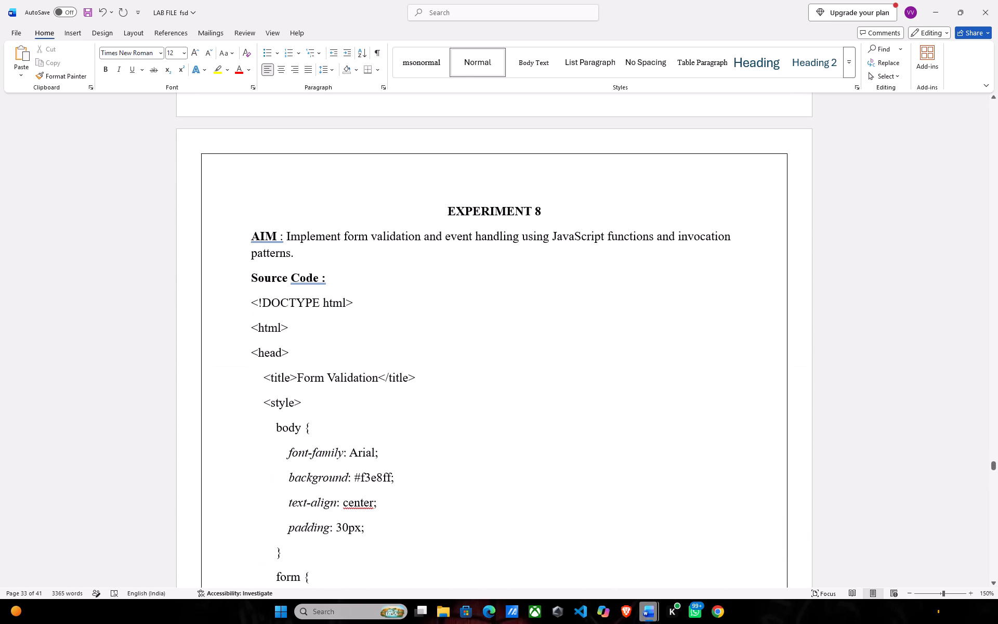
drag(282, 238, 297, 251)
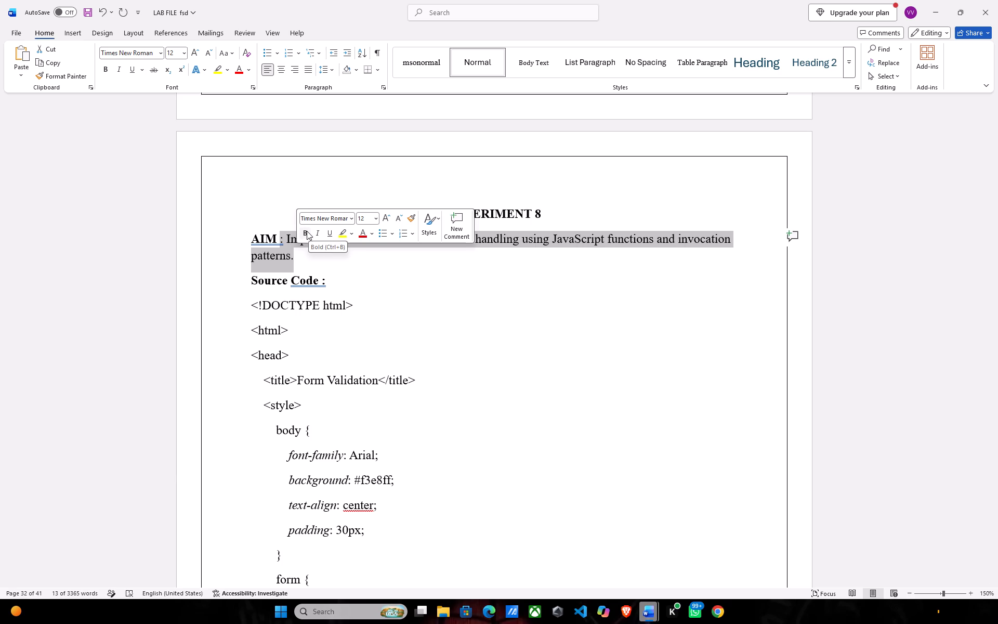
click(308, 232)
Add a full-width underscore line between Experiment 8's aim and Source Code heading, and make the line bold.
click(380, 255)
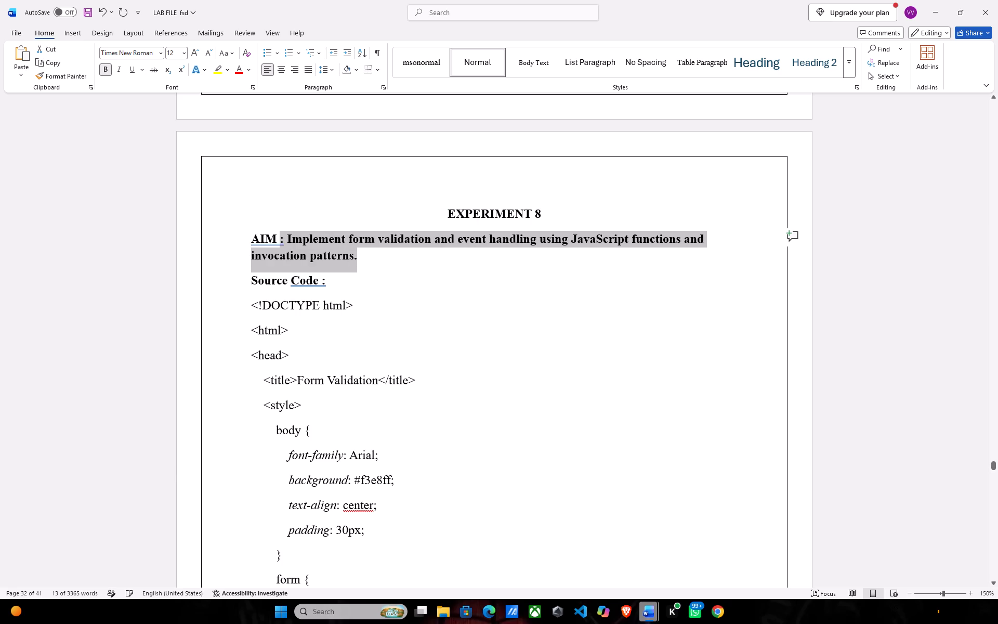
key(Return)
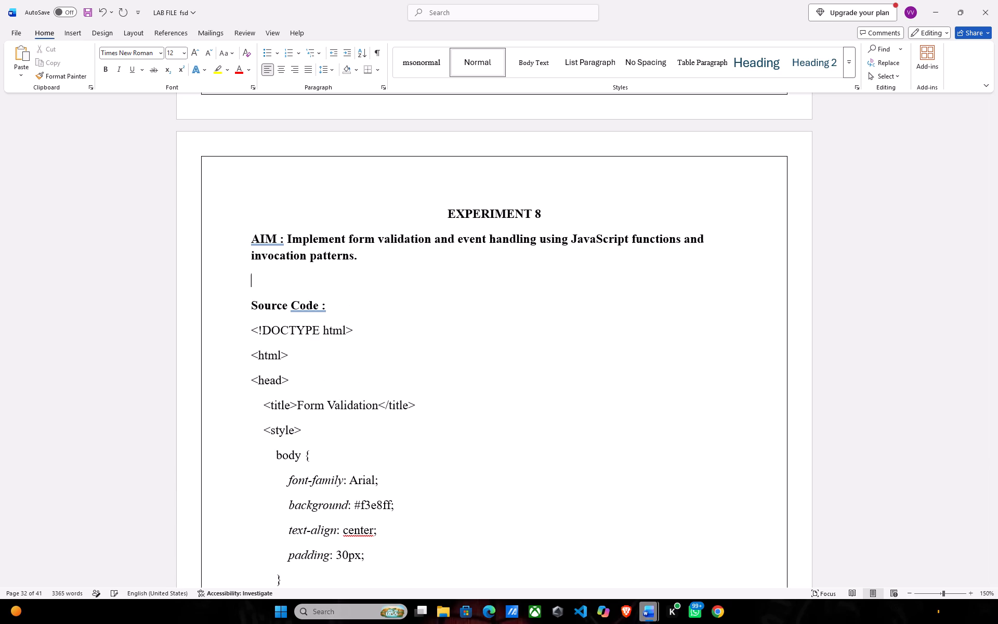
text(_______)
text(____)
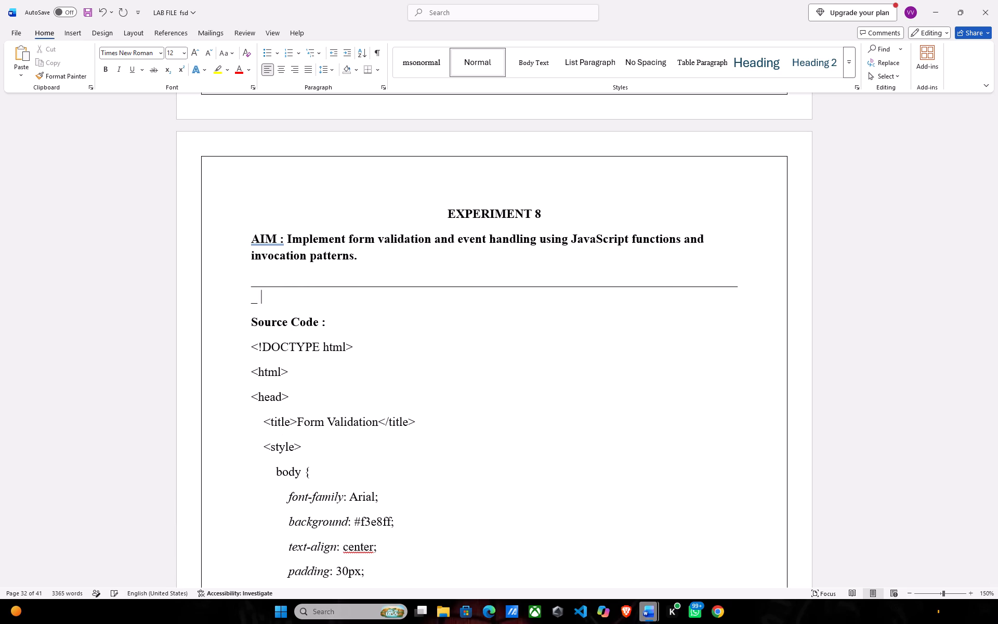
key(shift+BackSpace)
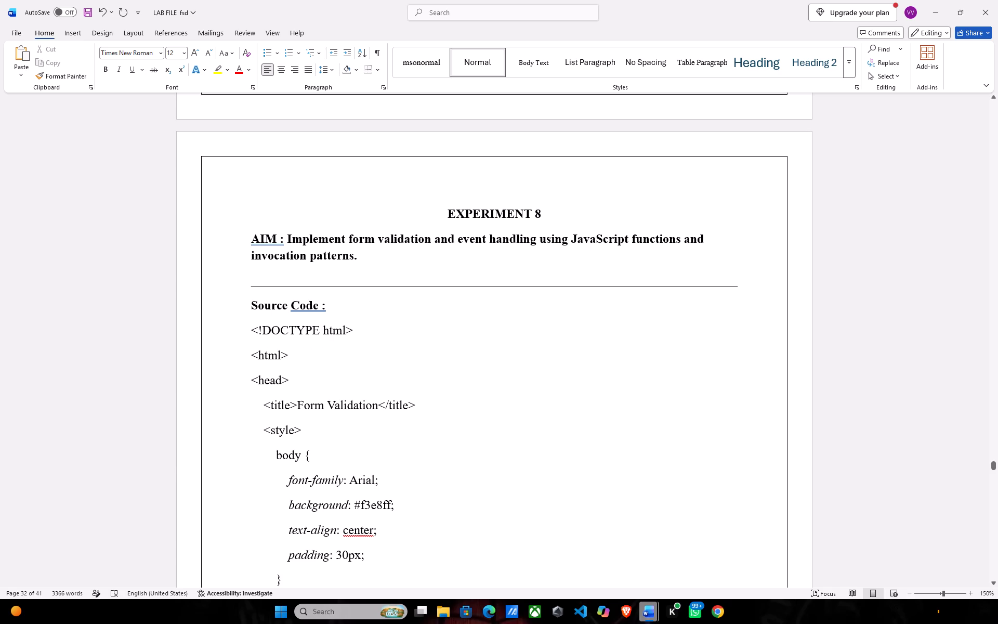
drag(752, 283, 237, 282)
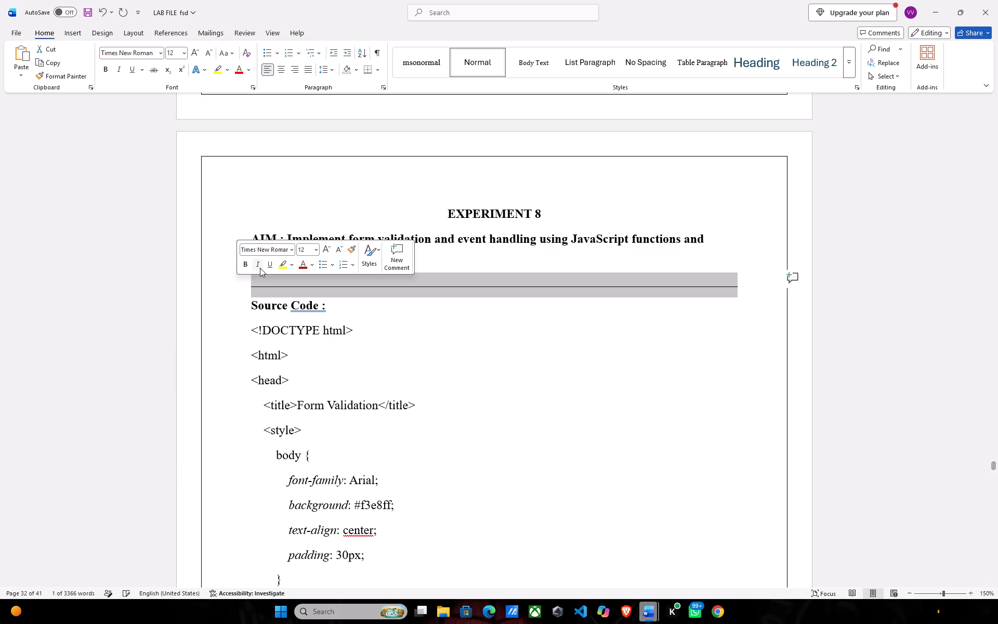
click(246, 265)
click(455, 366)
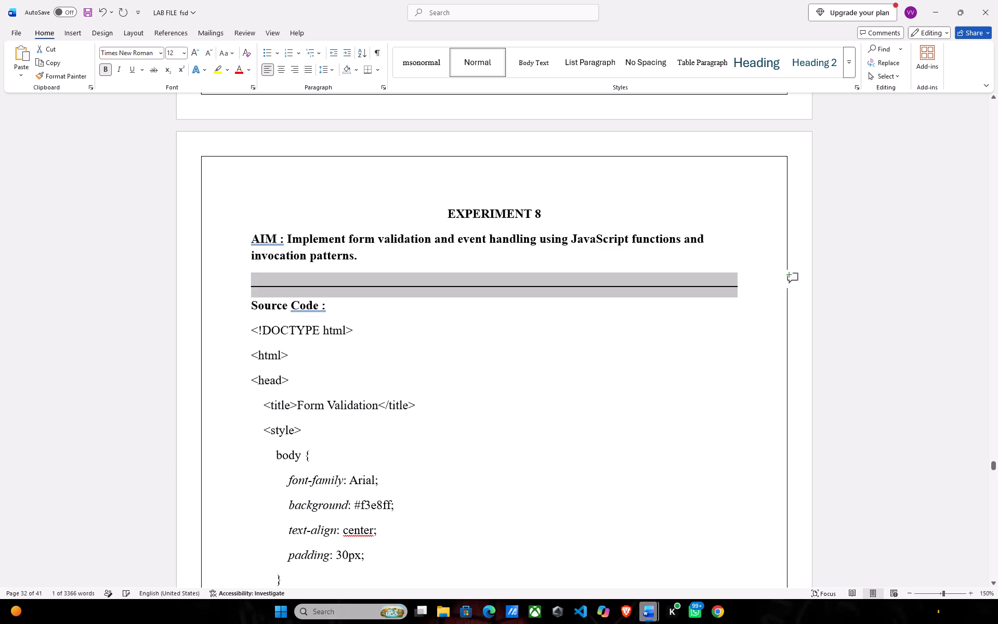
Make Experiment 7's aim text bold, from "Develop interactive webpages" through "debugging techniques.".
right_click(521, 327)
scroll(500, 269, up, 4)
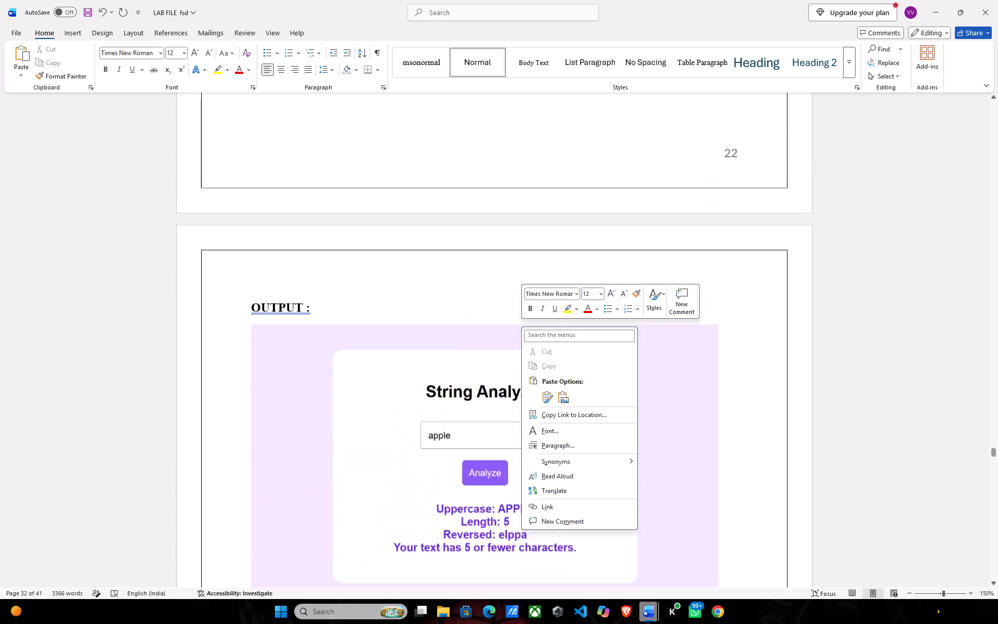
click(500, 269)
scroll(500, 269, up, 1)
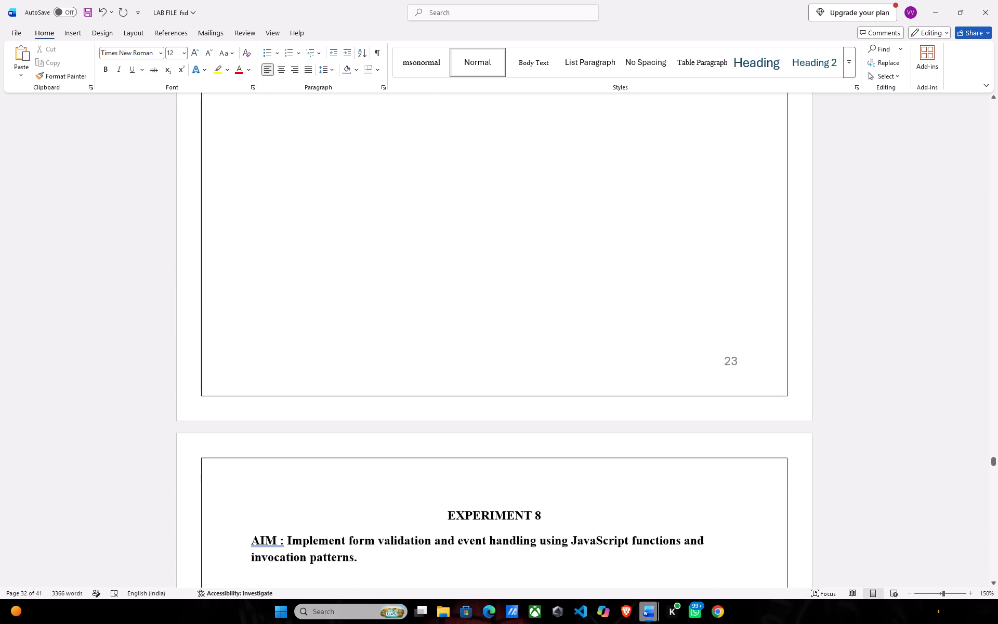
scroll(506, 451, right, 1)
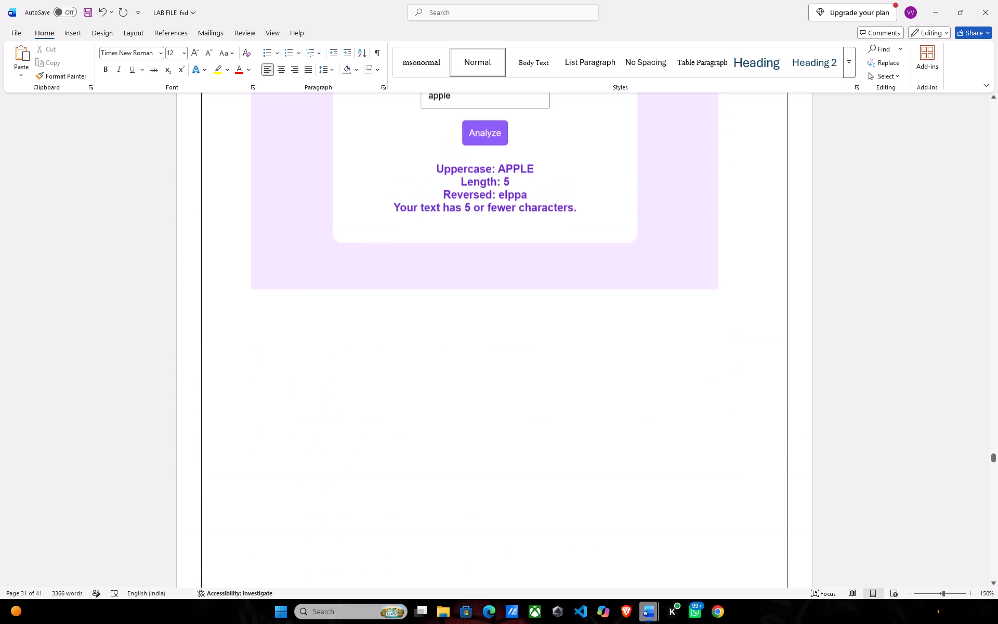
scroll(506, 451, up, 4)
scroll(506, 451, down, 1)
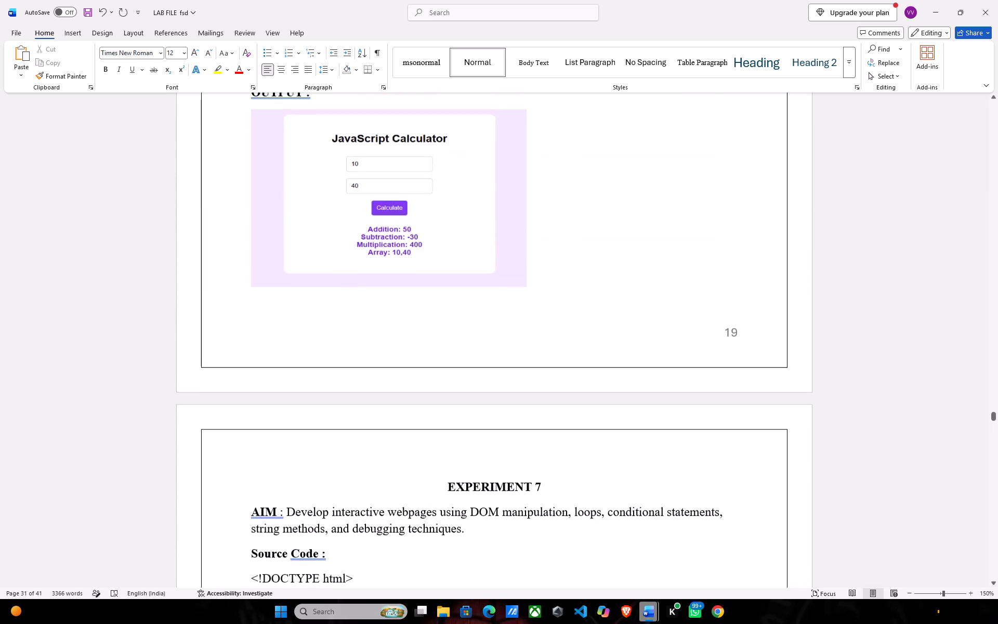
scroll(506, 451, down, 1)
drag(468, 438, 345, 412)
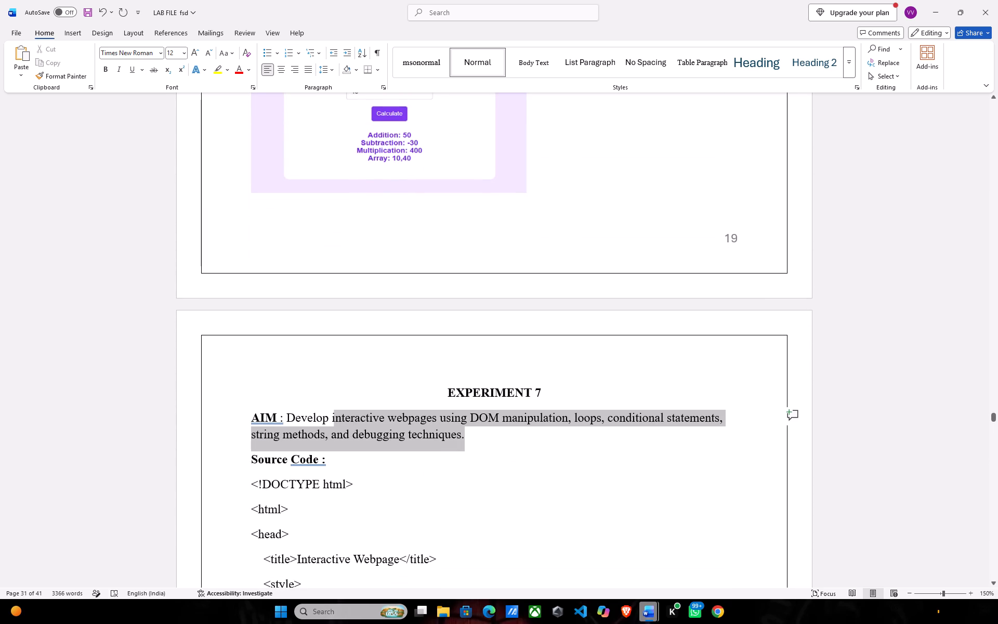
drag(345, 412, 304, 414)
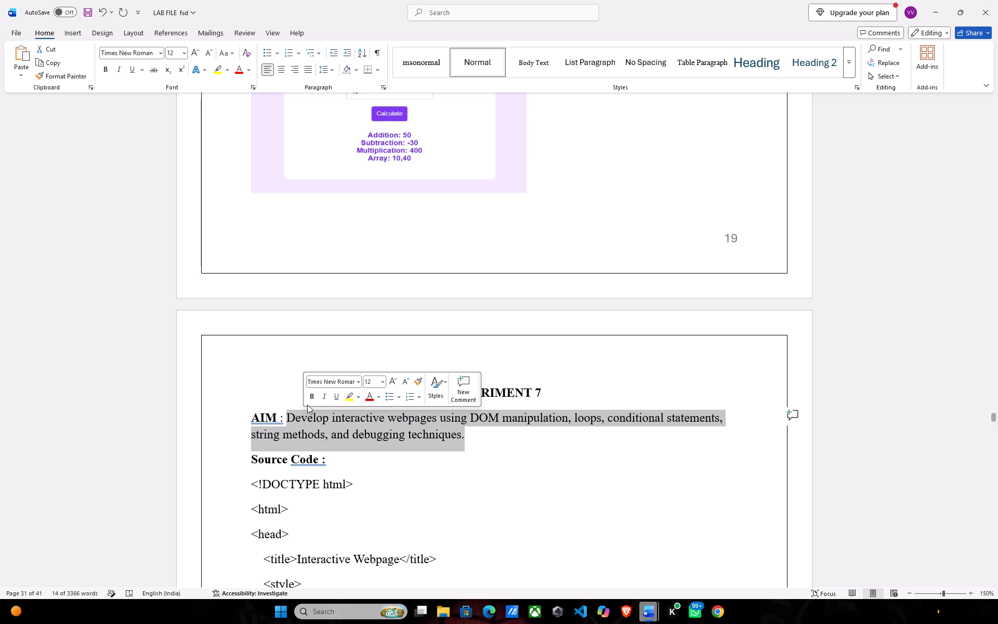
click(309, 399)
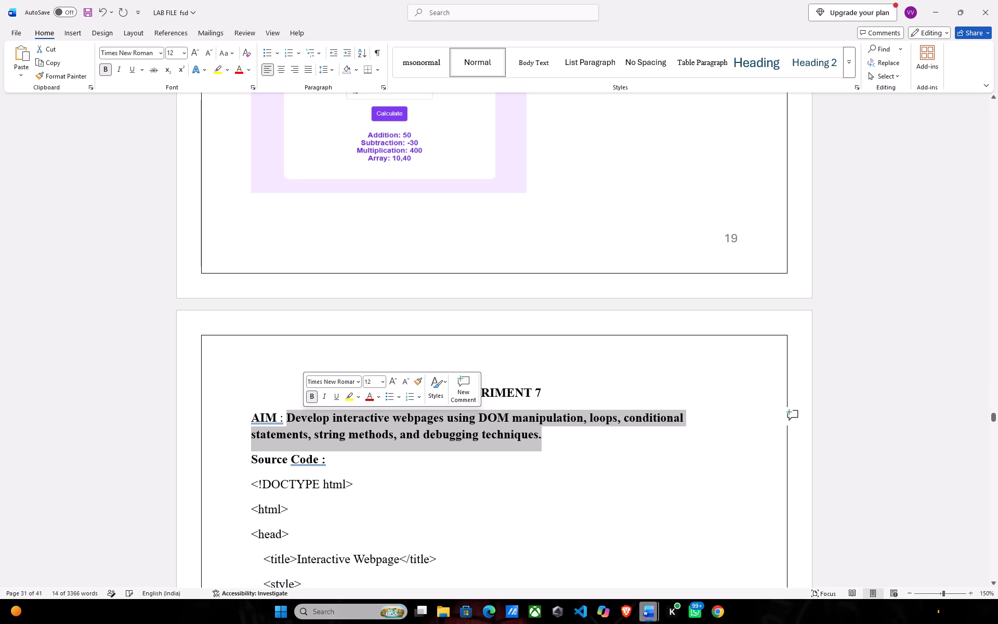
Add a bold, full-width underscore line between Experiment 7's aim and its Source Code heading, keeping it on a single row.
click(547, 437)
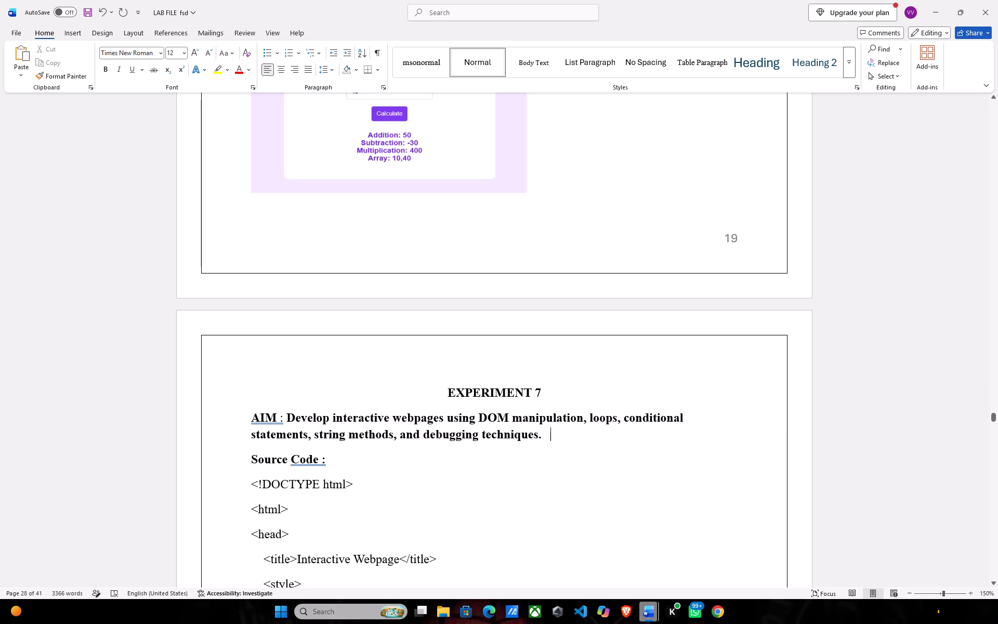
key(Left)
key(Return)
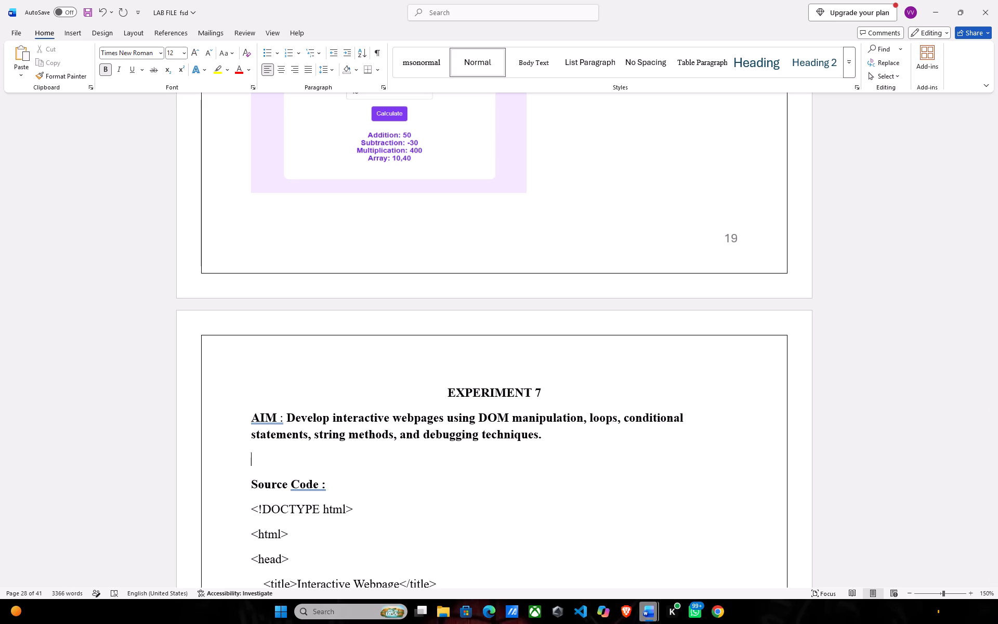
text(___)
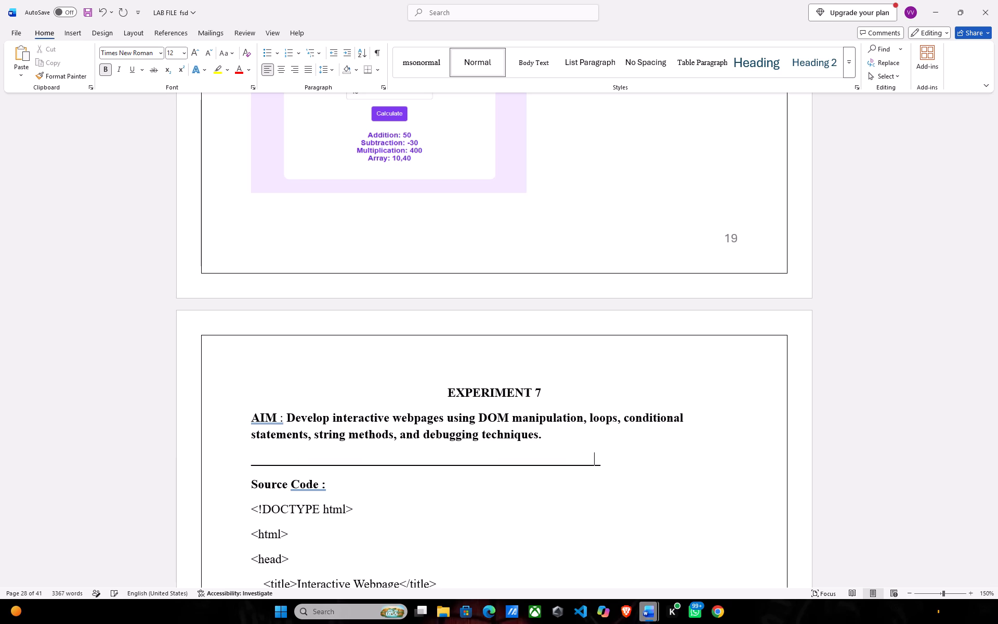
text(____)
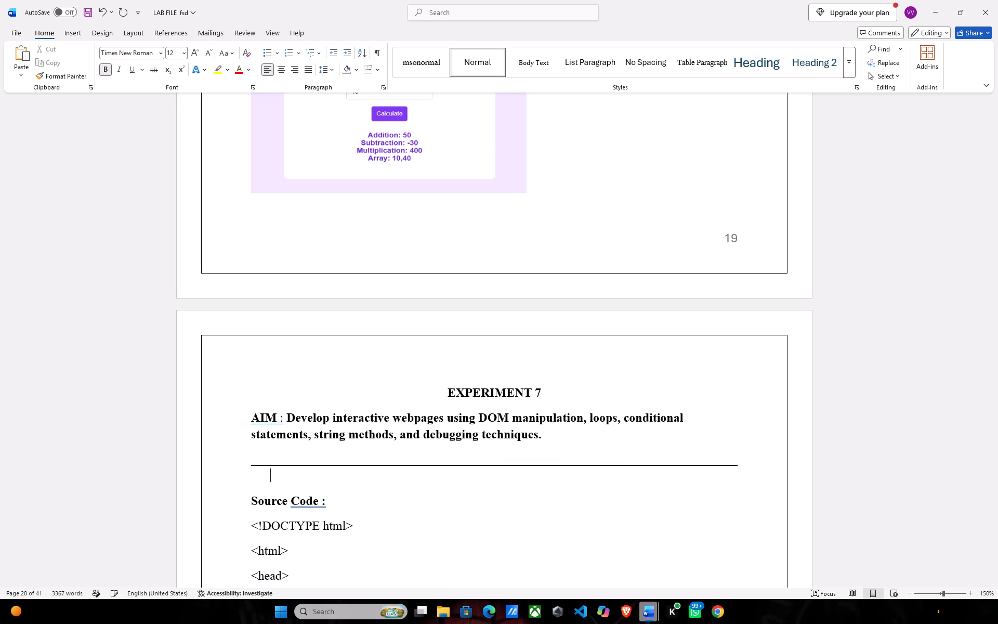
key(shift+BackSpace)
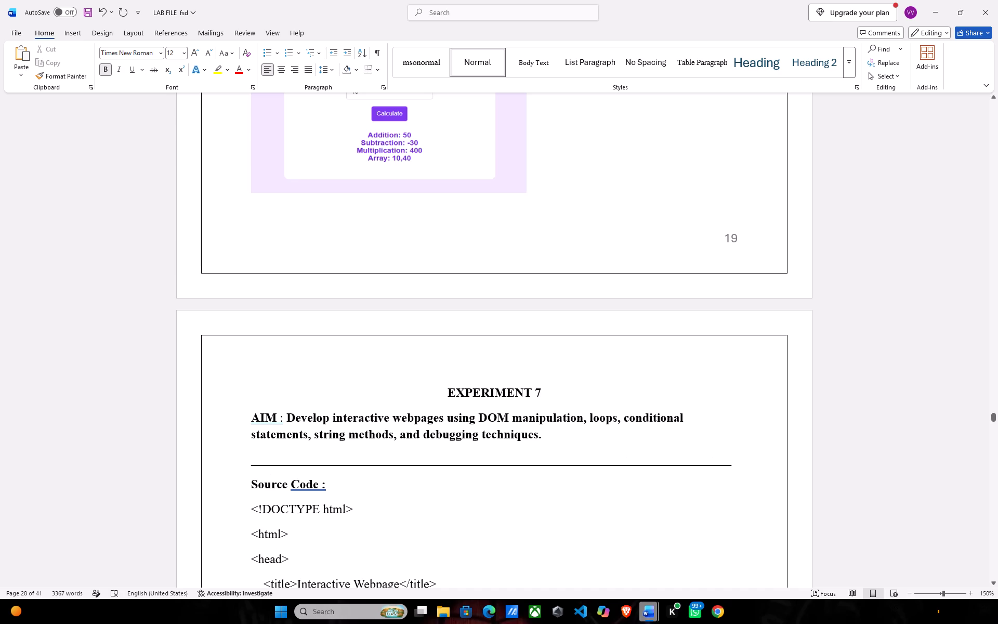
Add a bold, full-width underscore line between Experiment 6's aim and its Source Code heading, trimming any underscores that wrap onto a second row.
scroll(546, 369, up, 3)
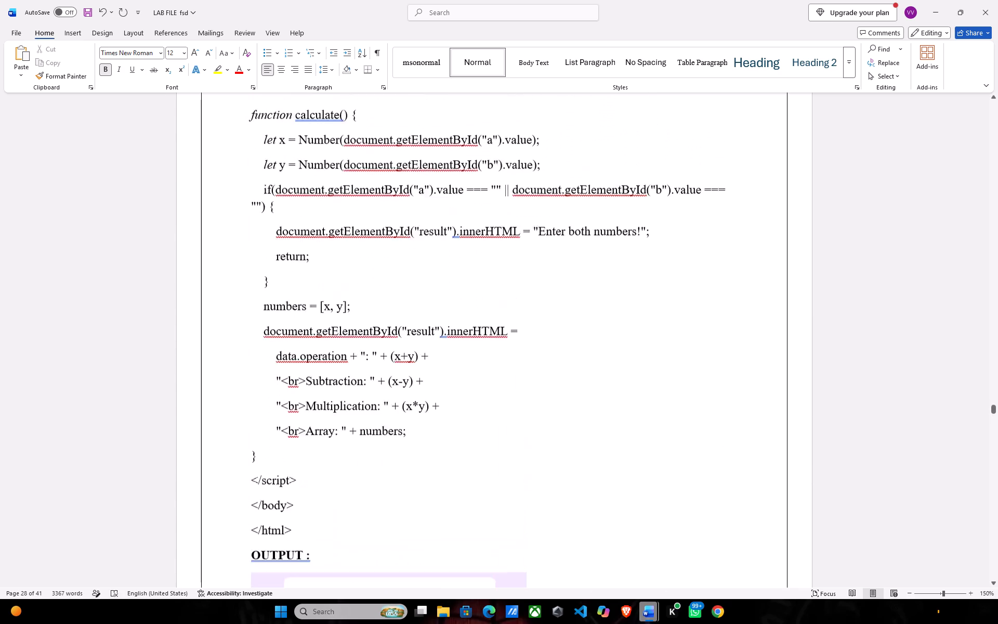
scroll(546, 369, up, 3)
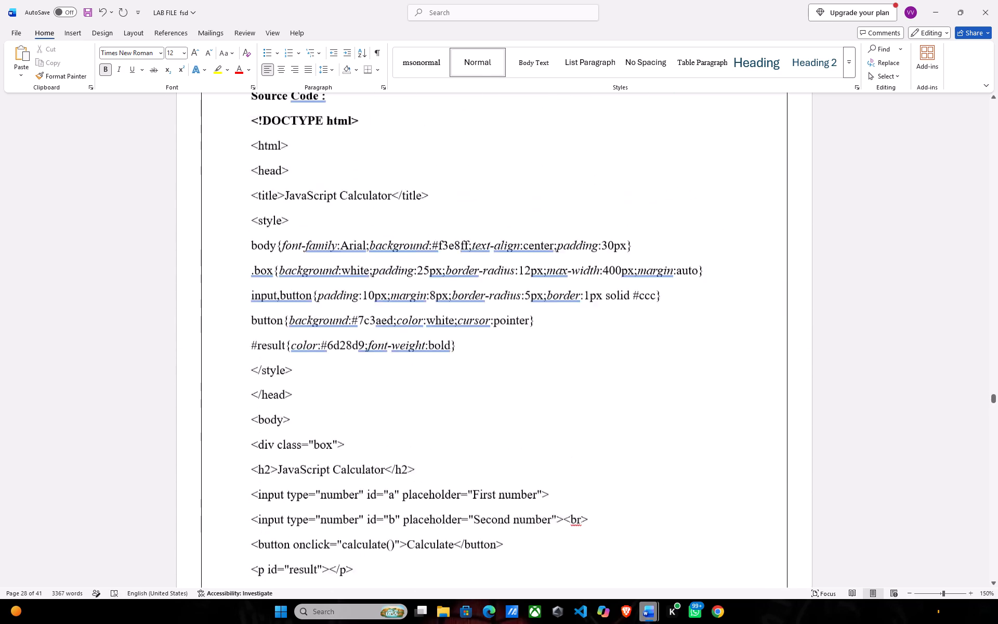
scroll(546, 369, up, 1)
click(453, 390)
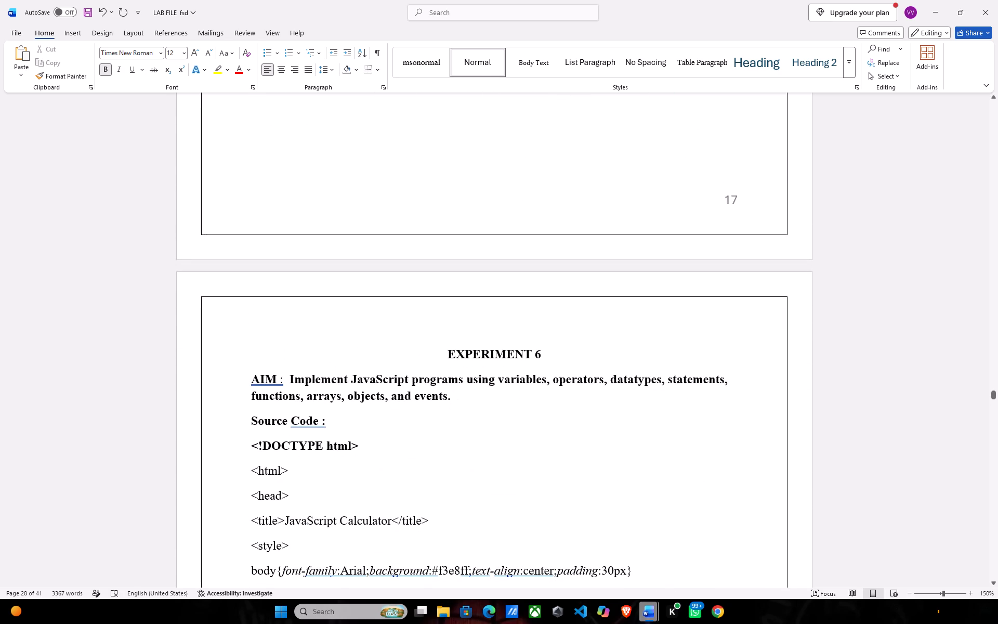
key(Return)
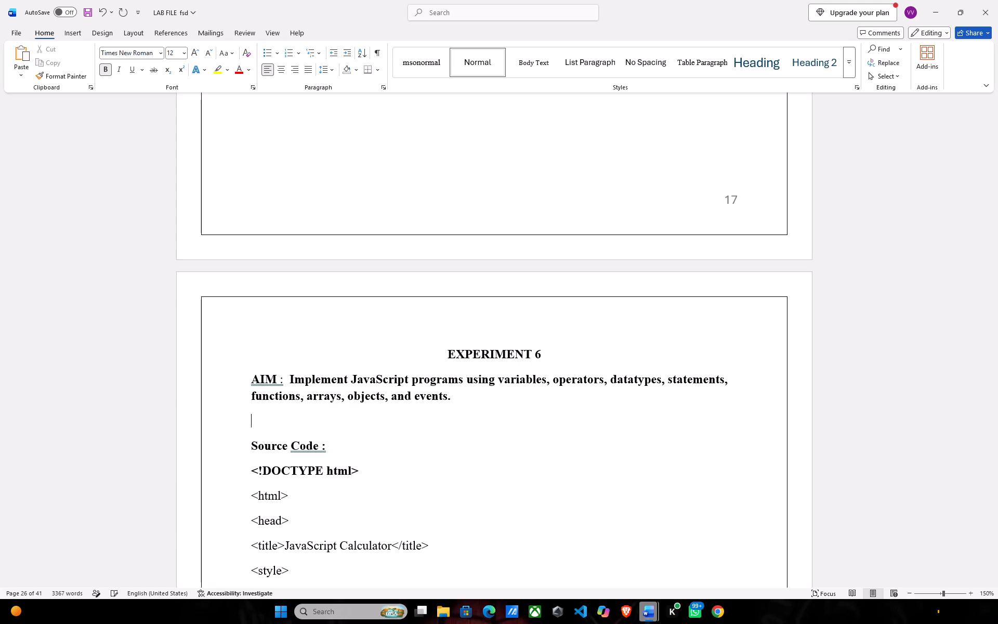
key(shift+underscore)
key(shift+underscore)
key(shift+underscore)
key(shift+underscore)
key(shift+underscore)
key(shift+underscore)
key(shift+underscore)
key(shift+underscore)
key(shift+underscore)
key(shift+underscore)
key(shift+underscore)
key(shift+underscore)
key(shift+underscore)
key(shift+underscore)
key(shift+underscore)
key(shift+underscore)
key(shift+underscore)
key(shift+underscore)
key(shift+underscore)
key(shift+underscore)
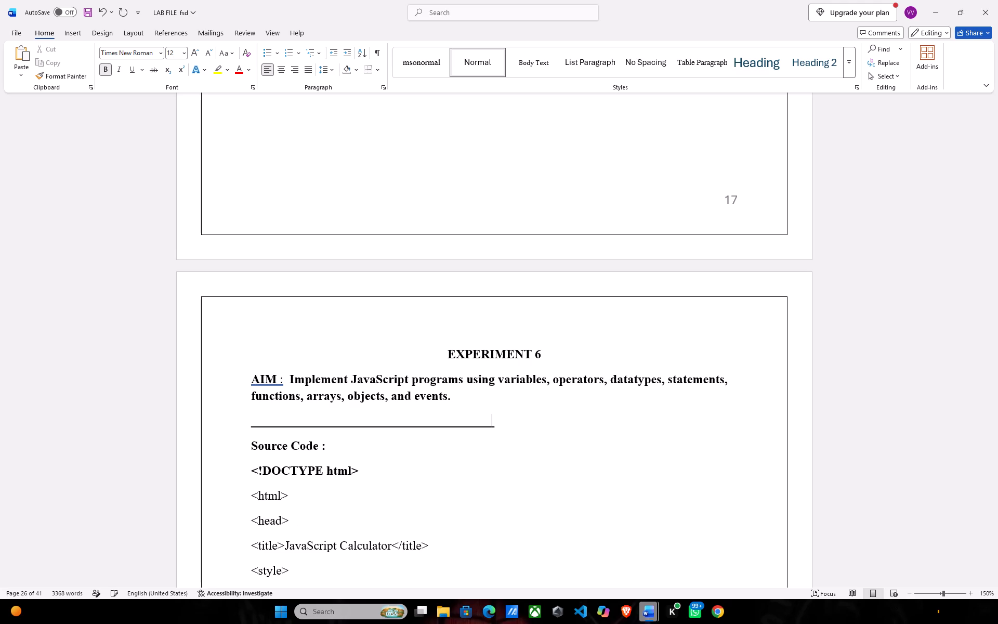
key(shift+underscore)
key(shift+underscore)
key(shift+underscore)
key(shift+underscore)
key(shift+underscore)
key(shift+underscore)
key(shift+underscore)
key(shift+underscore)
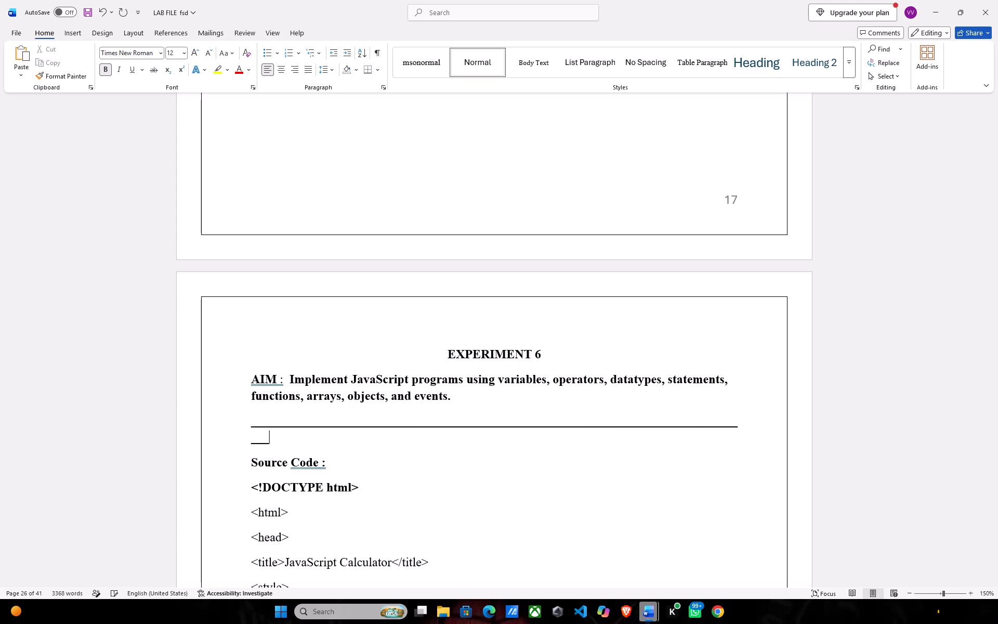
key(shift+BackSpace)
key(shift+BackSpace)
key(shift+BackSpace)
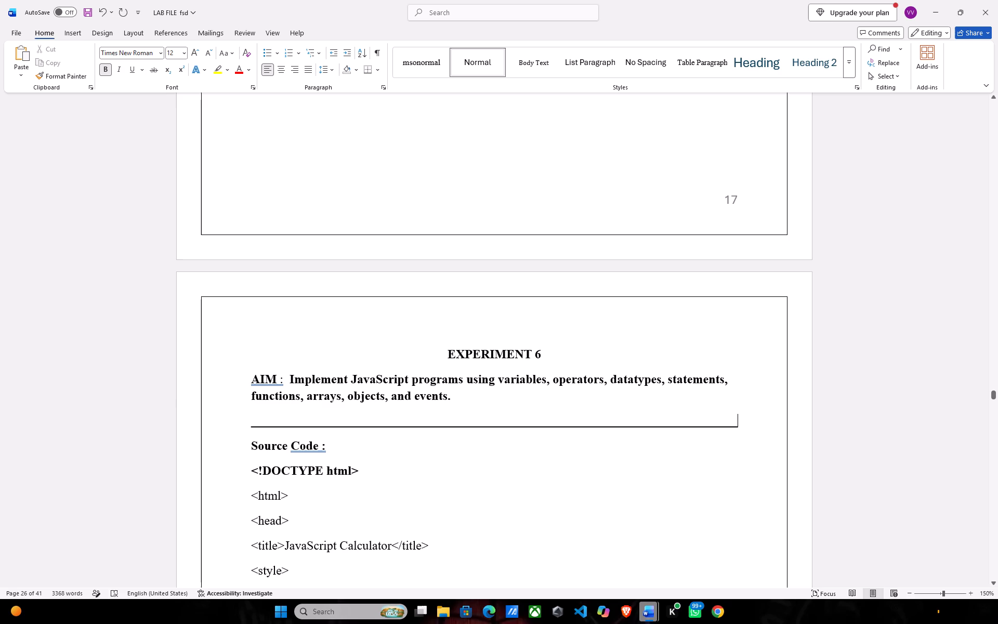
click(889, 270)
Look through Experiment 5's output picture and source code, back up to its heading and aim.
scroll(889, 270, up, 1)
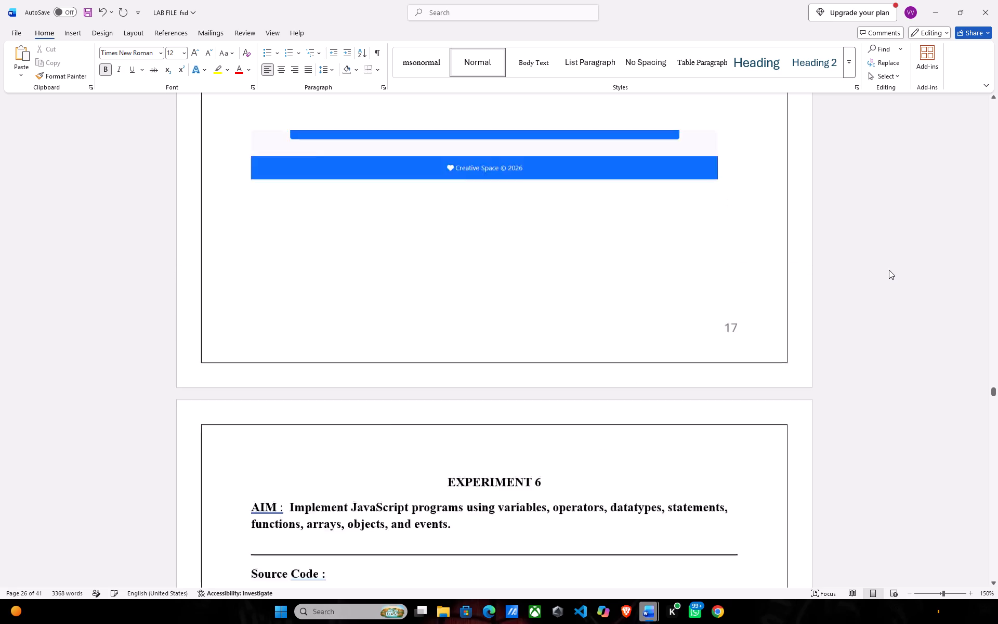
scroll(889, 270, up, 3)
scroll(889, 270, down, 1)
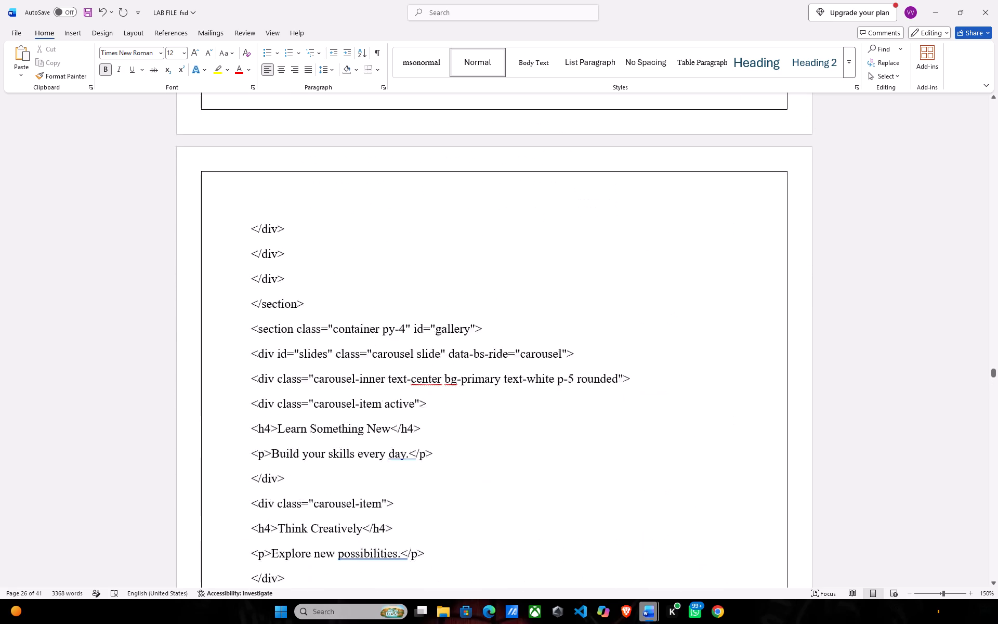
scroll(889, 270, down, 1)
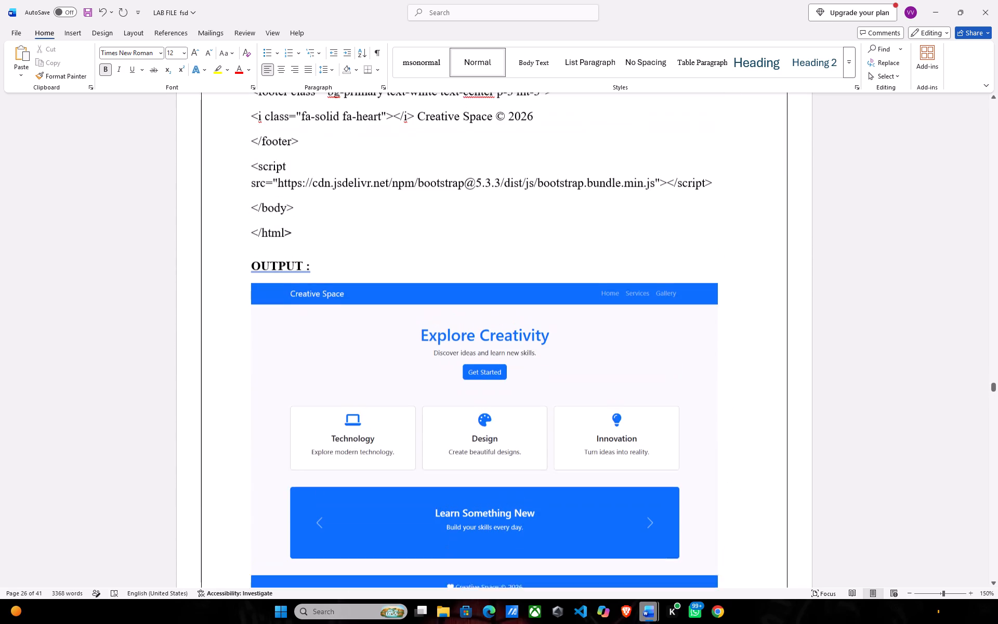
scroll(889, 270, up, 1)
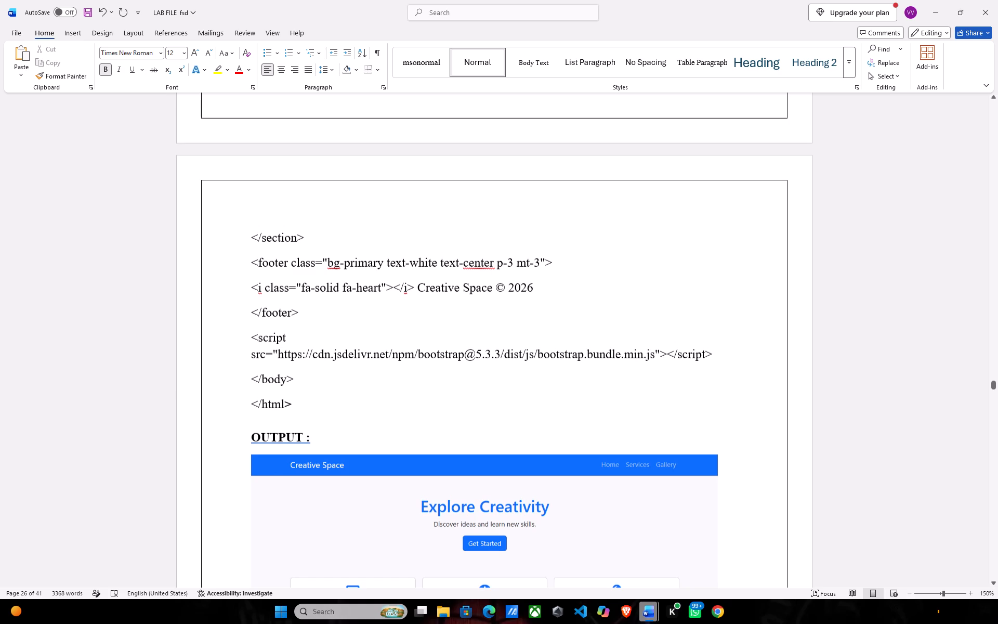
scroll(889, 270, up, 1)
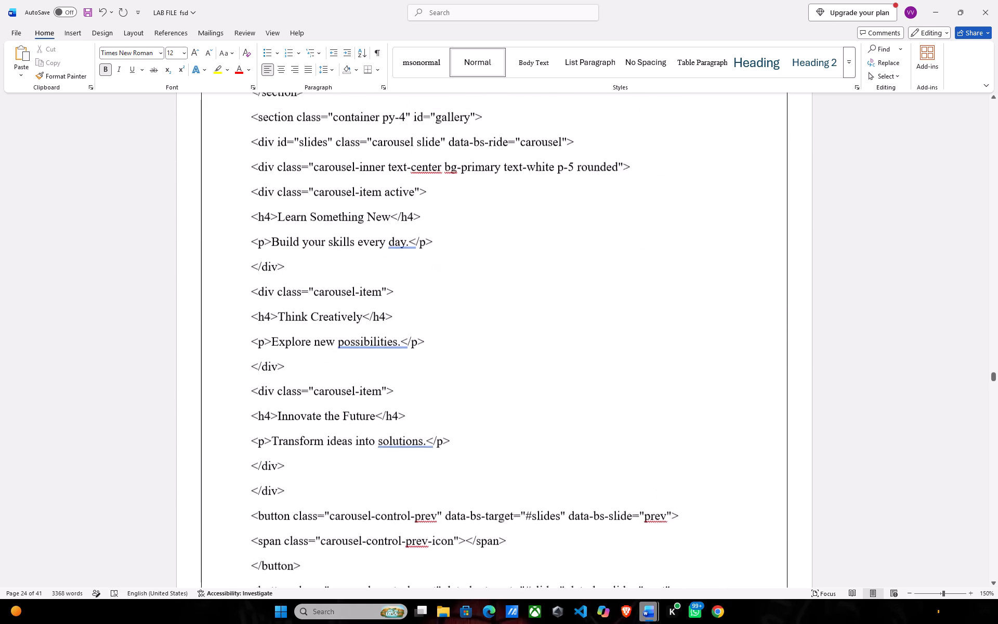
scroll(889, 270, up, 1)
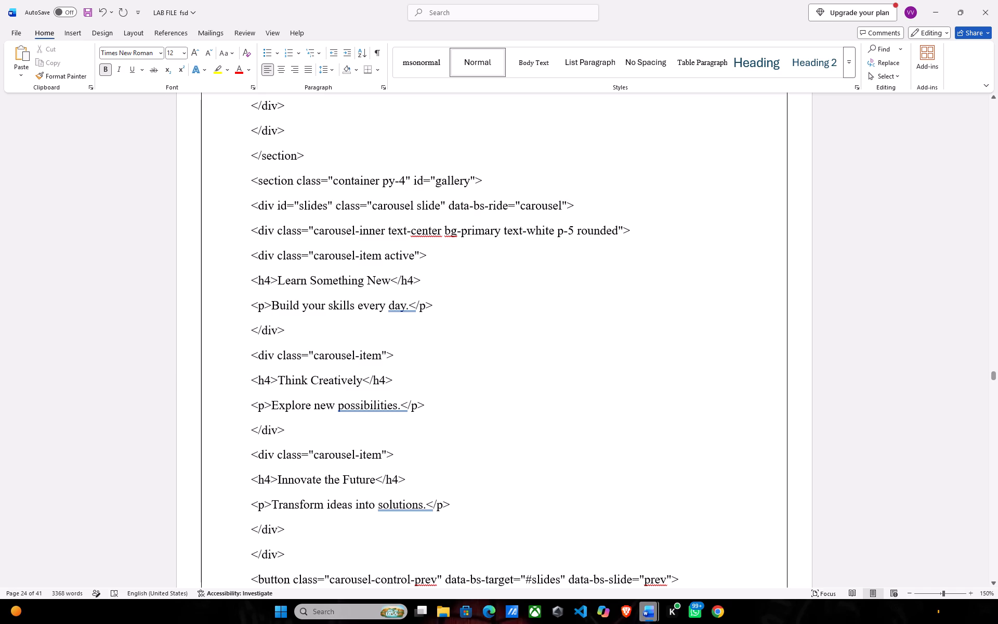
scroll(659, 383, up, 2)
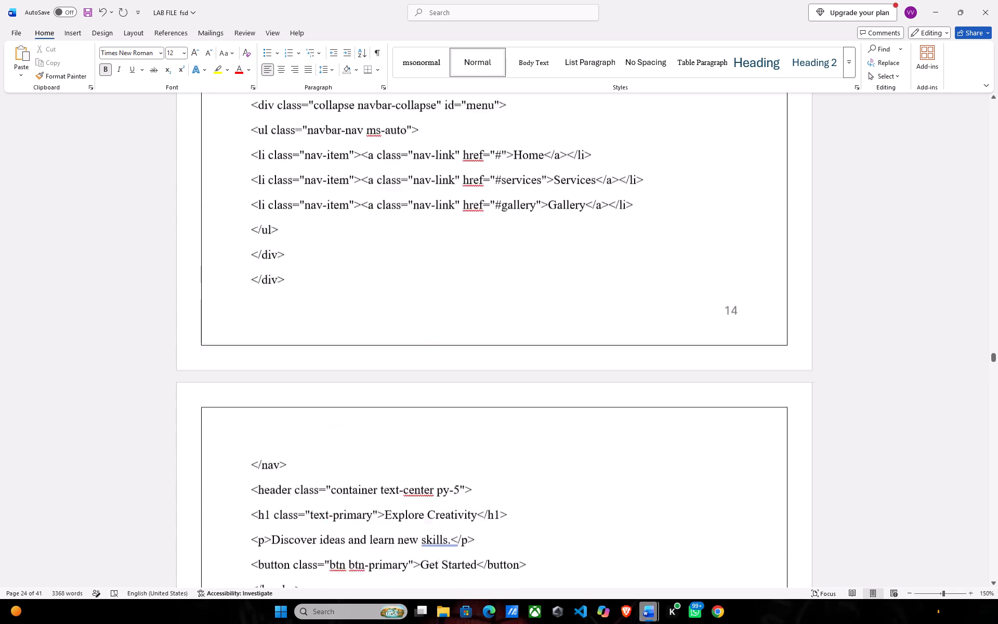
scroll(659, 383, up, 3)
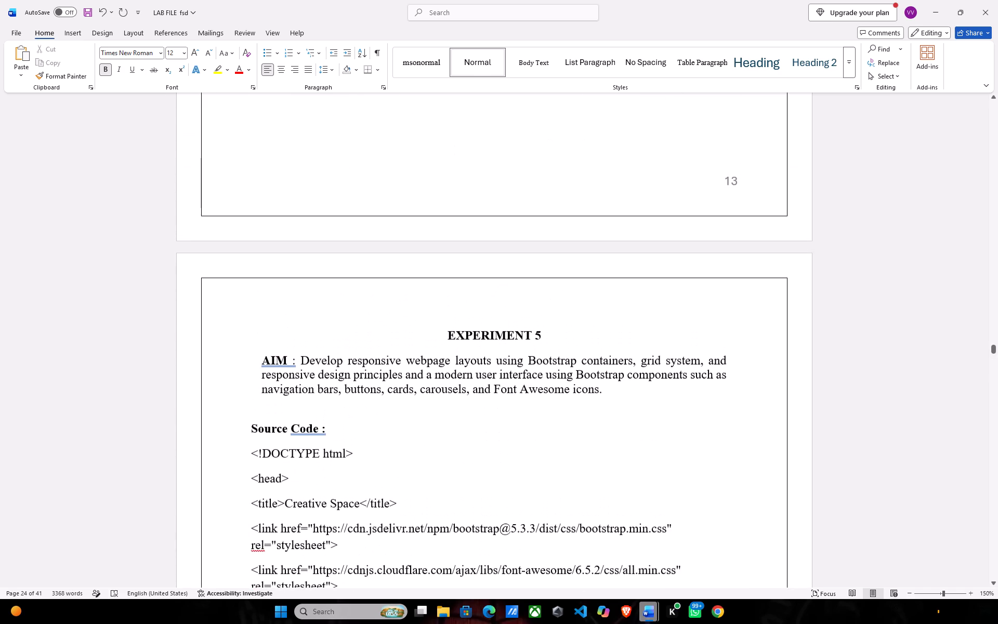
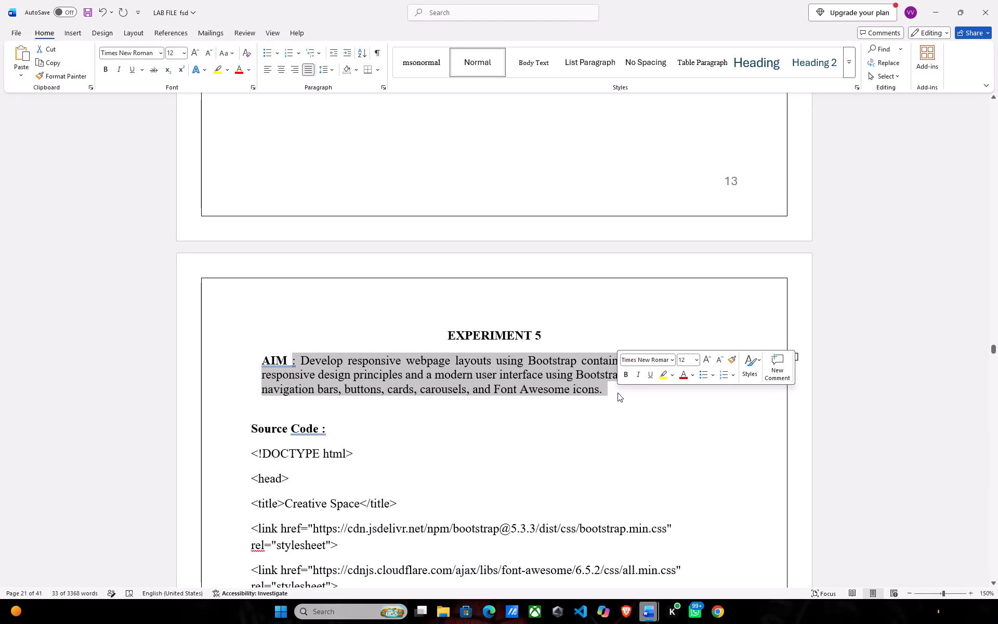
Make Experiment 5's aim text bold, from "Develop responsive webpage layouts" through "Font Awesome icons.".
click(625, 373)
click(692, 397)
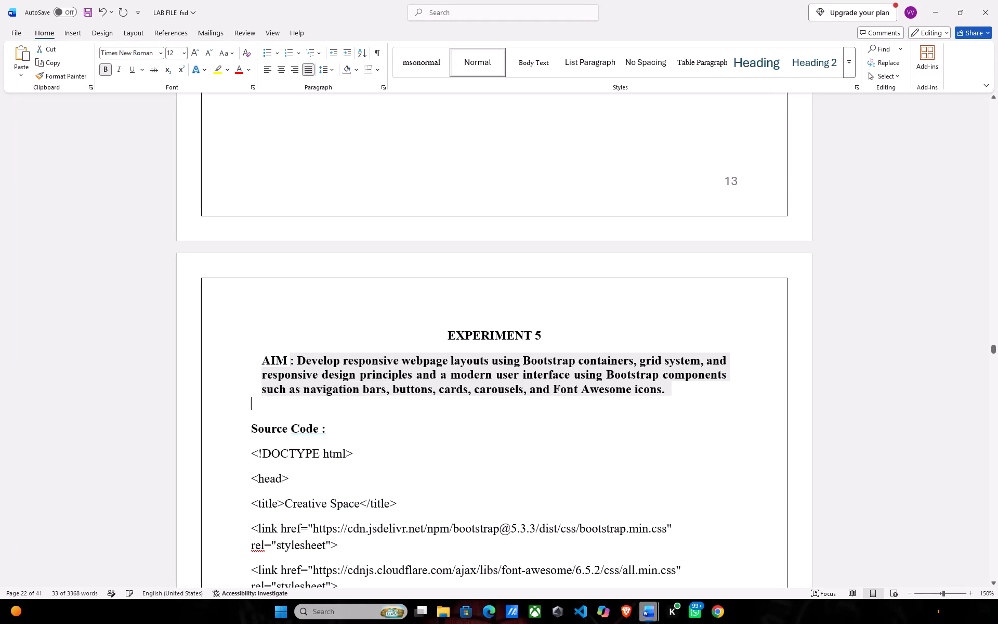
Add a bold, full-width underscore line between Experiment 5's aim and its Source Code heading, trimming the underscores that wrap onto a second row.
click(679, 391)
key(Return)
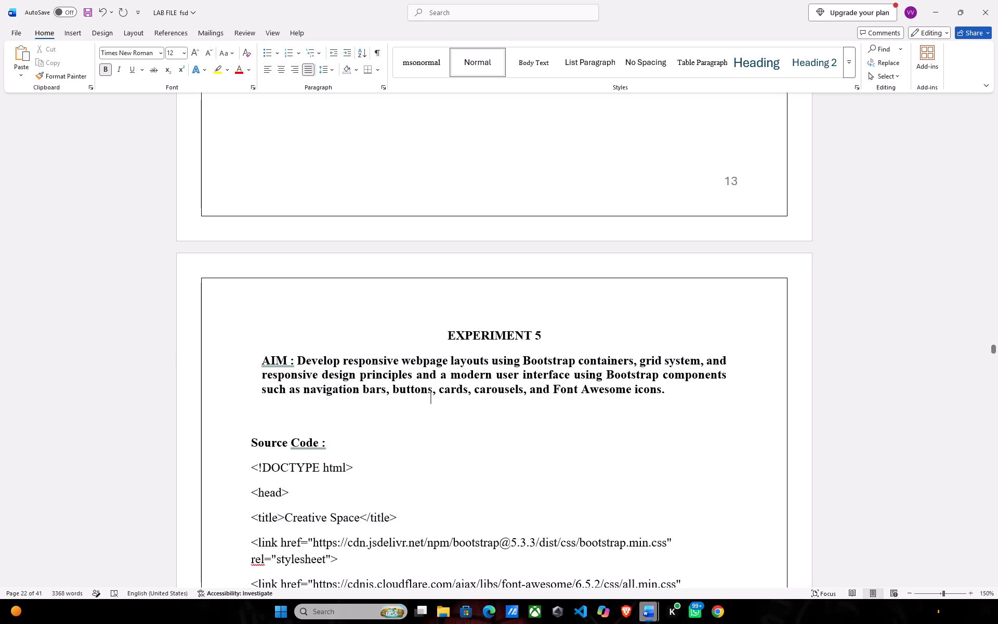
key(shift+underscore)
key(shift+underscore)
key(shift+underscore)
key(shift+underscore)
key(shift+underscore)
key(shift+underscore)
key(shift+underscore)
key(shift+underscore)
key(shift+underscore)
key(shift+underscore)
key(shift+underscore)
key(shift+underscore)
key(shift+underscore)
key(shift+underscore)
key(shift+underscore)
key(shift+underscore)
key(shift+underscore)
key(shift+underscore)
key(shift+underscore)
key(shift+underscore)
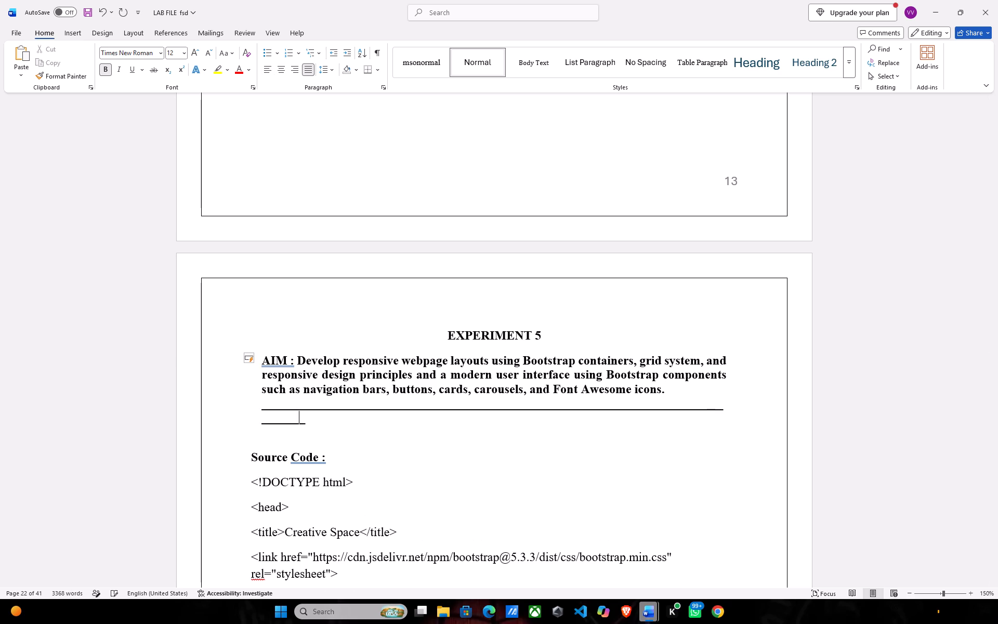
key(shift+BackSpace)
key(shift+BackSpace)
key(shift+BackSpace)
key(shift+BackSpace)
key(shift+BackSpace)
key(shift+BackSpace)
key(shift+BackSpace)
key(shift+BackSpace)
key(shift+BackSpace)
key(shift+BackSpace)
key(shift+BackSpace)
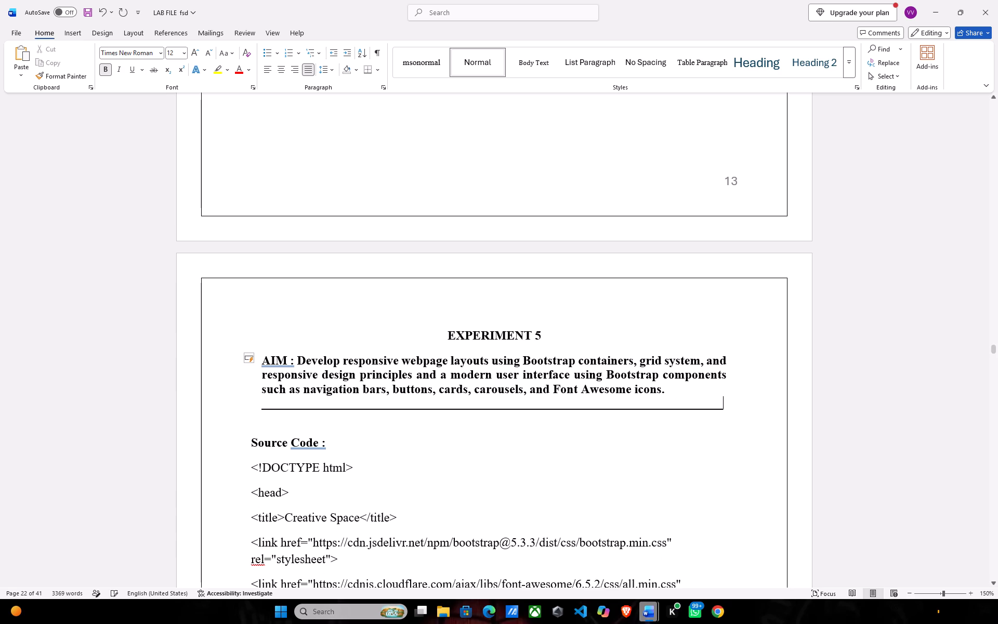
Remove the indent from Experiment 5's aim paragraph, undoing any merge with the EXPERIMENT 5 heading.
click(260, 356)
key(BackSpace)
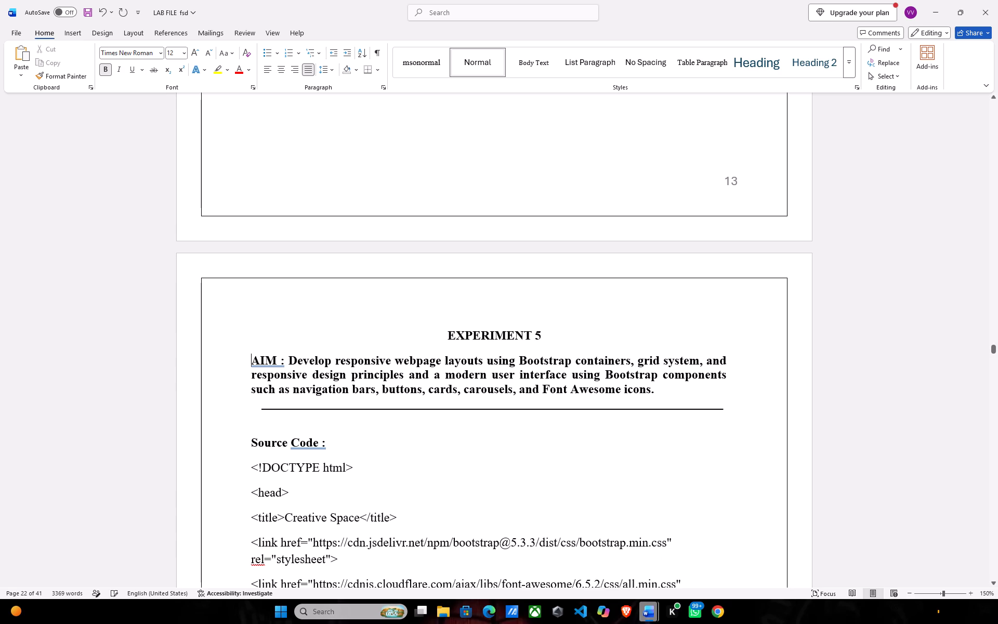
key(BackSpace)
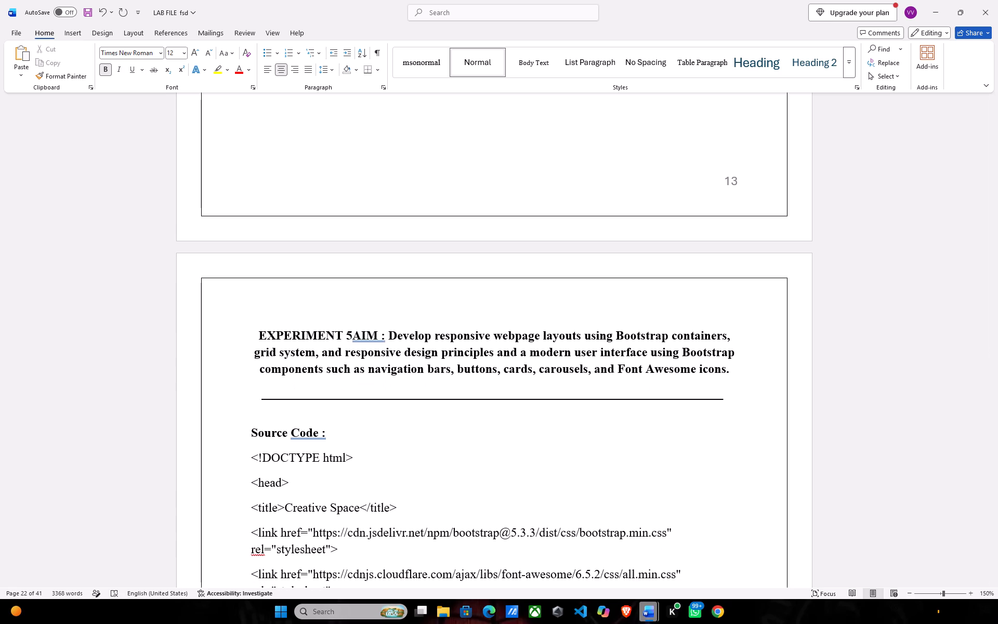
key(ctrl+z)
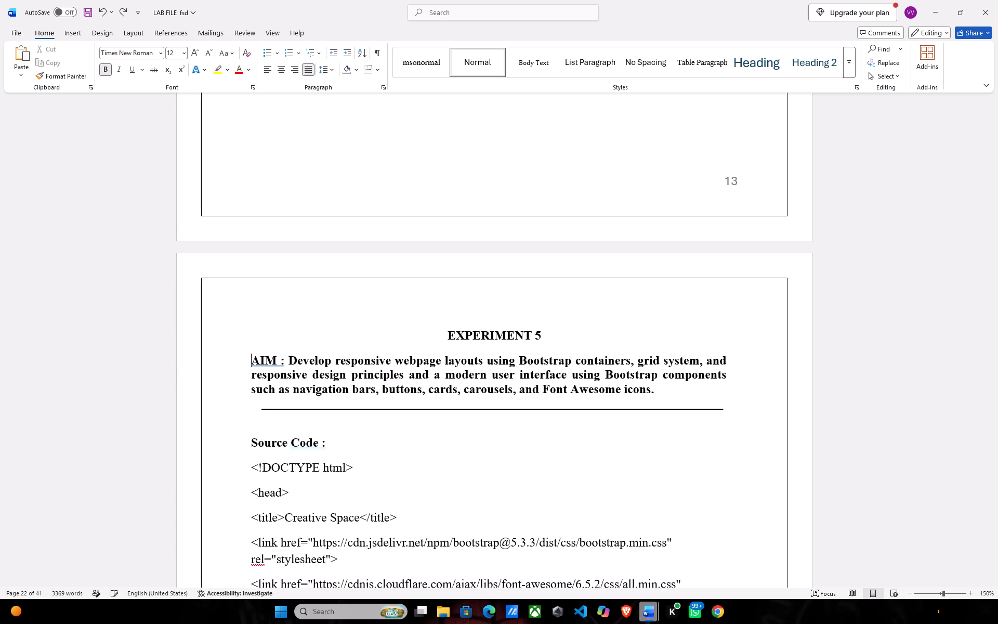
Remove the indent from Experiment 5's underscore line and extend the line with extra underscores to the text width, keeping it on one row.
click(260, 405)
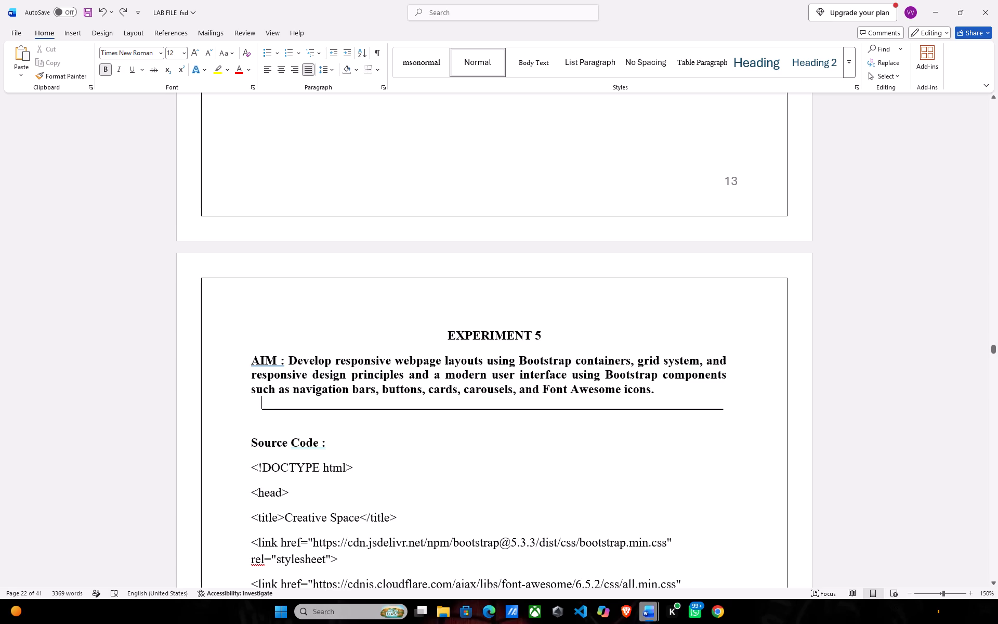
click(261, 408)
key(BackSpace)
key(shift+underscore)
text(__)
key(shift+BackSpace)
click(339, 437)
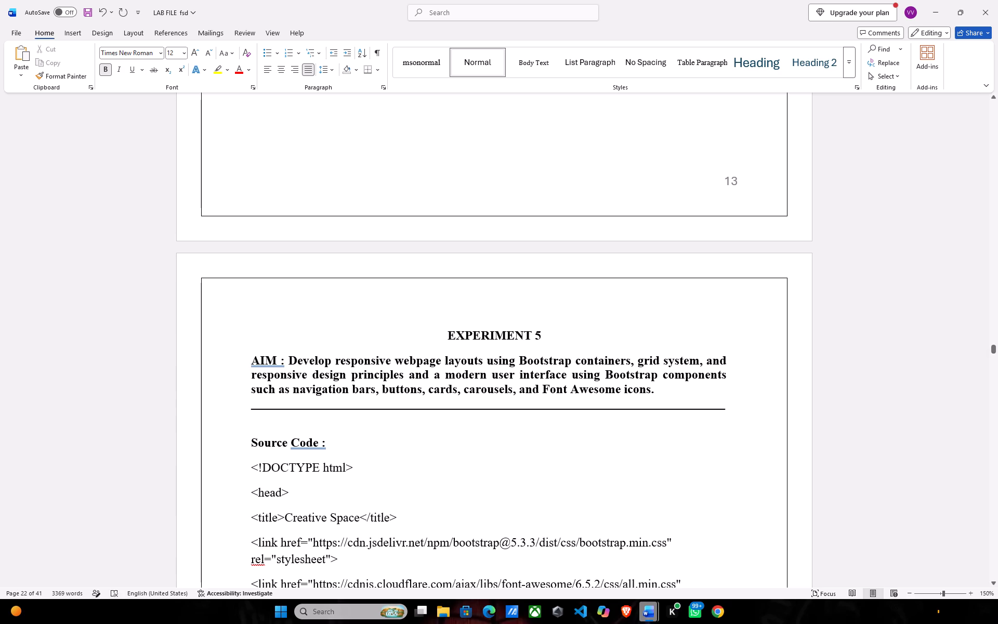
Make Experiment 2's aim text bold, from "Design registration and contact forms" through "media elements.".
scroll(466, 445, up, 2)
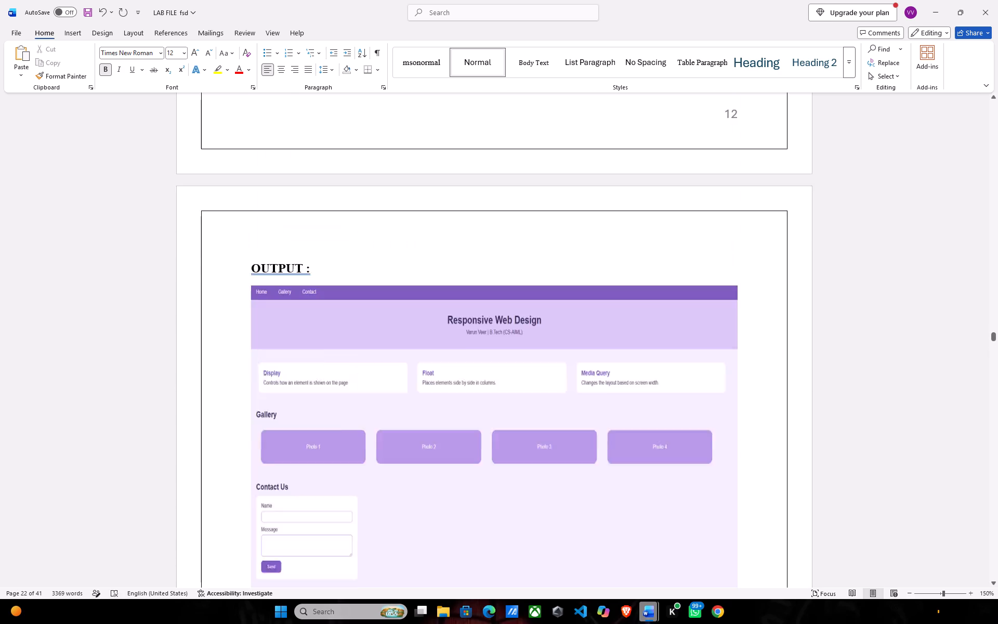
scroll(466, 445, up, 3)
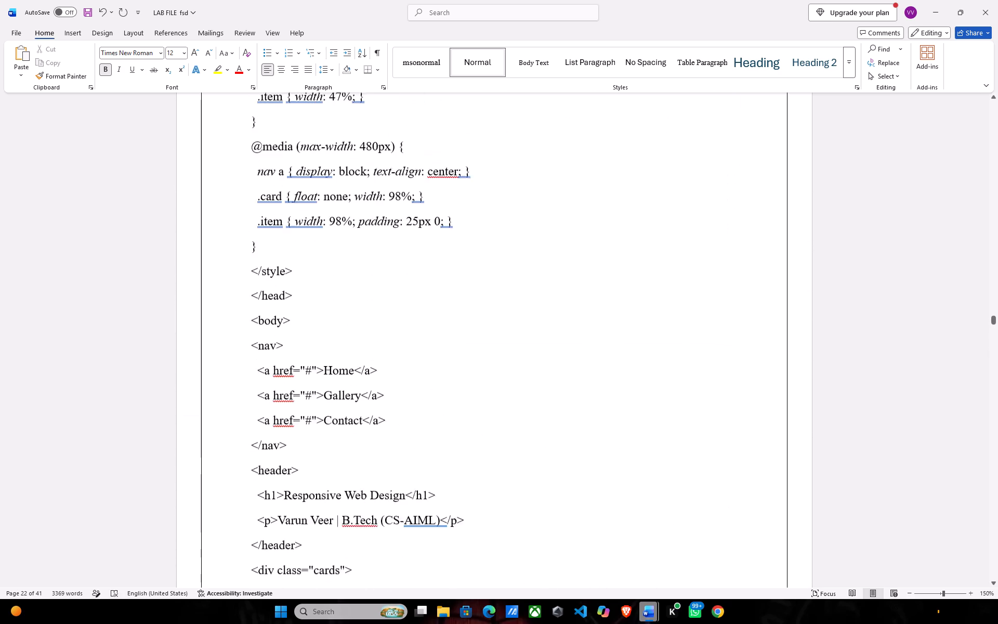
scroll(466, 445, up, 6)
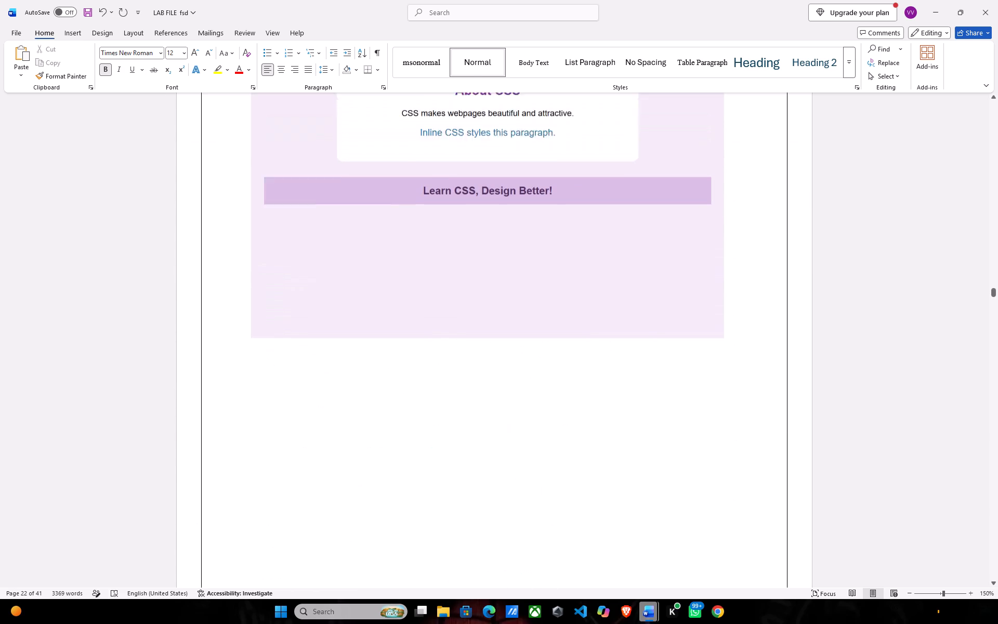
scroll(466, 445, up, 6)
scroll(466, 445, right, 1)
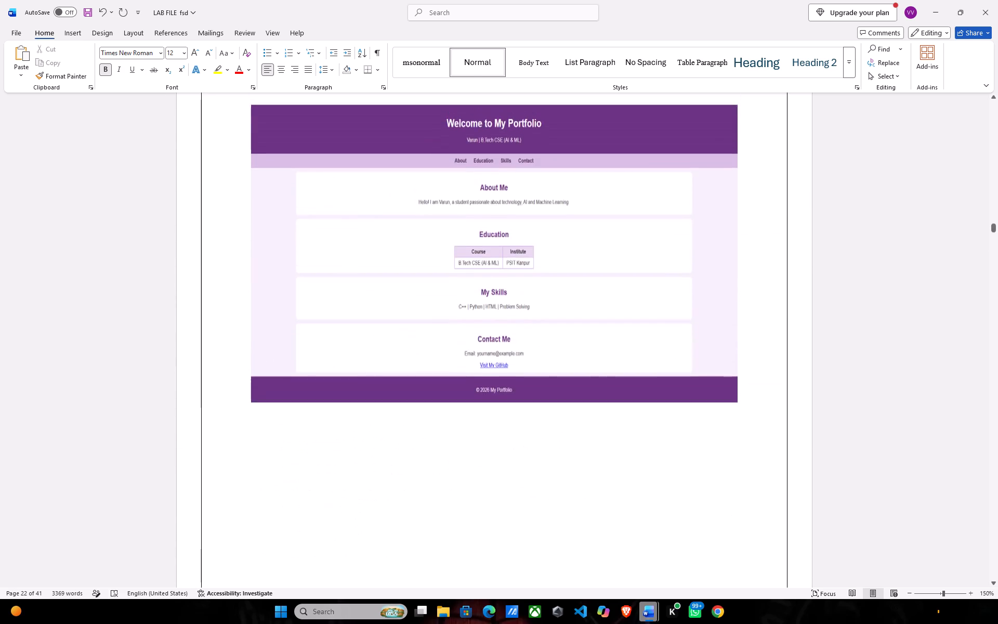
scroll(466, 445, right, 1)
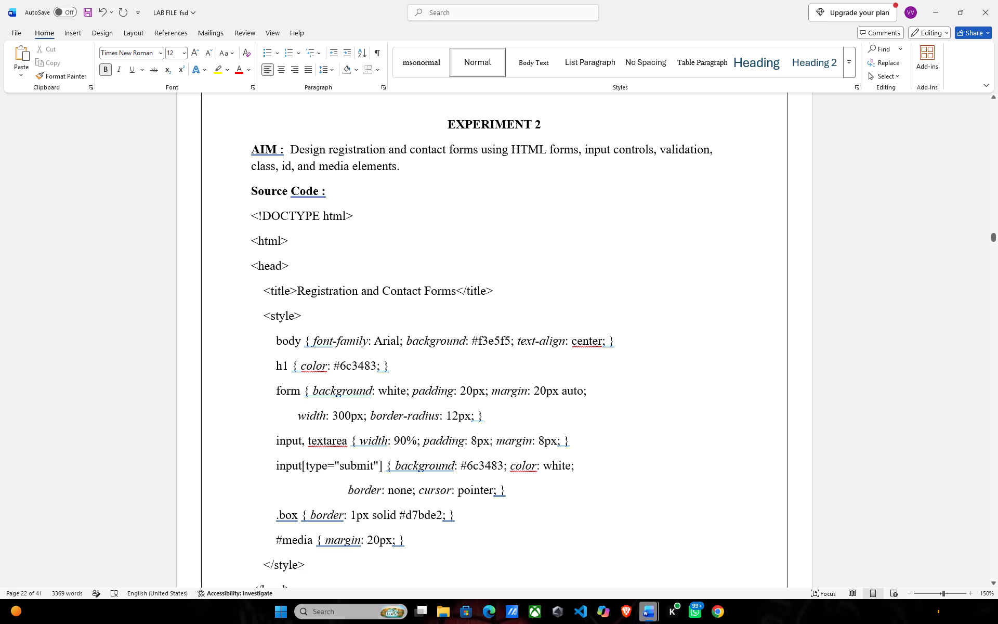
drag(289, 149, 415, 172)
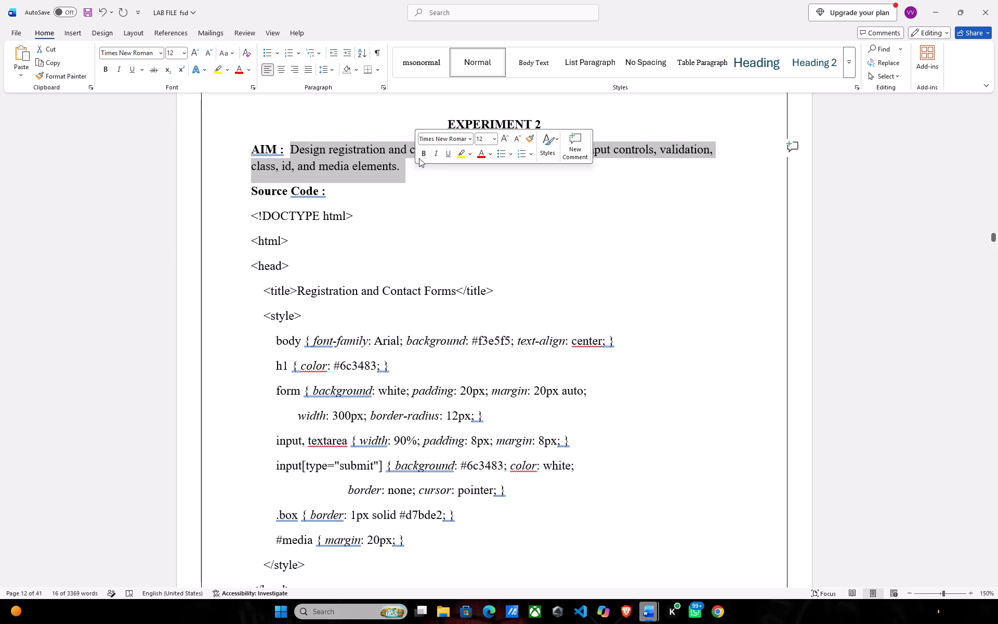
click(426, 153)
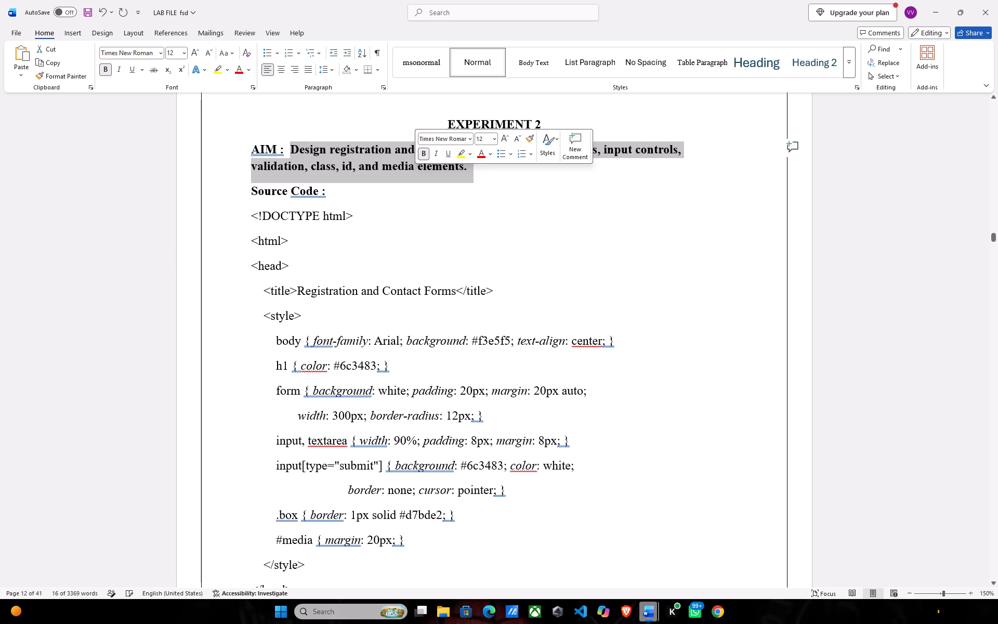
click(488, 171)
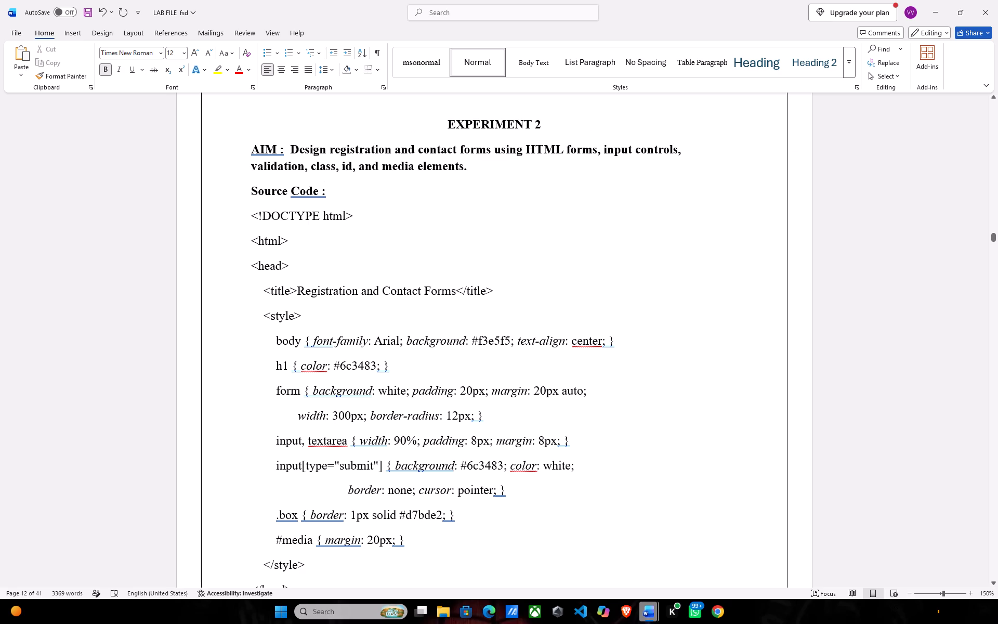
Add a bold, full-width underscore line between Experiment 2's aim and its Source Code heading, trimming the underscores that wrap onto a second row.
key(Return)
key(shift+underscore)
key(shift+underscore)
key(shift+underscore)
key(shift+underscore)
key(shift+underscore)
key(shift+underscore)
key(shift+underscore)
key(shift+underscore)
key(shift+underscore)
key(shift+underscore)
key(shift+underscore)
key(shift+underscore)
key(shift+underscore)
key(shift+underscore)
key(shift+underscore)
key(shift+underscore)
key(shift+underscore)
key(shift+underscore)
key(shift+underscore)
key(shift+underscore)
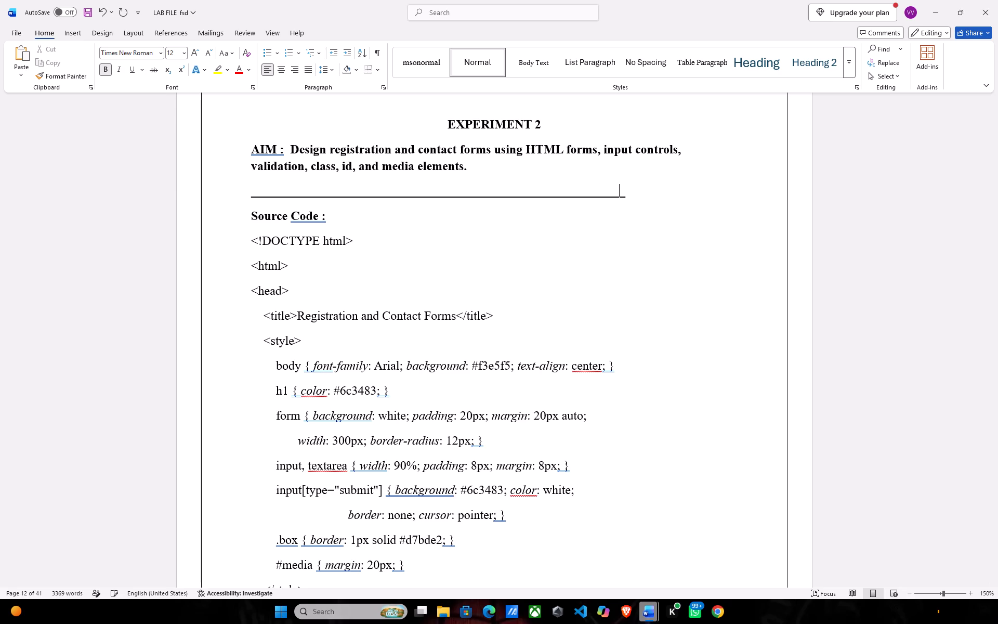
key(shift+BackSpace)
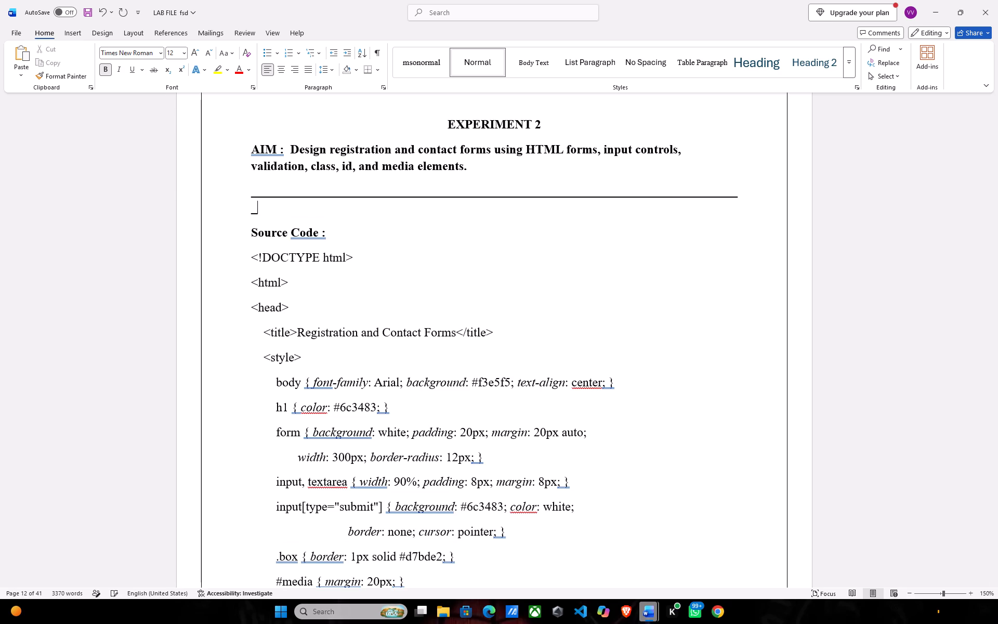
key(shift+BackSpace)
click(497, 273)
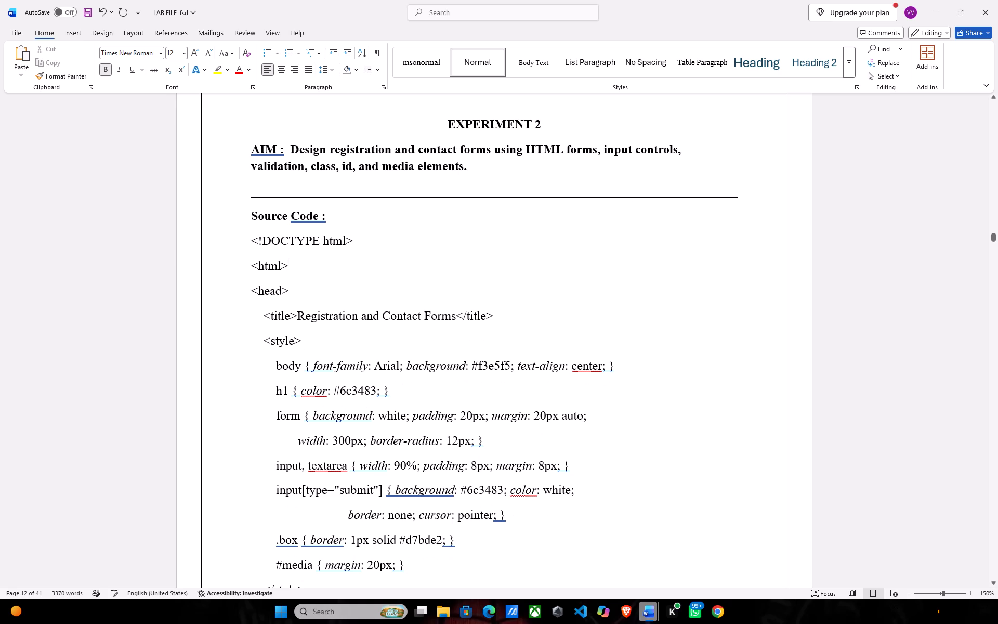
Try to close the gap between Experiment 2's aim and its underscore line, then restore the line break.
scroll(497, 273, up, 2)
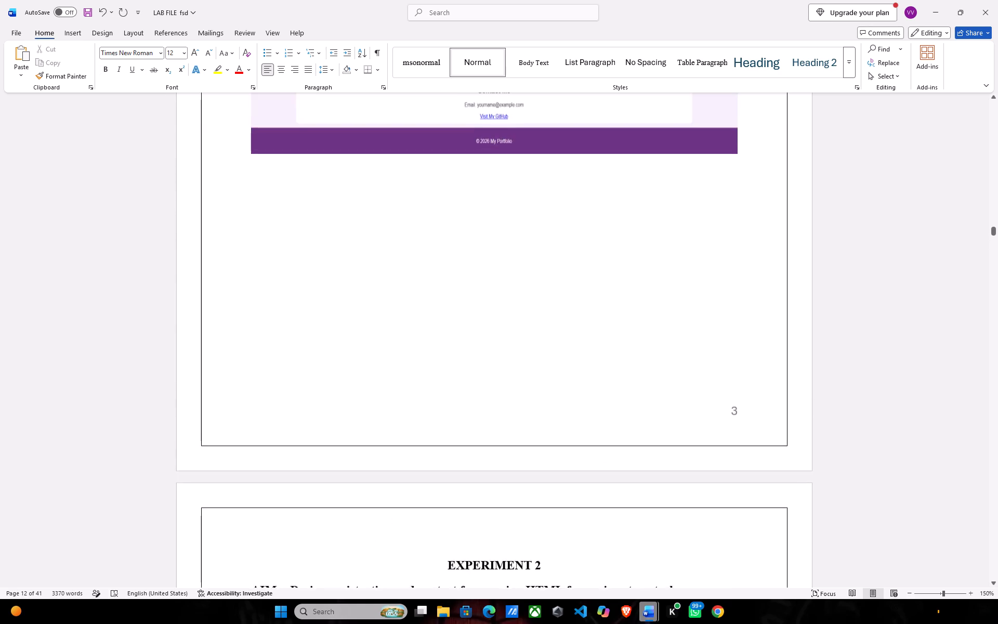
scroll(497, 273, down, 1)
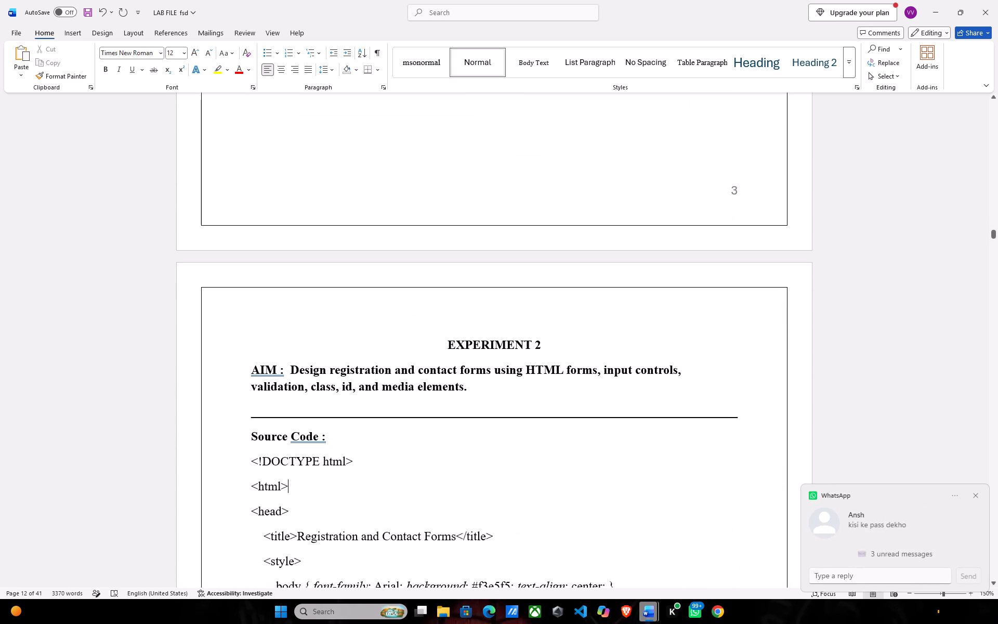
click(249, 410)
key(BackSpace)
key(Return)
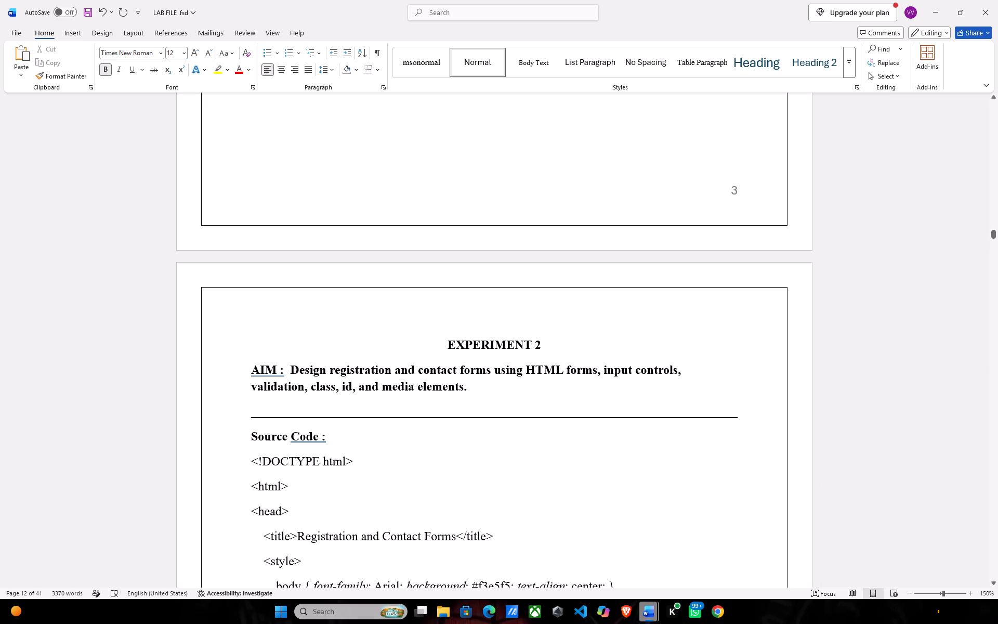
Select Experiment 1's aim text, starting from "Create a basic Personal Portfolio / Business Website".
scroll(338, 299, up, 4)
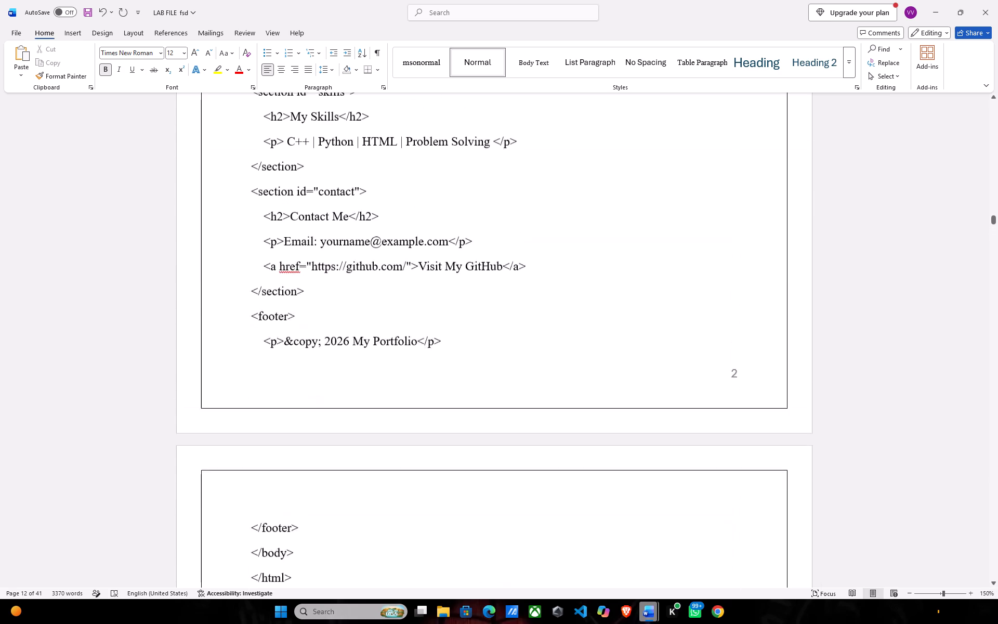
scroll(338, 299, up, 3)
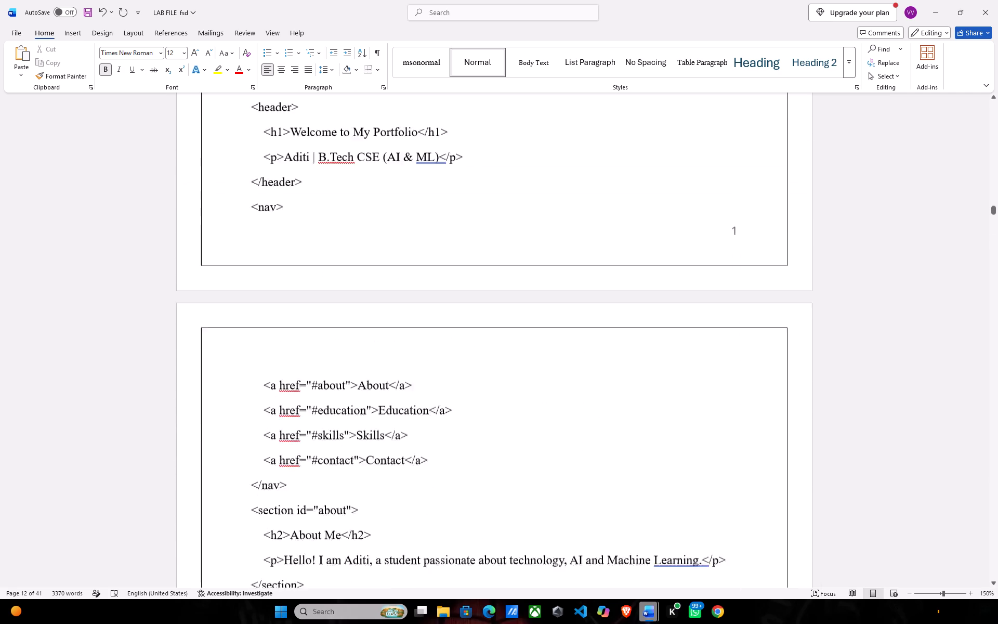
scroll(338, 299, up, 1)
scroll(338, 299, right, 1)
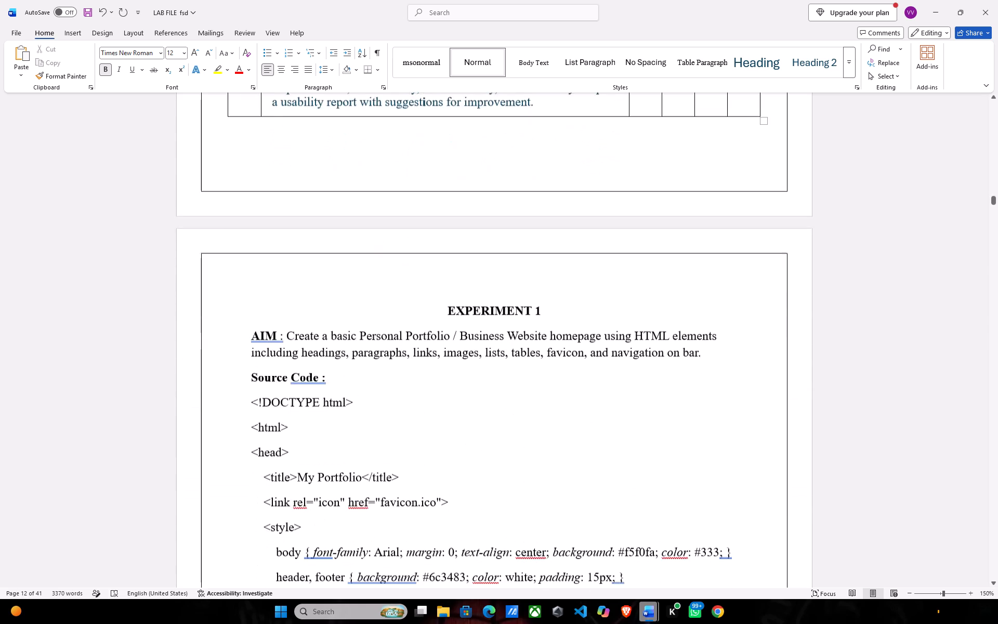
scroll(338, 299, right, 1)
drag(286, 317, 566, 323)
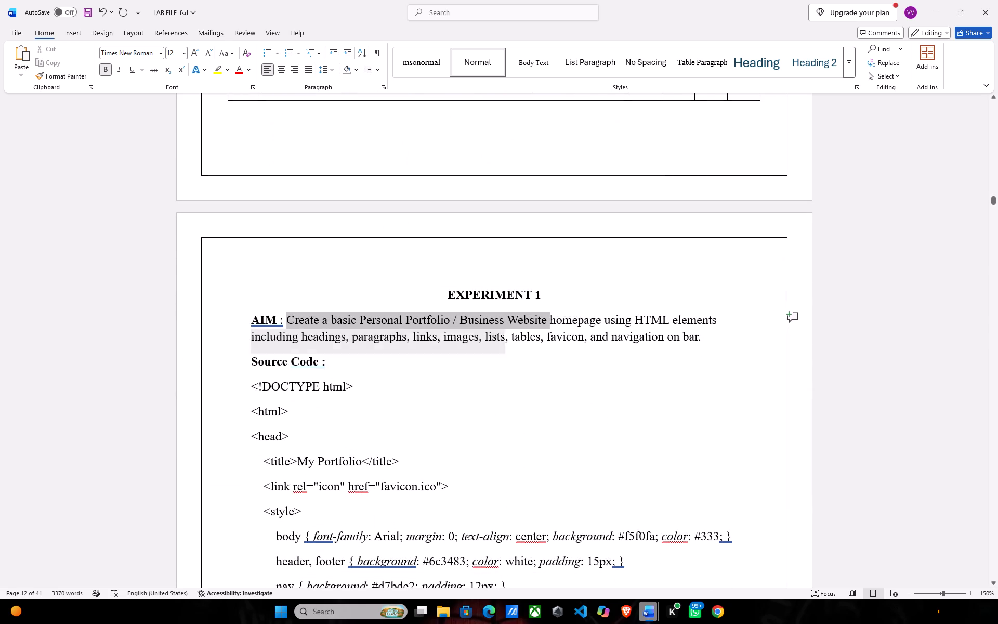
Make Experiment 1's aim text bold, from "Create a basic Personal Portfolio" through "navigation on bar.".
drag(566, 323, 703, 351)
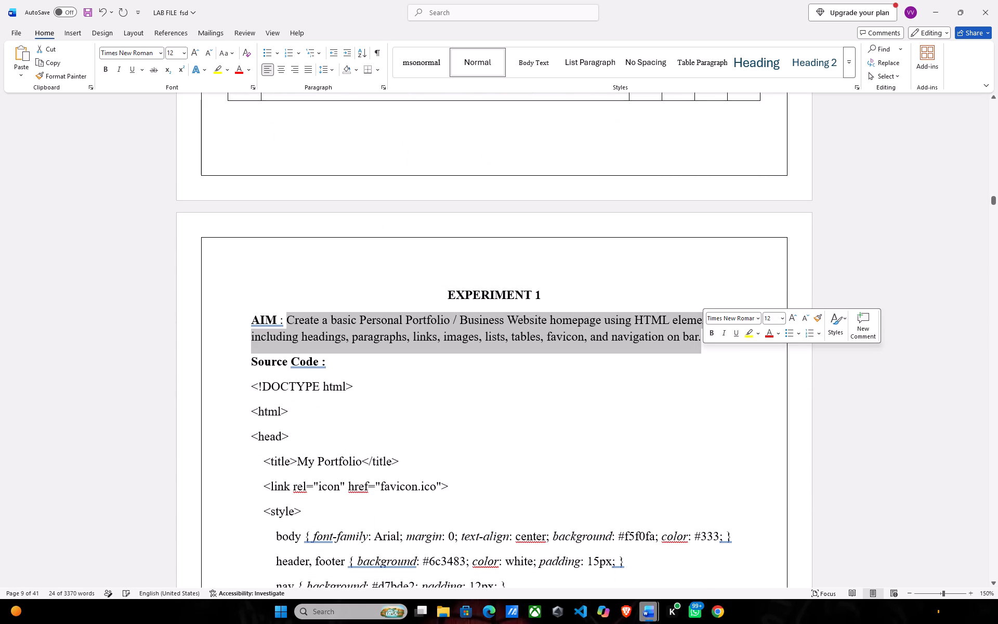
click(713, 336)
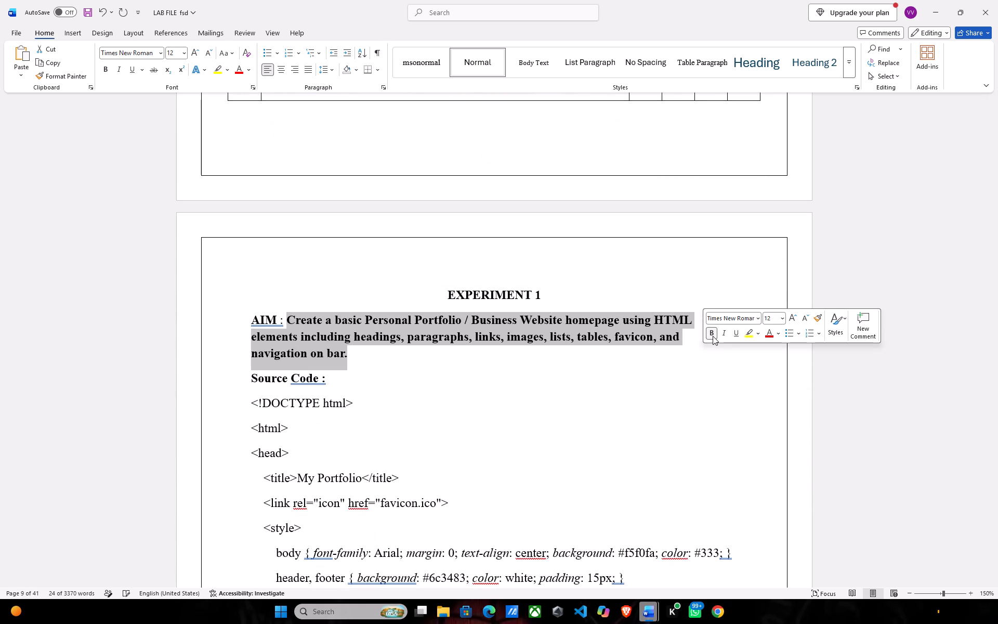
Add a bold, full-width underscore line between Experiment 1's aim and its Source Code heading, keeping it on a single row.
click(383, 363)
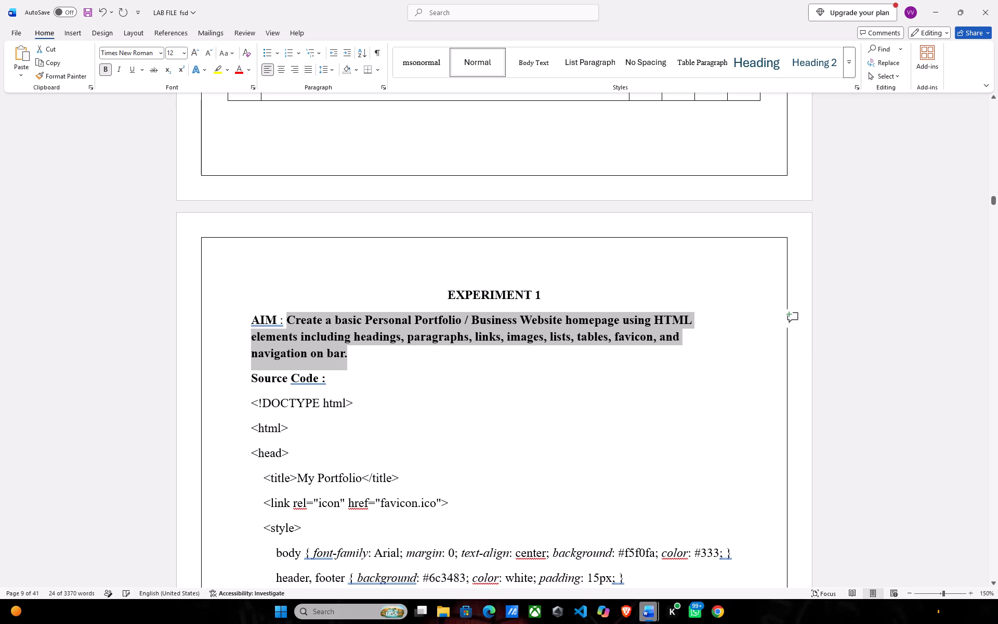
key(Return)
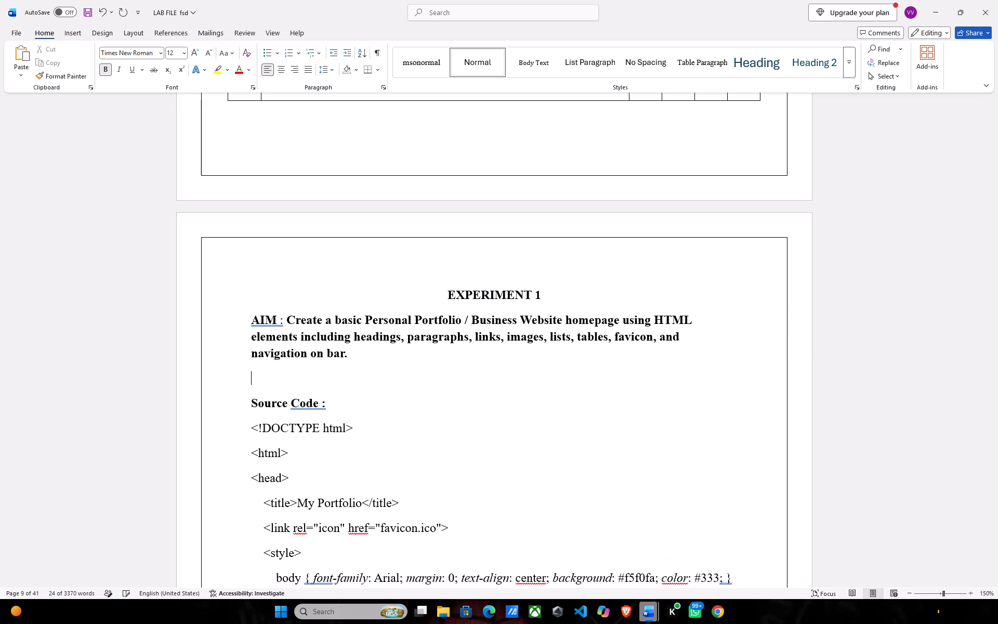
text(___)
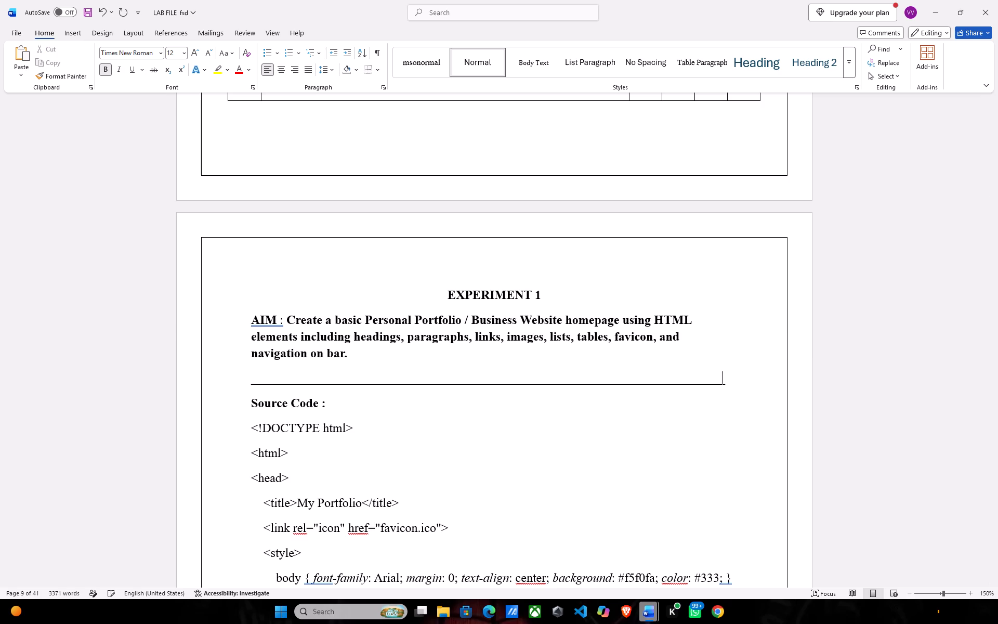
key(shift+BackSpace)
Look through Experiment 1 from its heading and aim down through the source code and output picture.
scroll(429, 397, up, 3)
scroll(429, 397, down, 1)
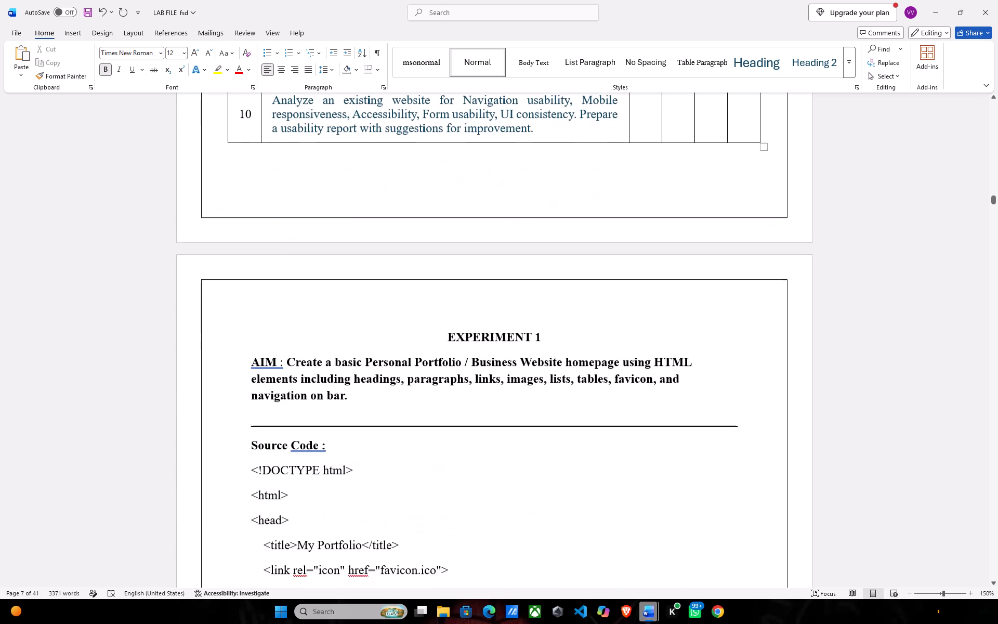
scroll(429, 397, down, 1)
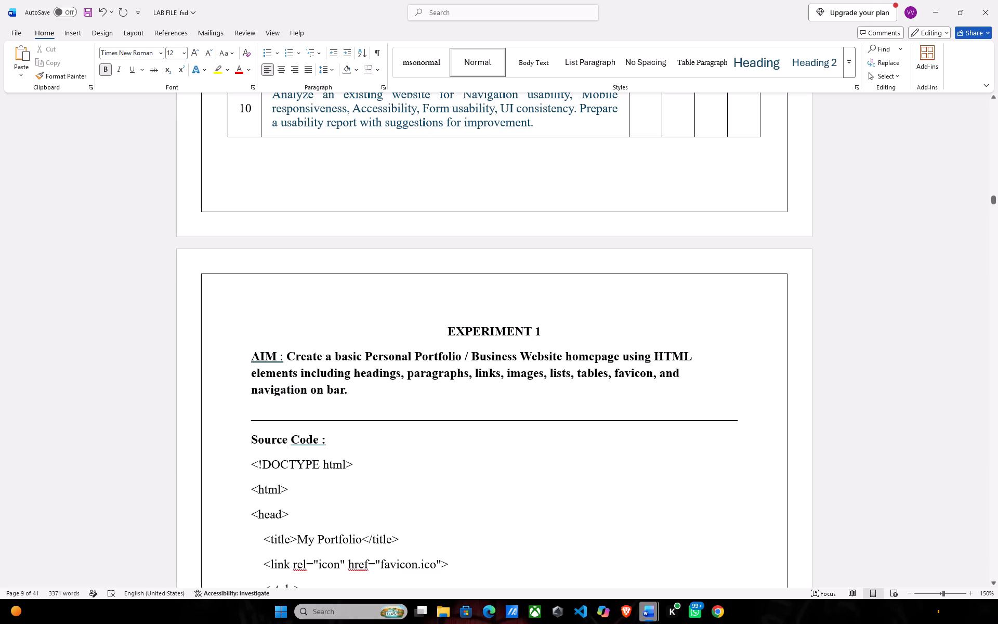
scroll(430, 453, down, 1)
scroll(430, 453, up, 1)
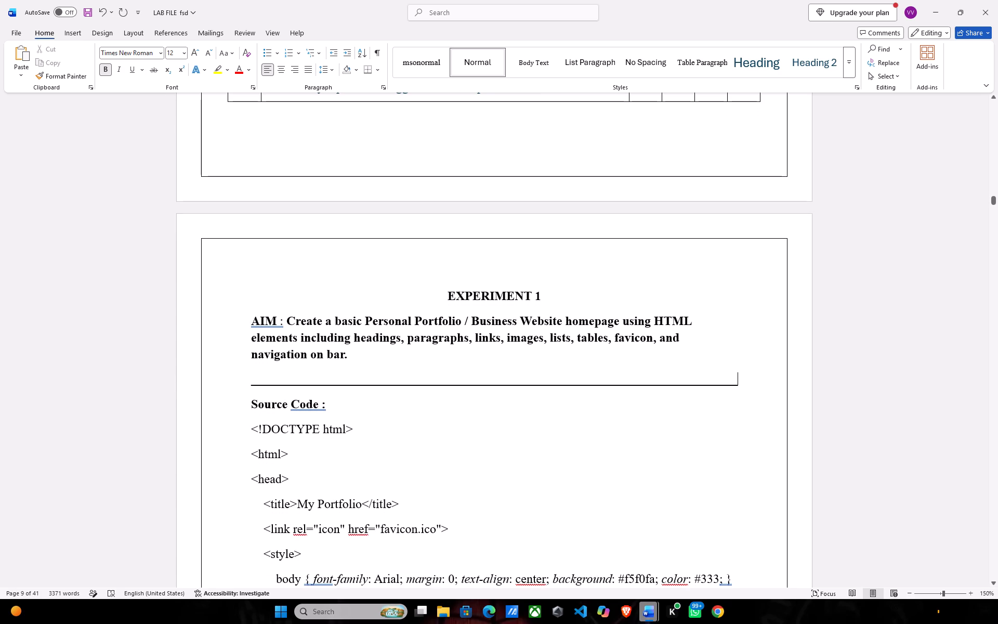
scroll(276, 355, down, 2)
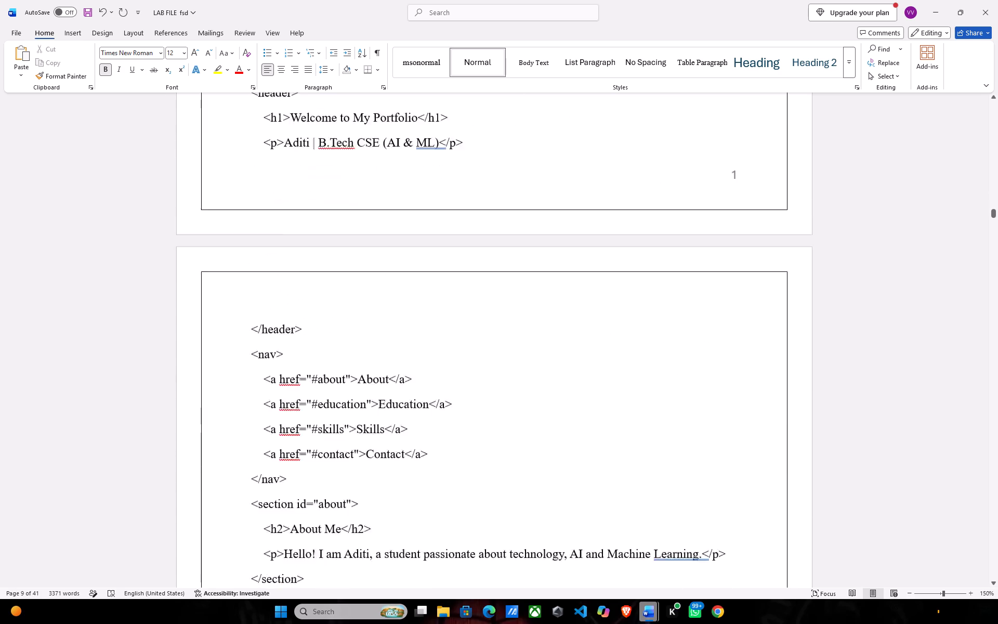
scroll(276, 355, down, 2)
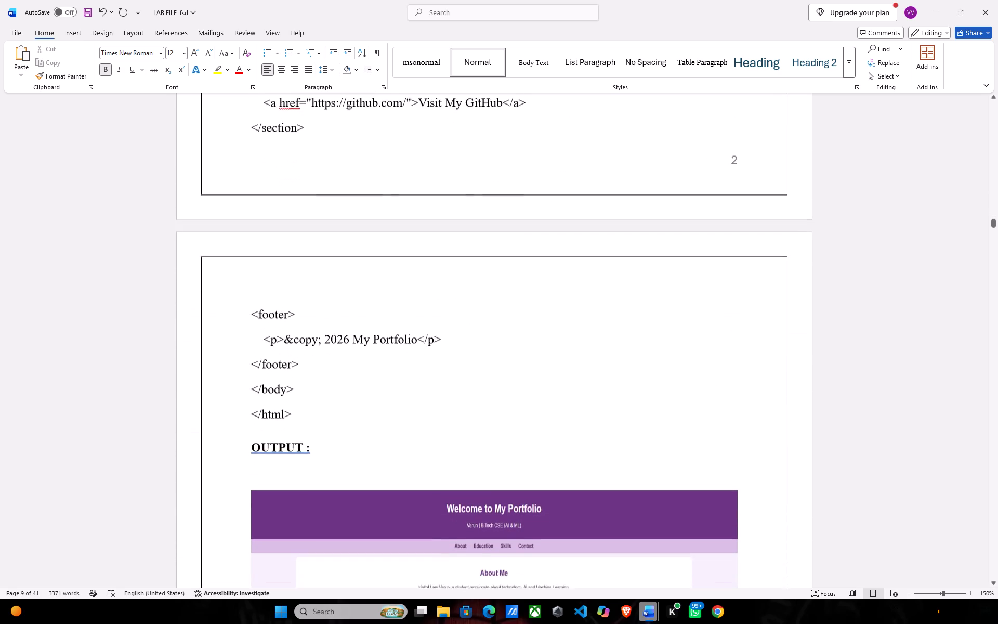
scroll(276, 355, down, 2)
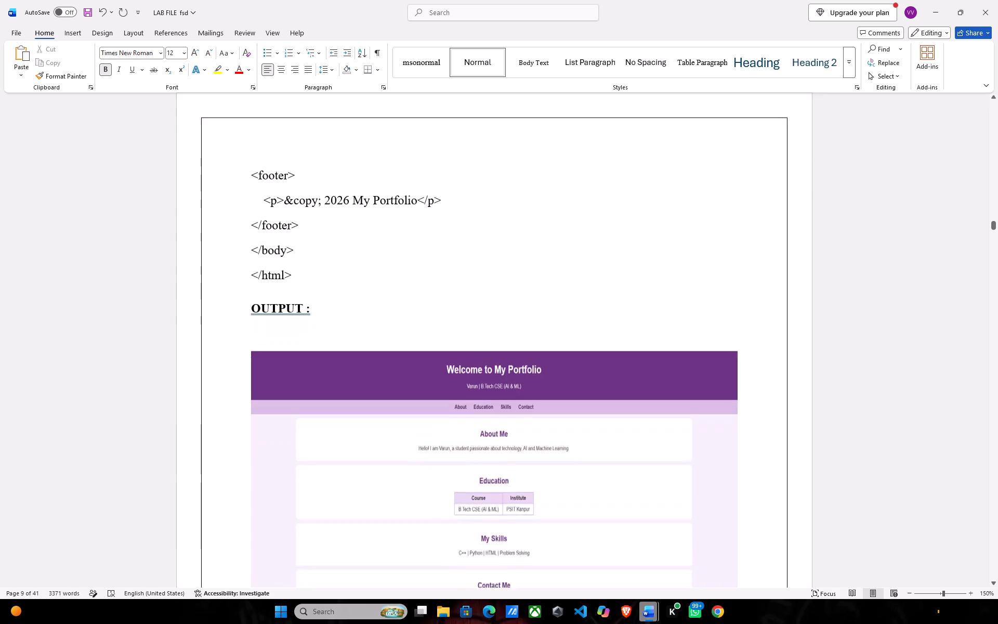
scroll(276, 355, down, 2)
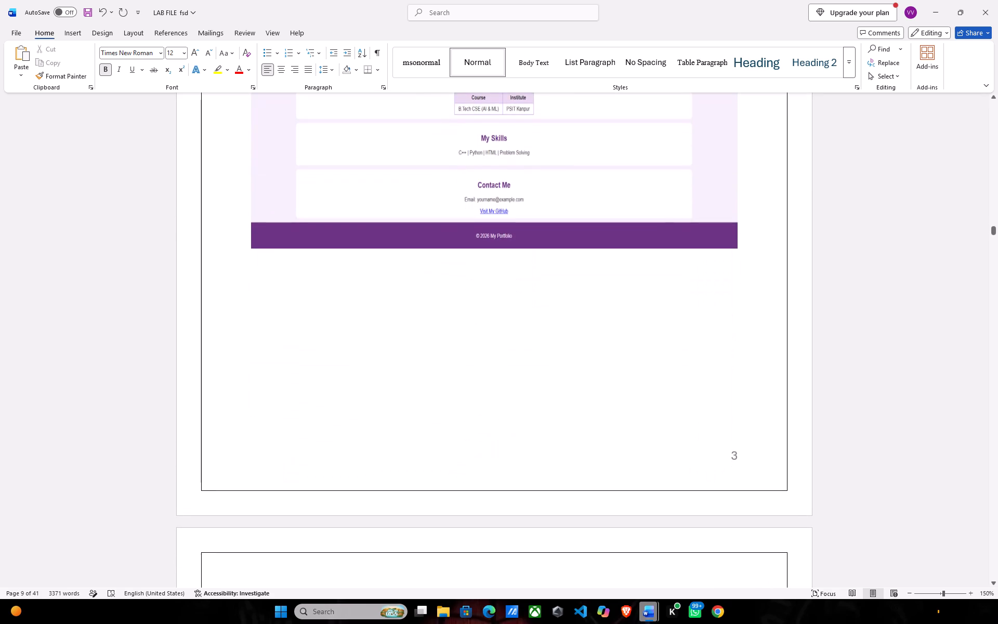
Look through Experiment 2 from its heading, bold aim and separator line down through the source code and output picture.
scroll(276, 355, down, 2)
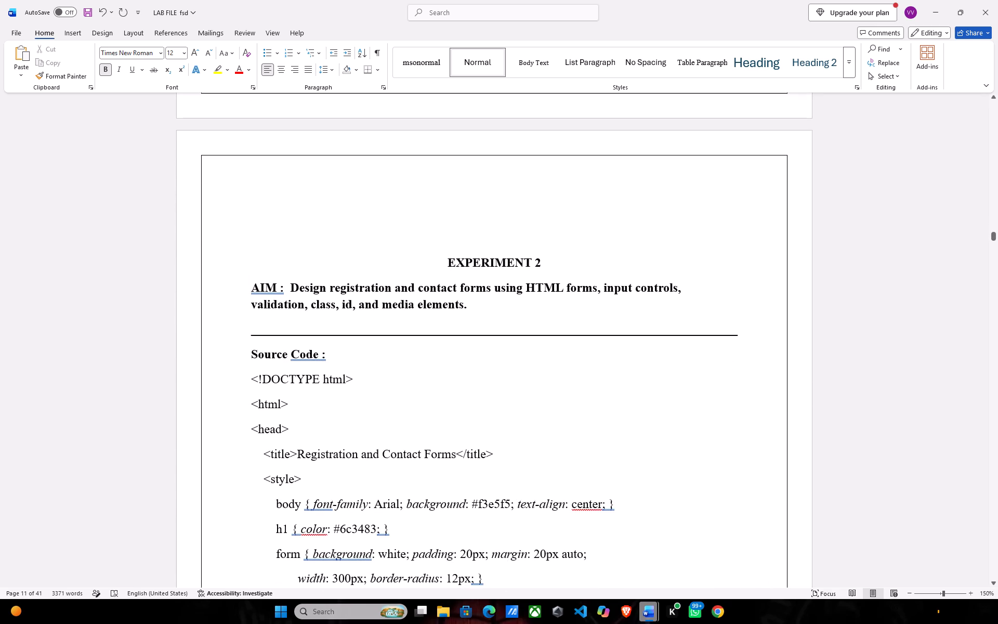
scroll(276, 355, down, 1)
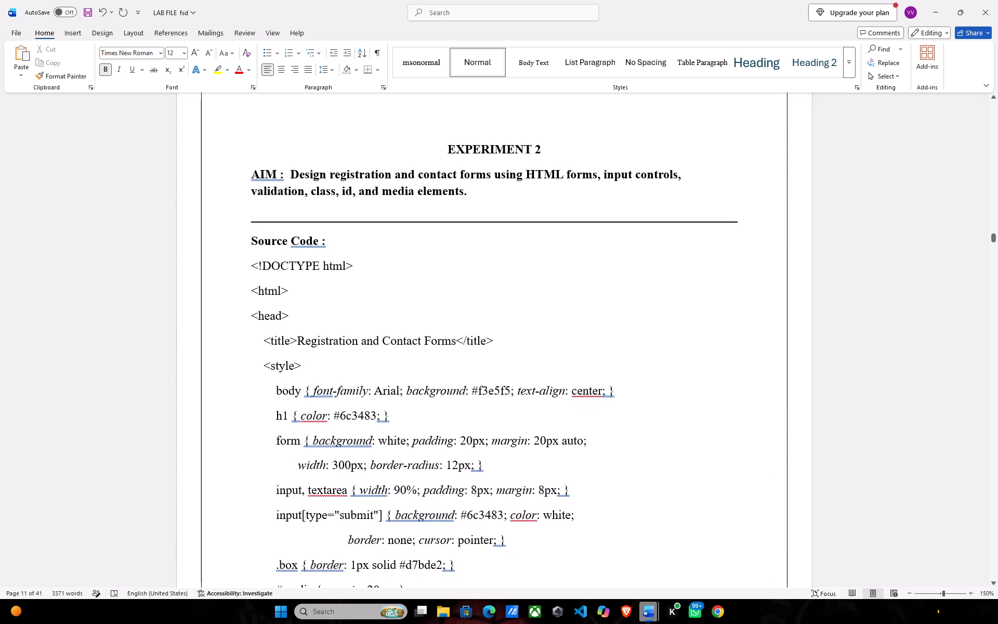
scroll(276, 355, down, 1)
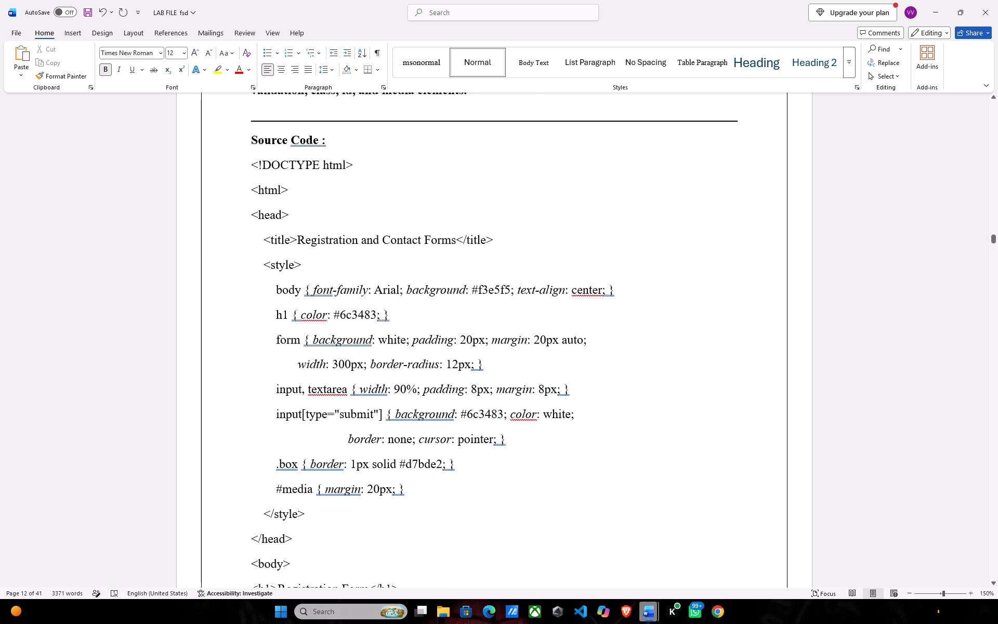
scroll(276, 355, down, 3)
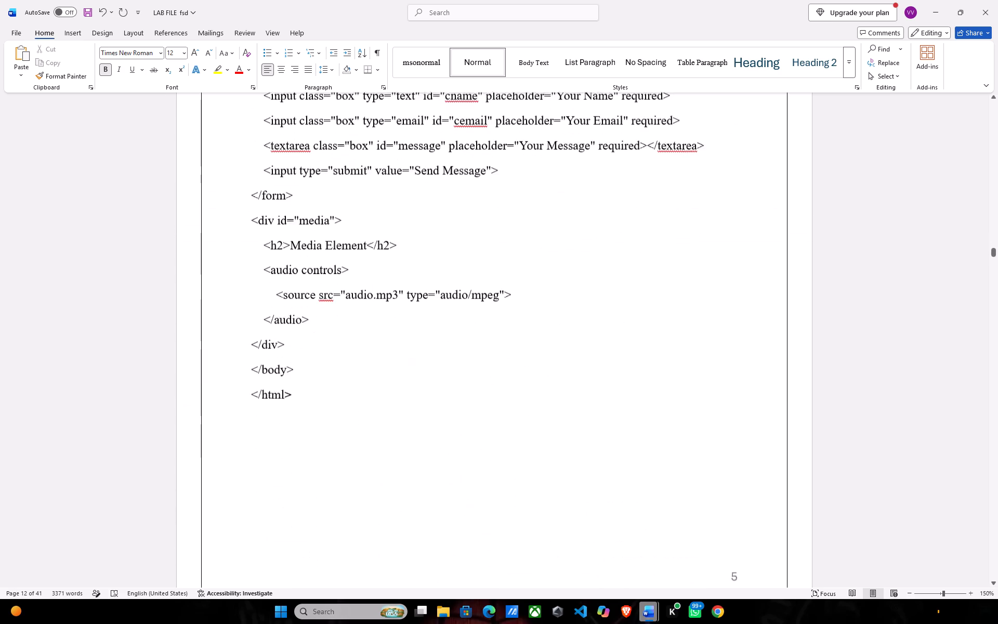
scroll(276, 355, down, 3)
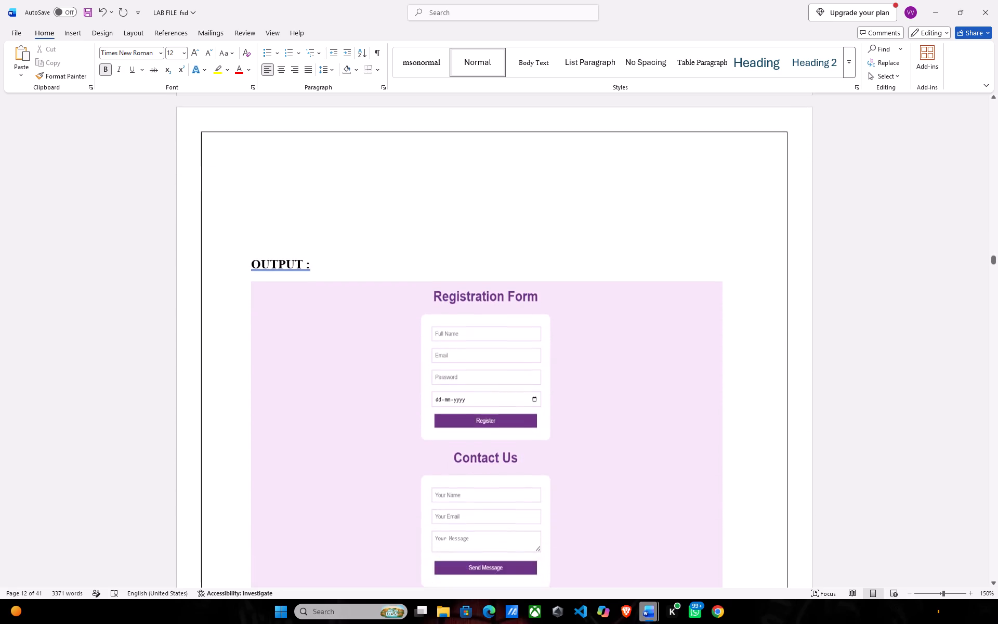
scroll(276, 355, down, 1)
scroll(276, 355, up, 1)
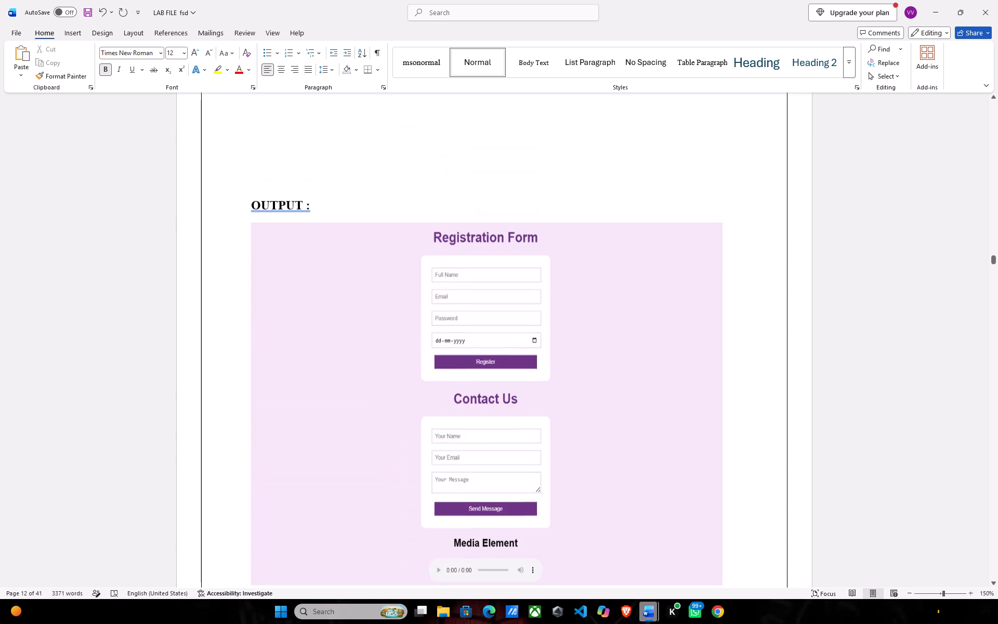
scroll(276, 355, up, 1)
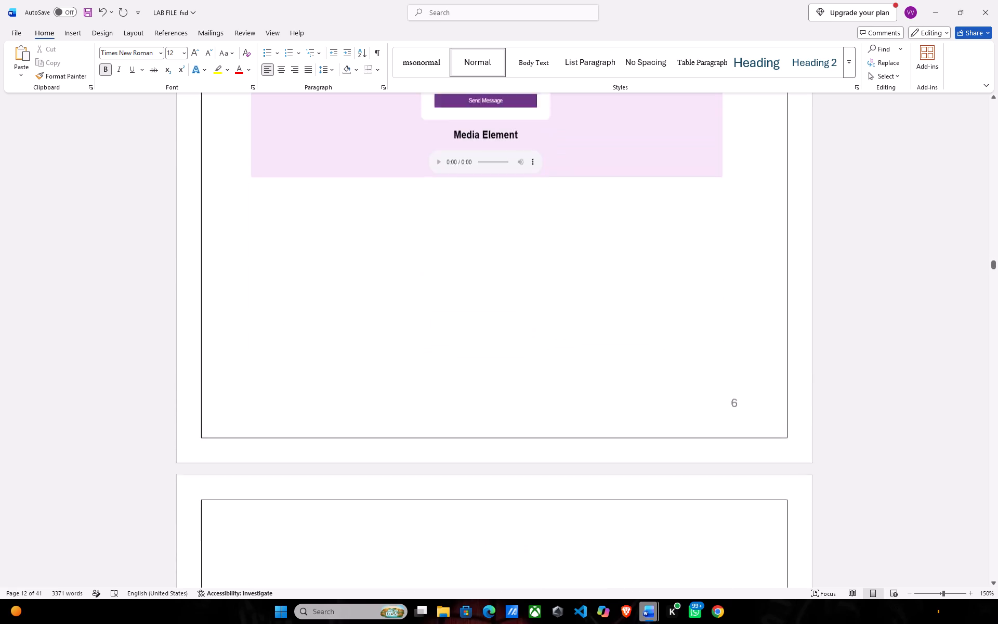
scroll(276, 355, up, 1)
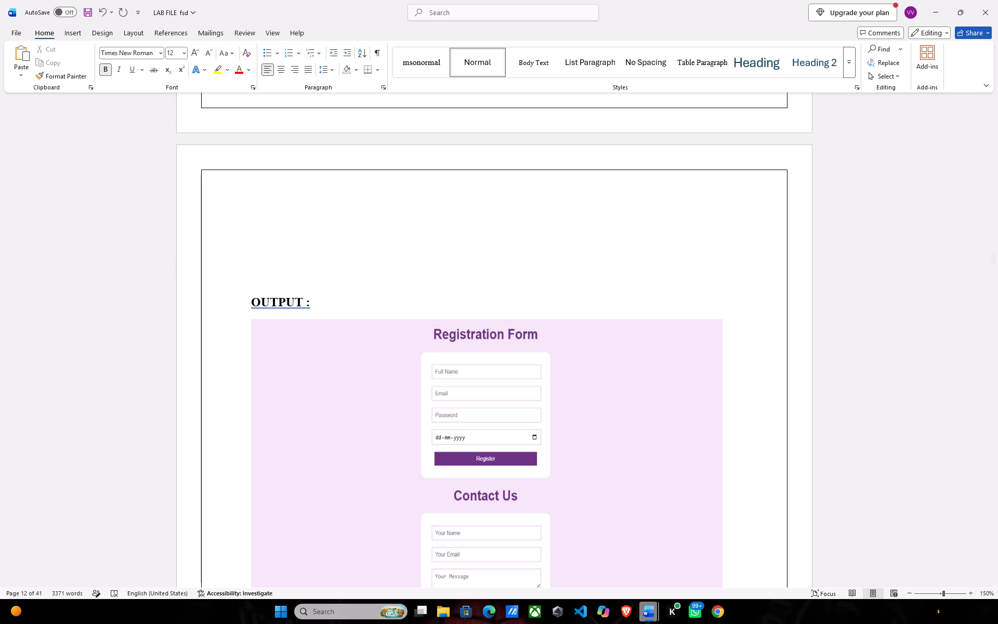
scroll(295, 318, down, 1)
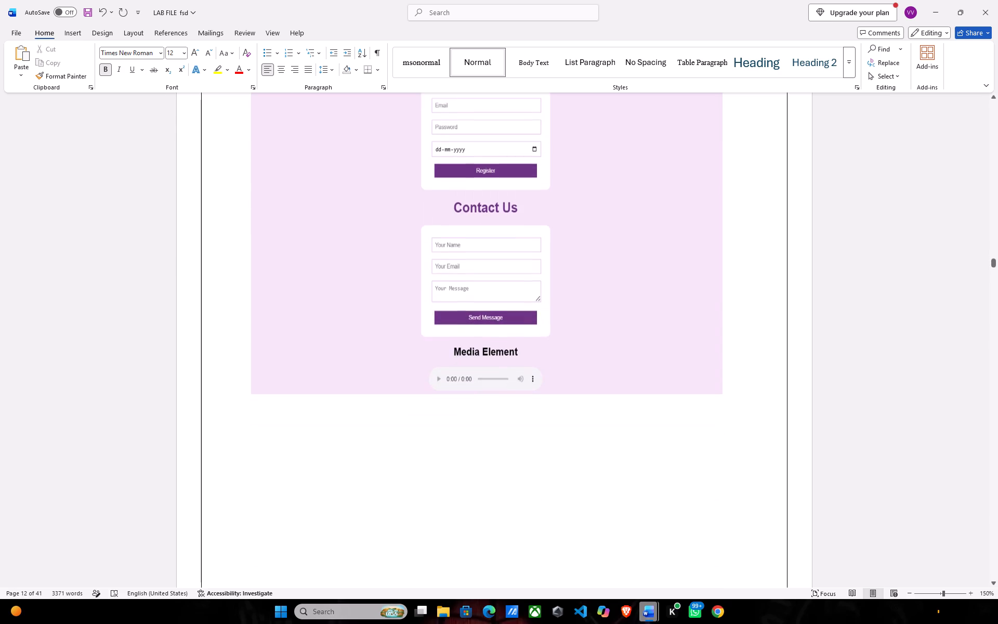
Look through Experiments 3 and 4, checking their aims, source code and output pictures.
scroll(295, 318, down, 2)
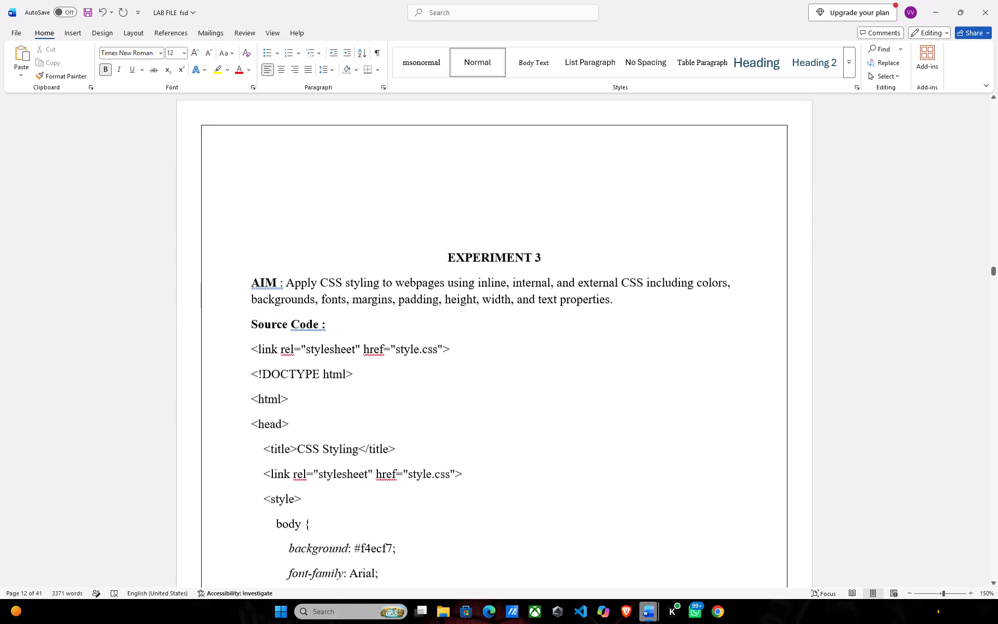
scroll(295, 318, down, 1)
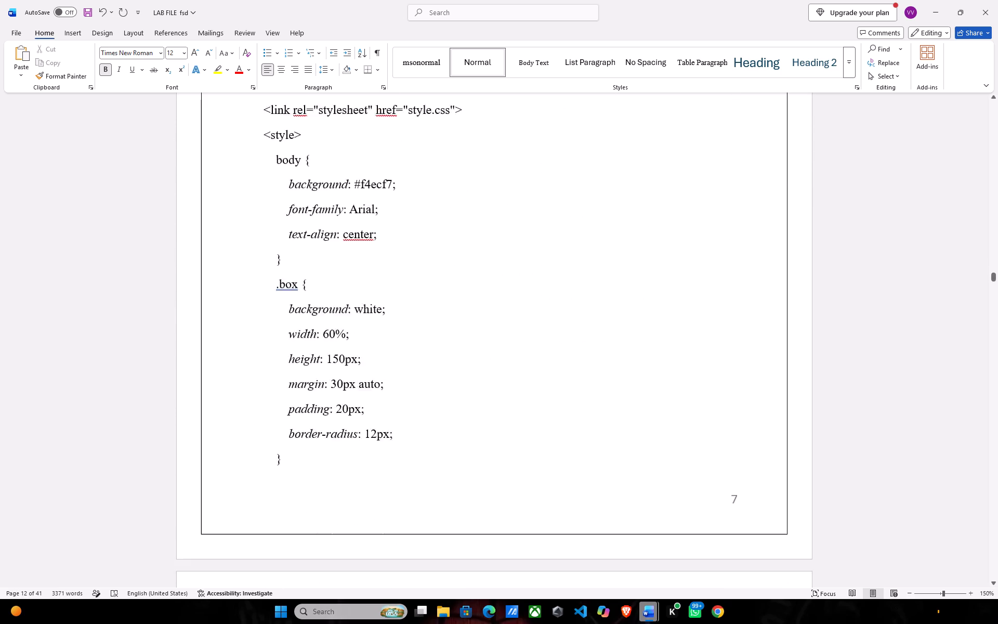
scroll(295, 318, down, 5)
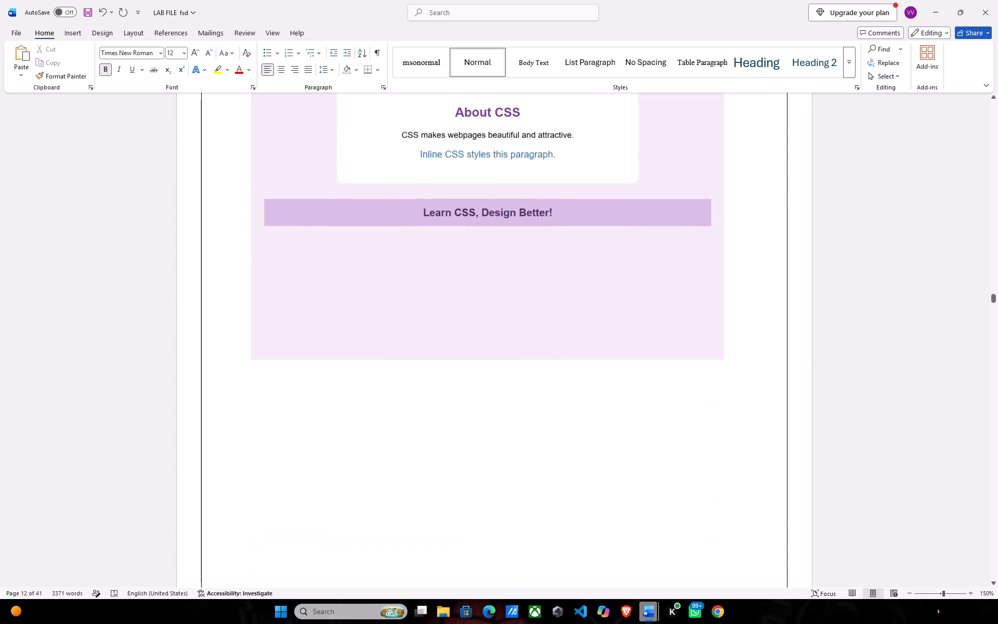
scroll(295, 318, down, 3)
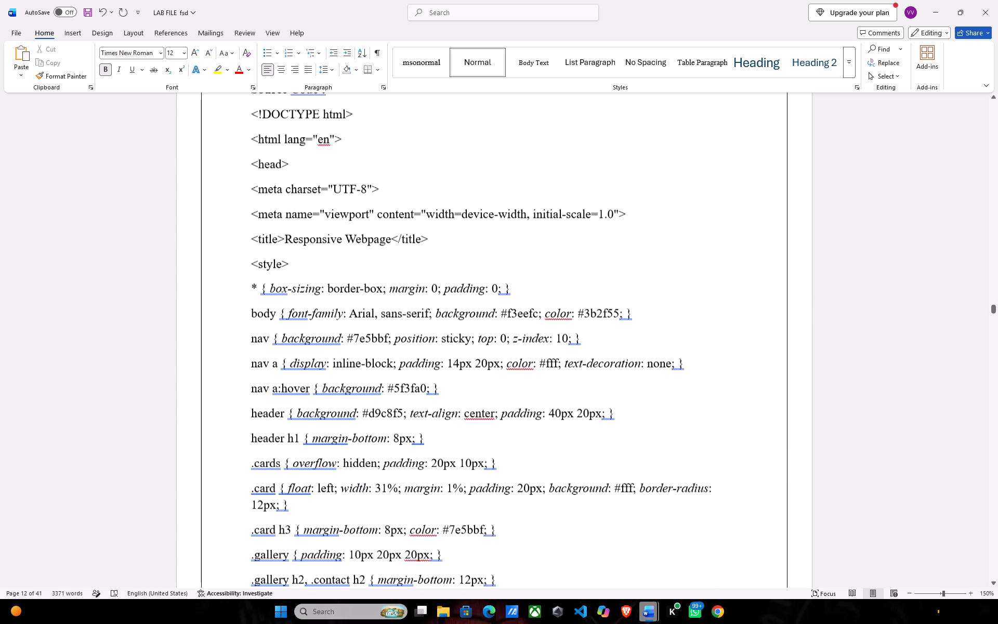
scroll(295, 318, down, 1)
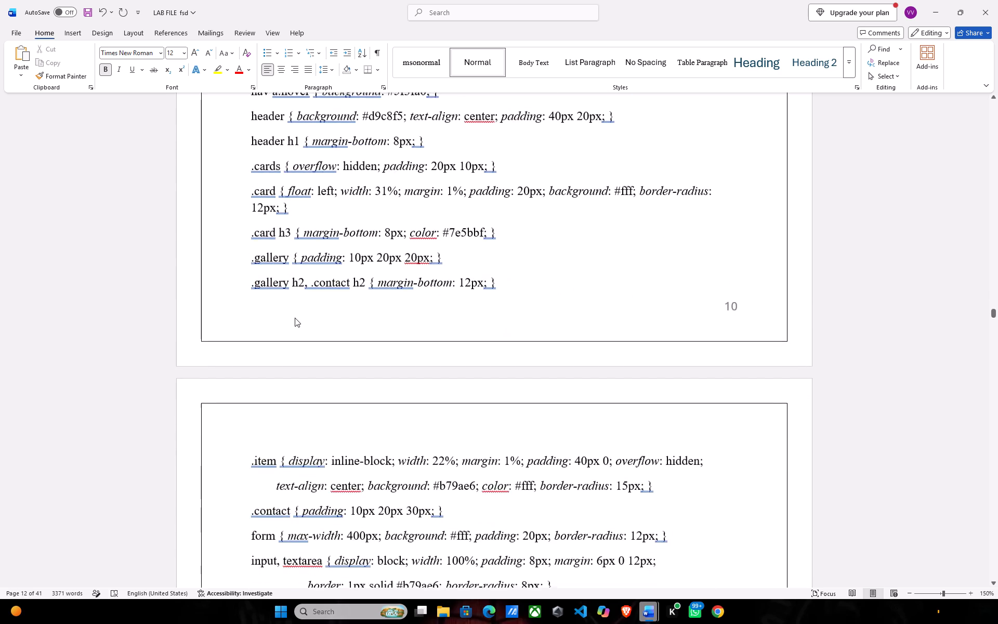
scroll(295, 318, down, 3)
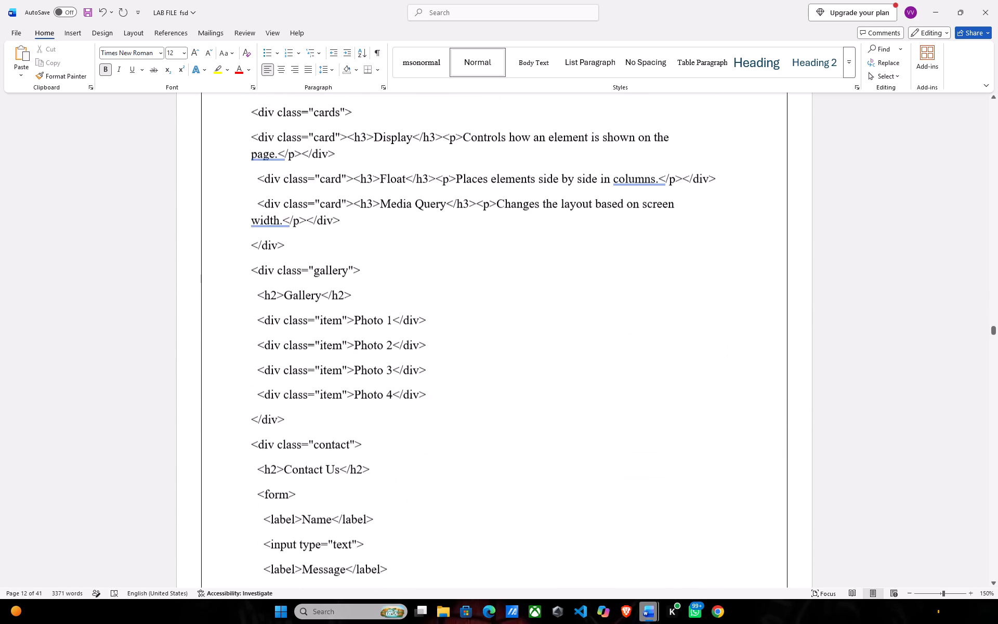
scroll(295, 318, down, 3)
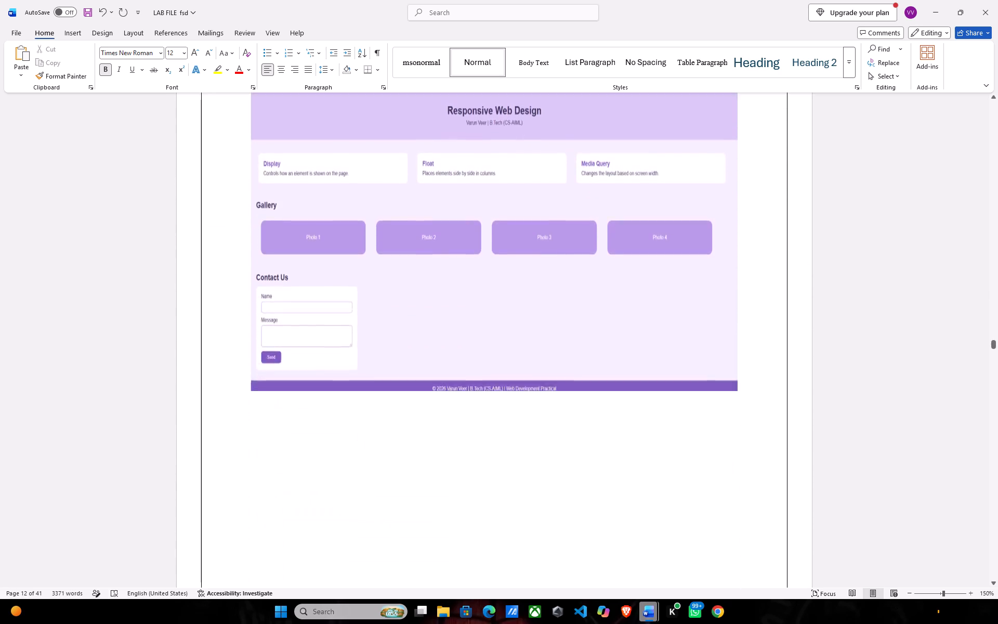
Look through Experiment 5's carousel source code down to its Creative Space output picture.
scroll(295, 318, down, 1)
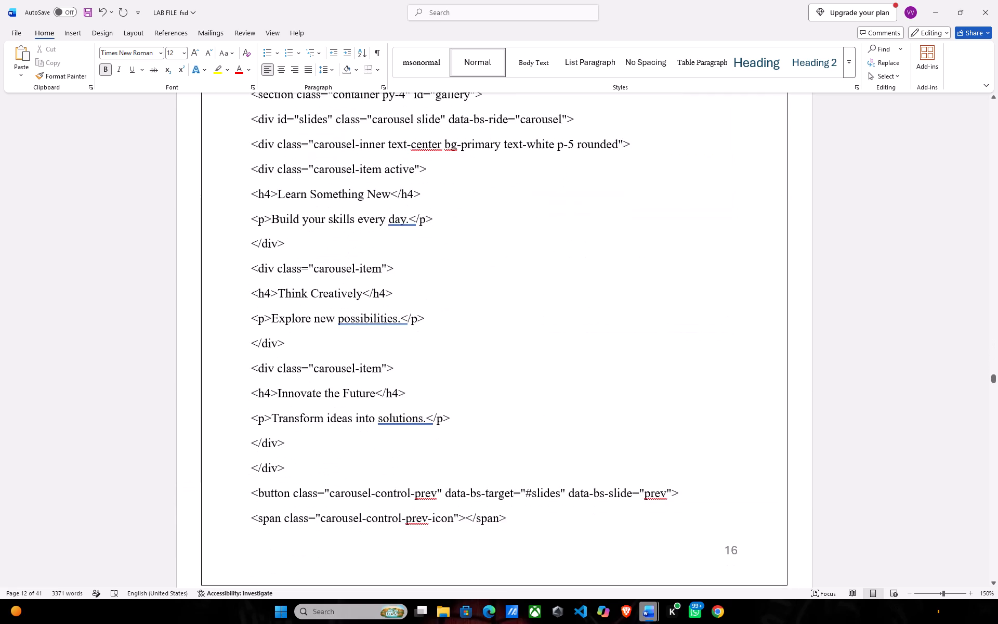
scroll(295, 318, up, 3)
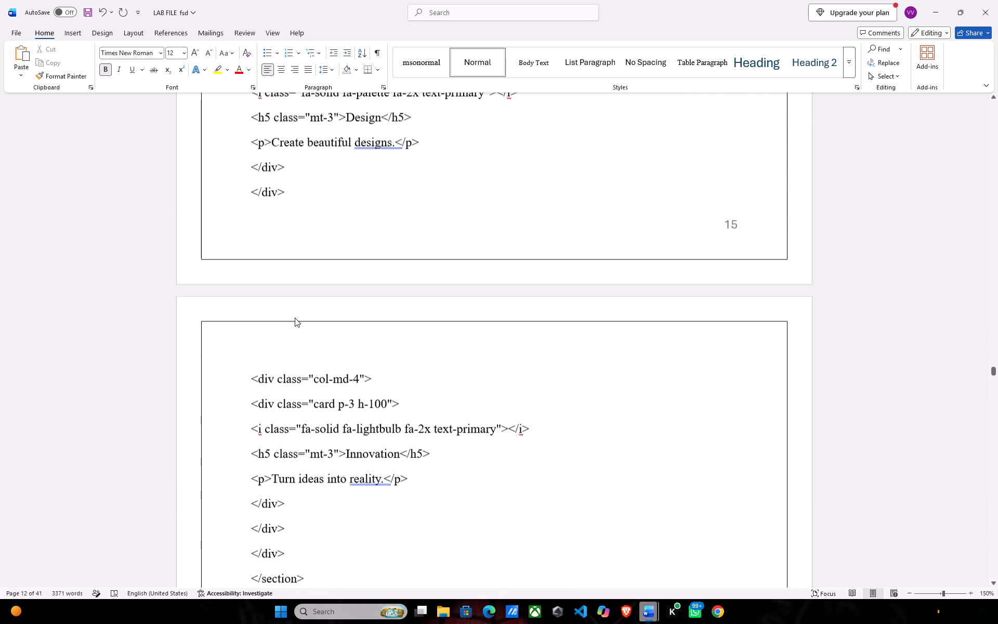
scroll(295, 318, up, 1)
scroll(295, 318, down, 1)
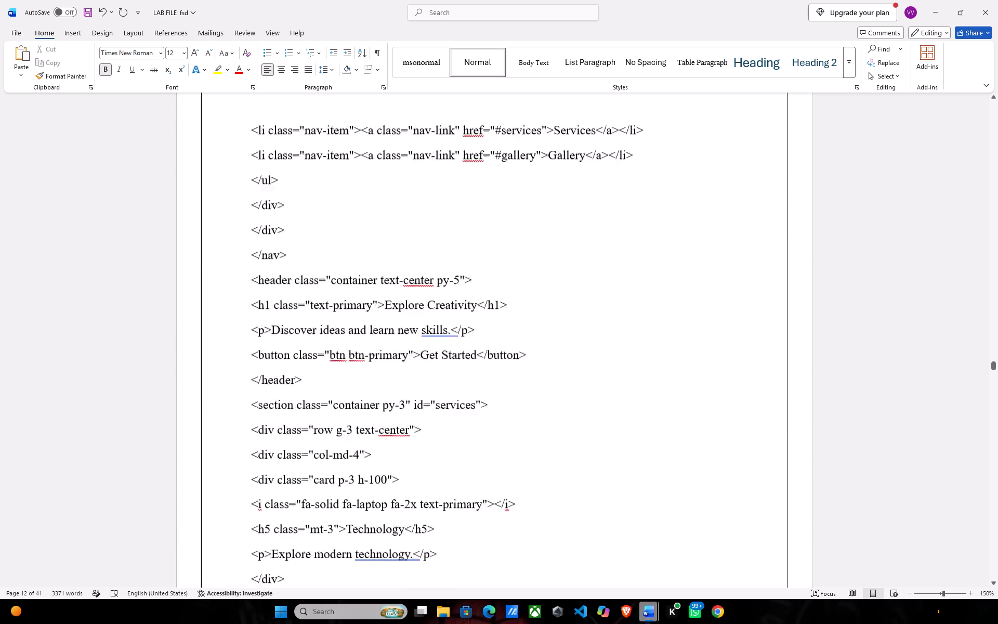
scroll(295, 318, down, 2)
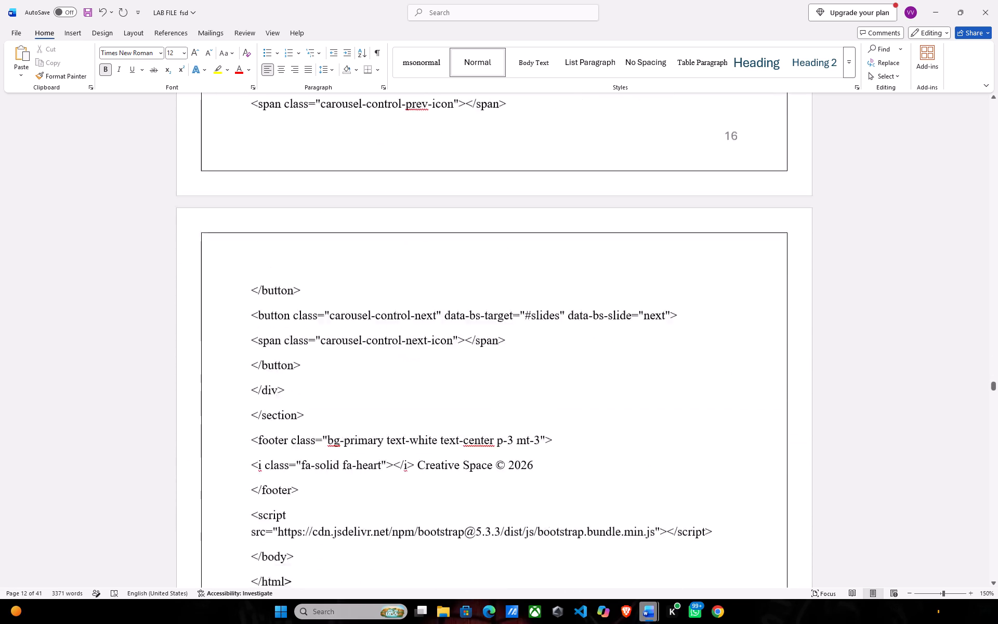
scroll(295, 318, down, 3)
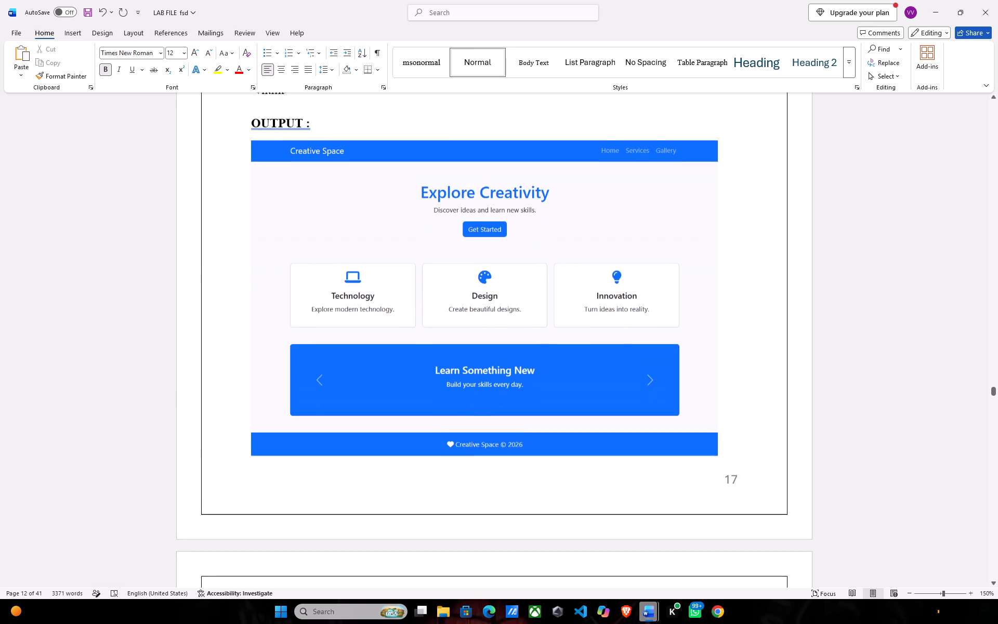
Delete the blank lines above the EXPERIMENT 6 heading, keeping the heading at the start of its own page.
scroll(295, 318, down, 2)
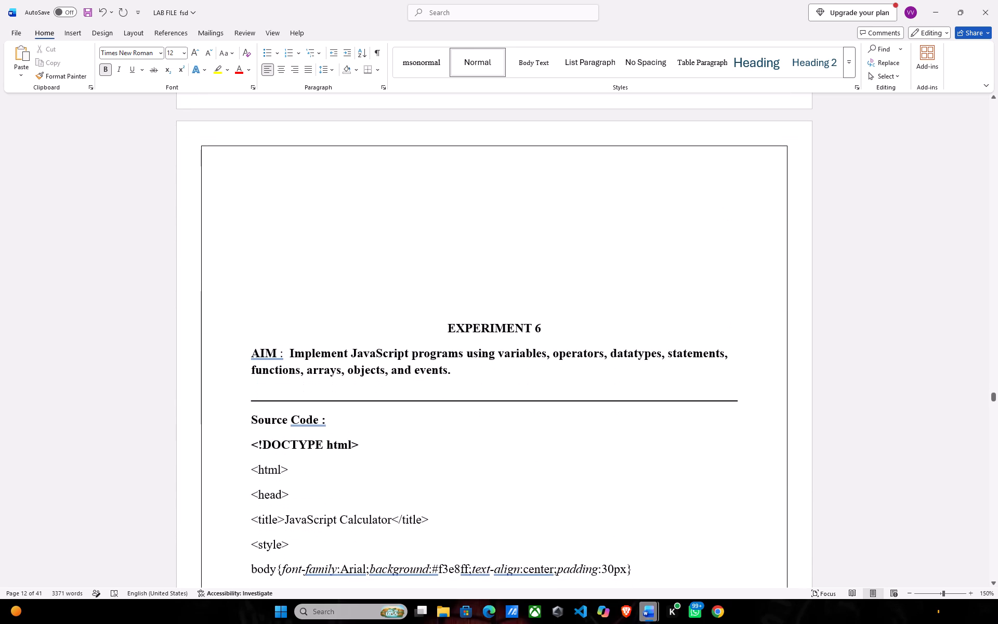
click(254, 295)
key(BackSpace)
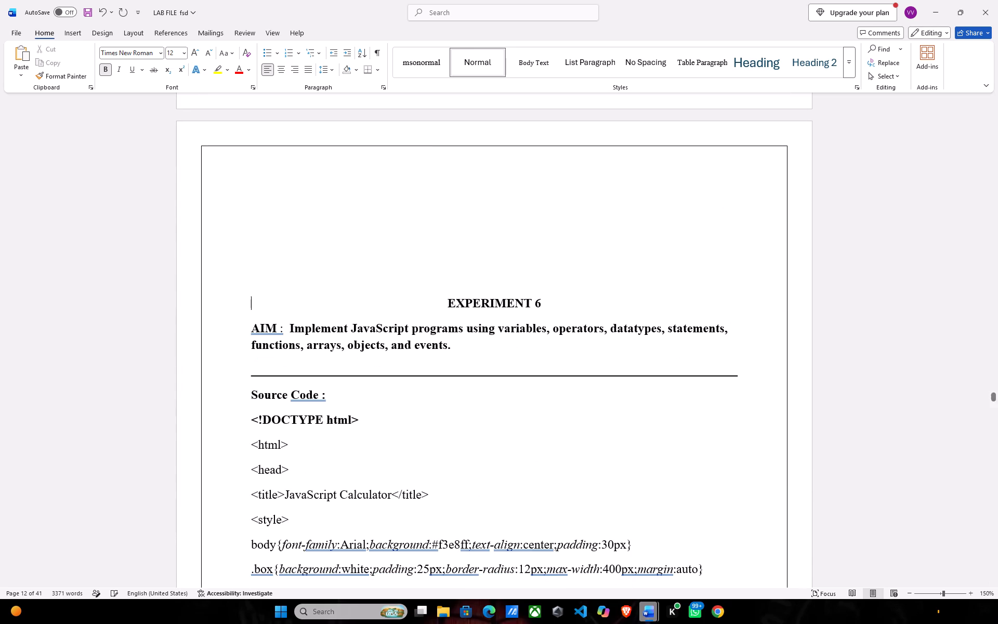
key(BackSpace)
key(BackSpace)
key(BackSpace)
key(BackSpace)
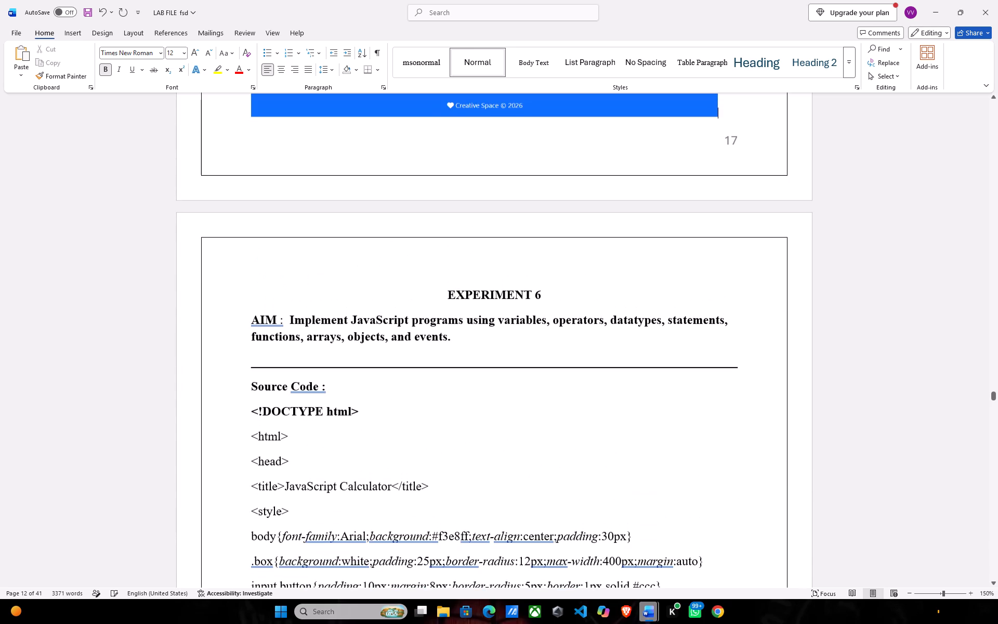
Look through Experiment 6 from its heading and aim down through the calculator code and output picture.
scroll(329, 422, right, 1)
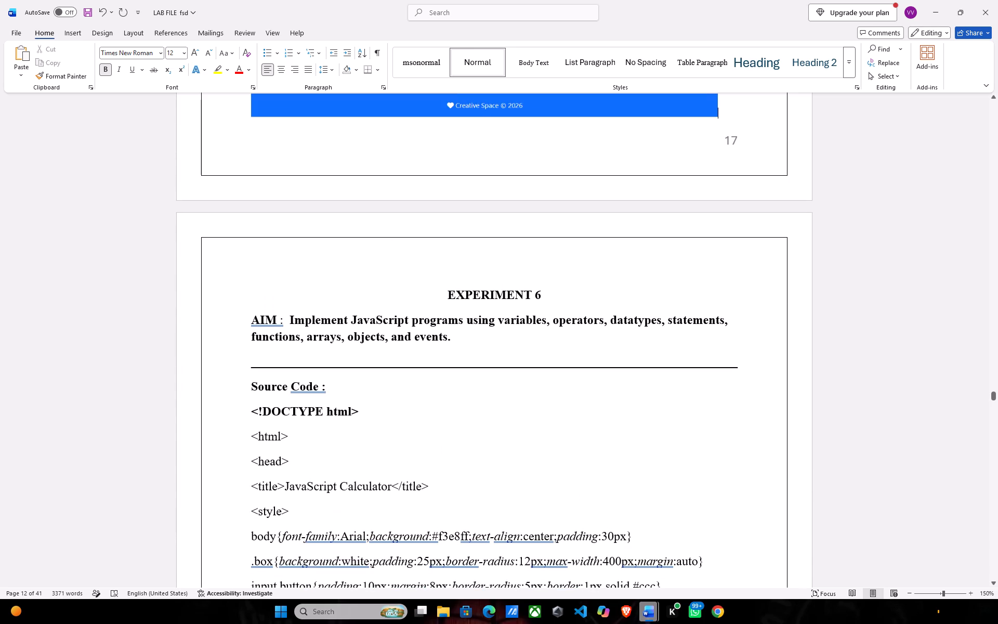
scroll(329, 422, right, 1)
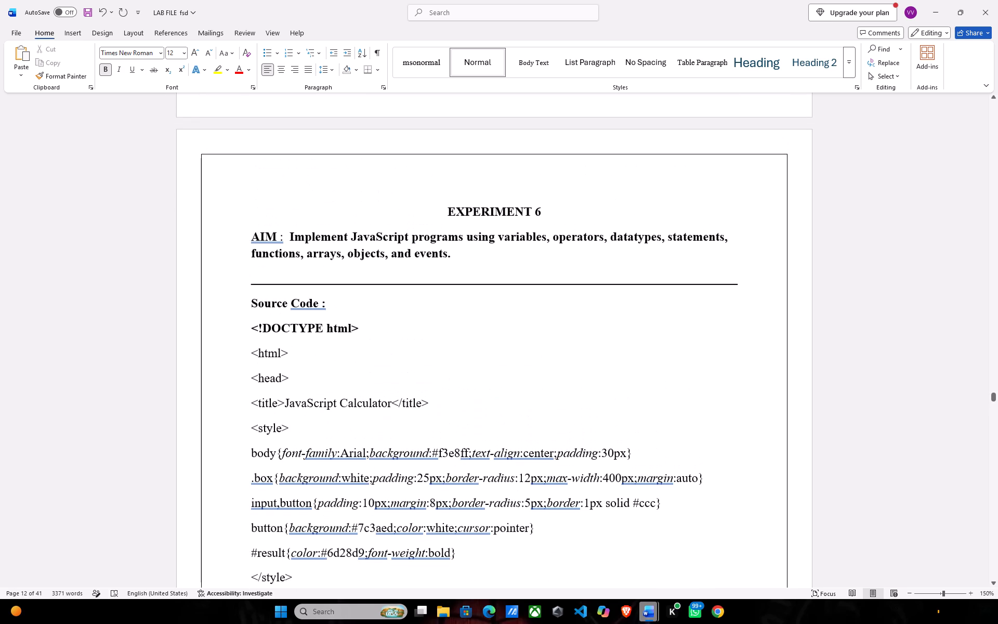
scroll(329, 422, down, 1)
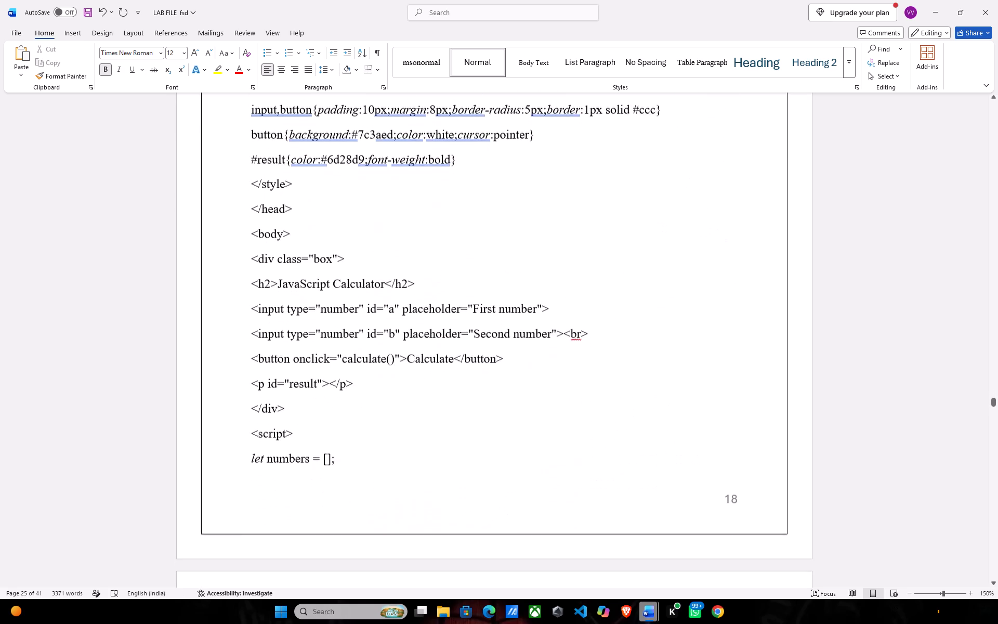
scroll(329, 422, up, 1)
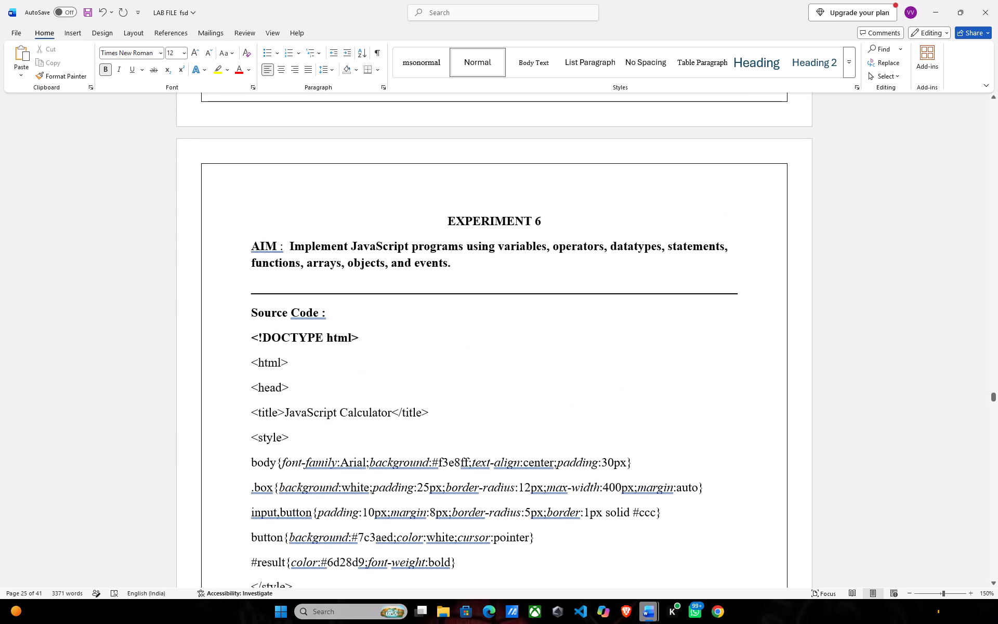
scroll(329, 422, down, 4)
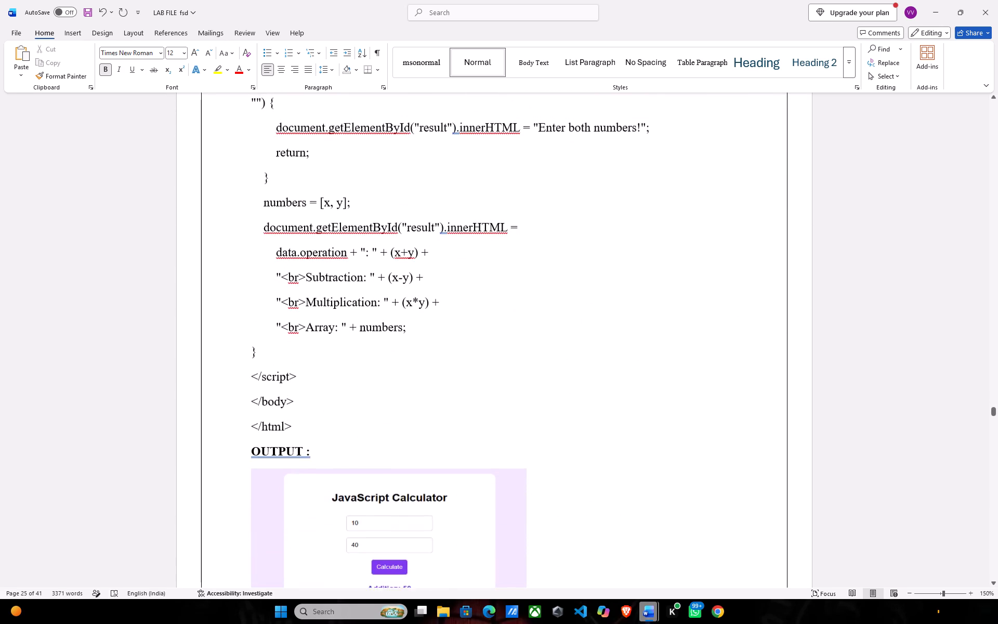
scroll(329, 422, down, 1)
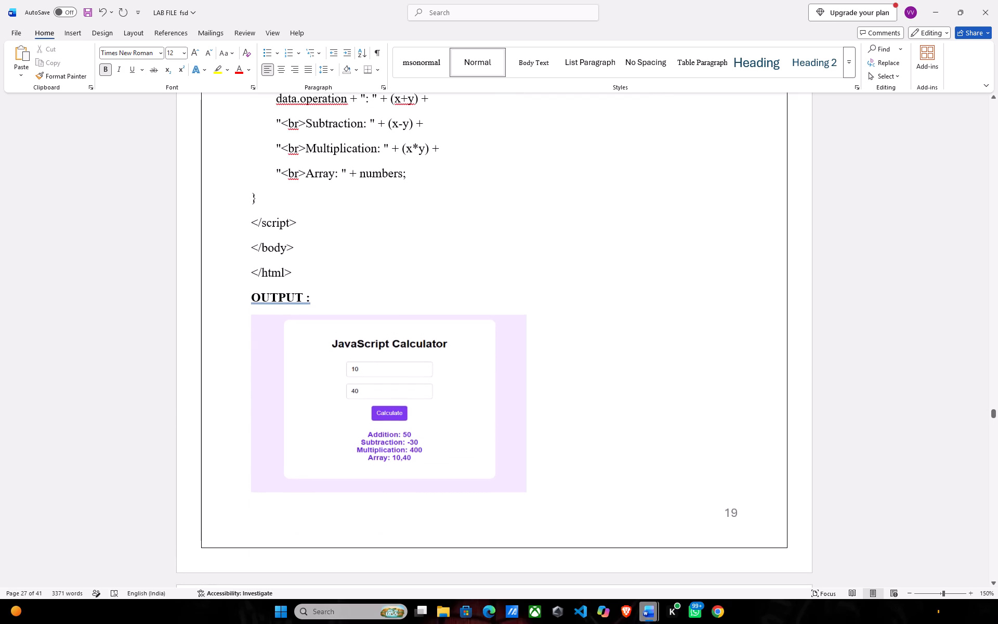
scroll(367, 424, down, 1)
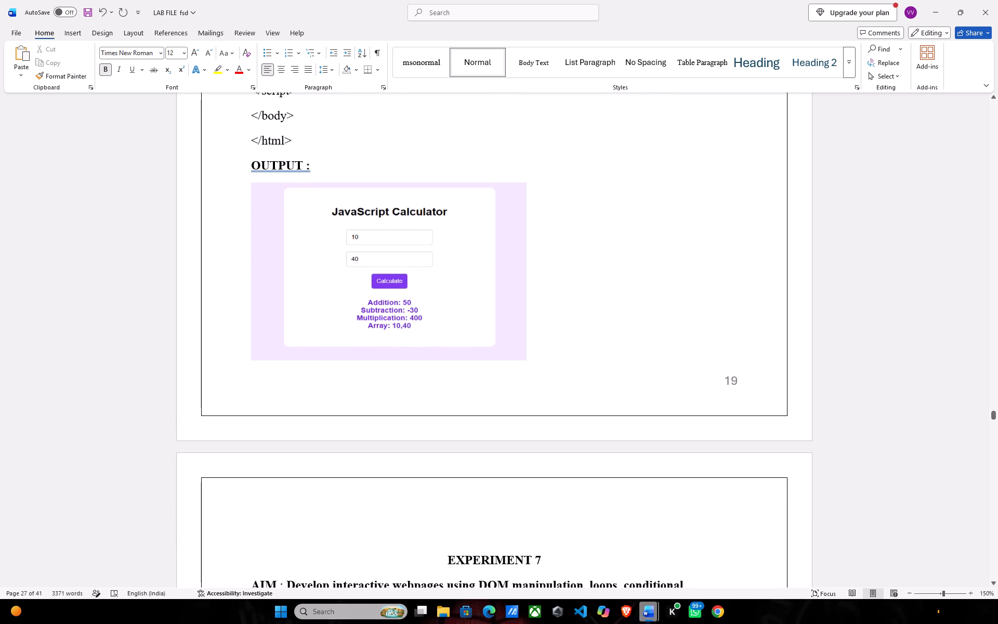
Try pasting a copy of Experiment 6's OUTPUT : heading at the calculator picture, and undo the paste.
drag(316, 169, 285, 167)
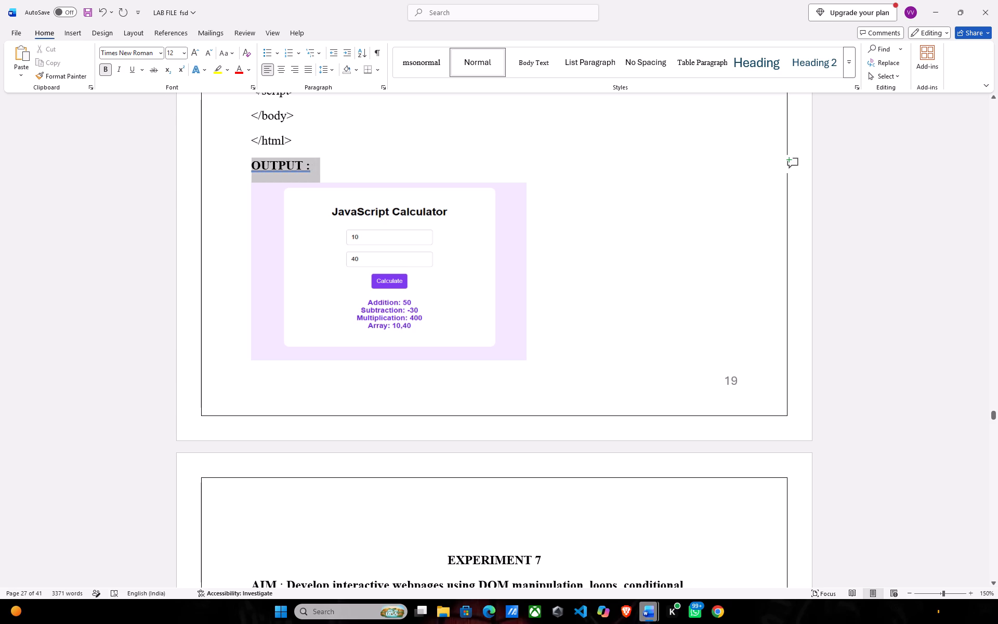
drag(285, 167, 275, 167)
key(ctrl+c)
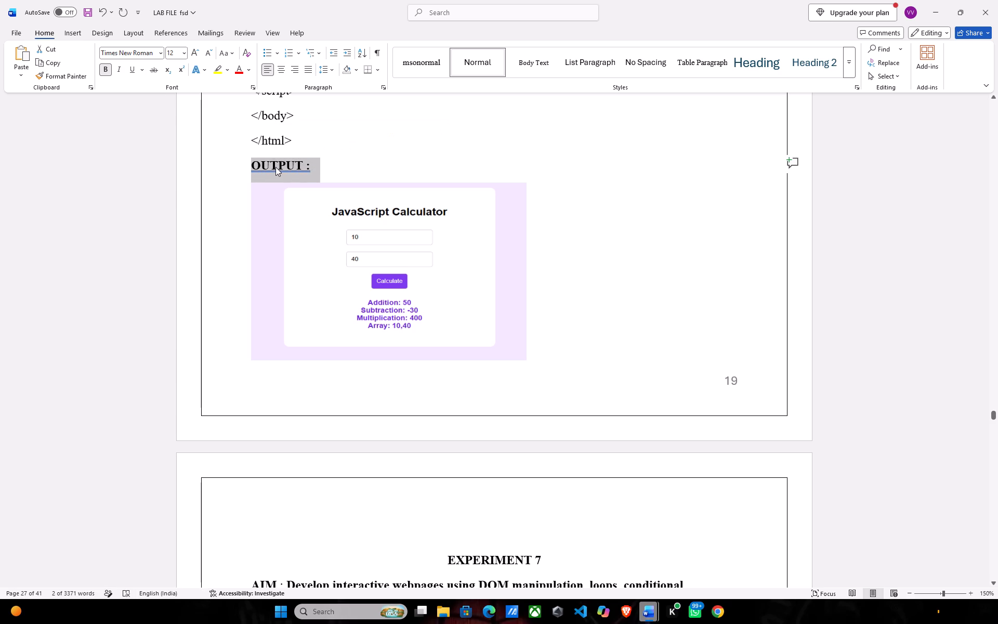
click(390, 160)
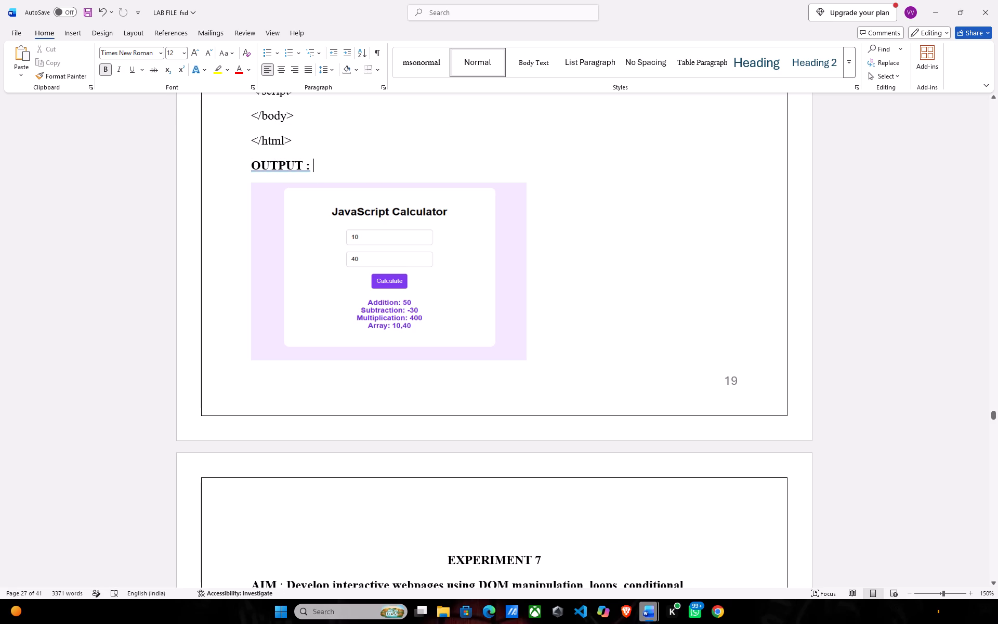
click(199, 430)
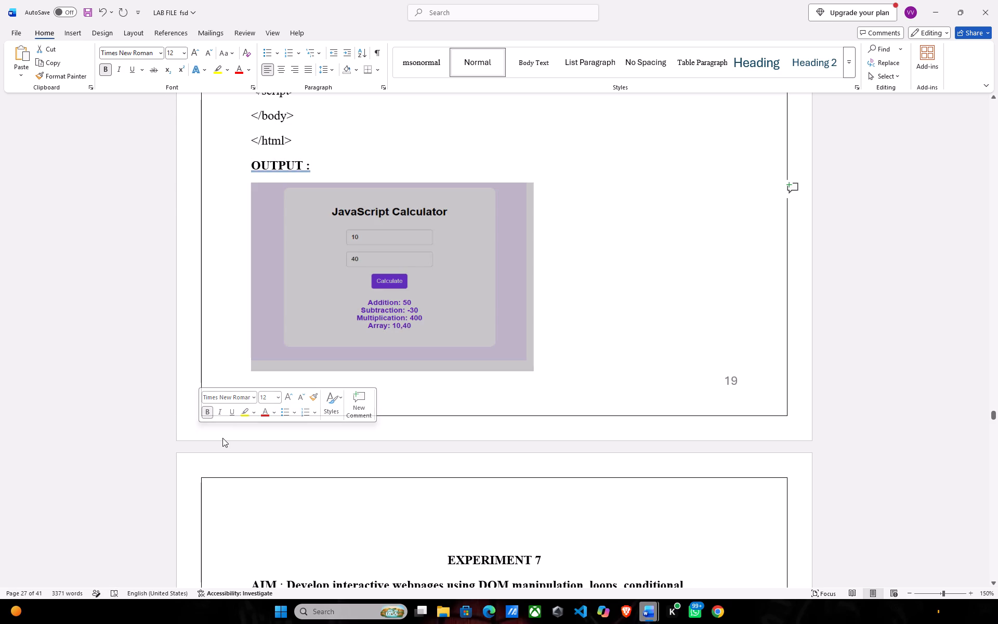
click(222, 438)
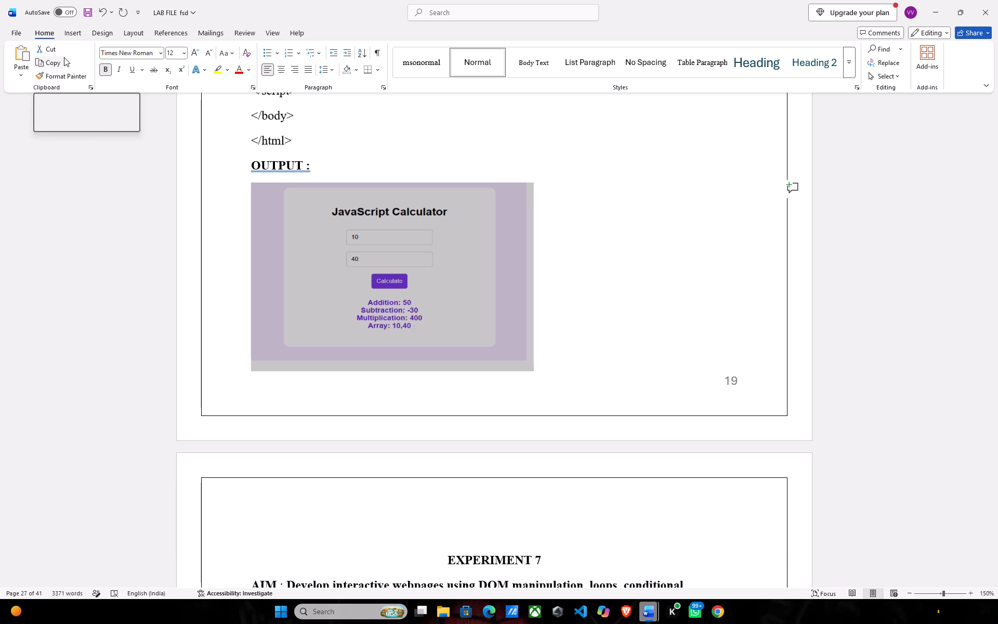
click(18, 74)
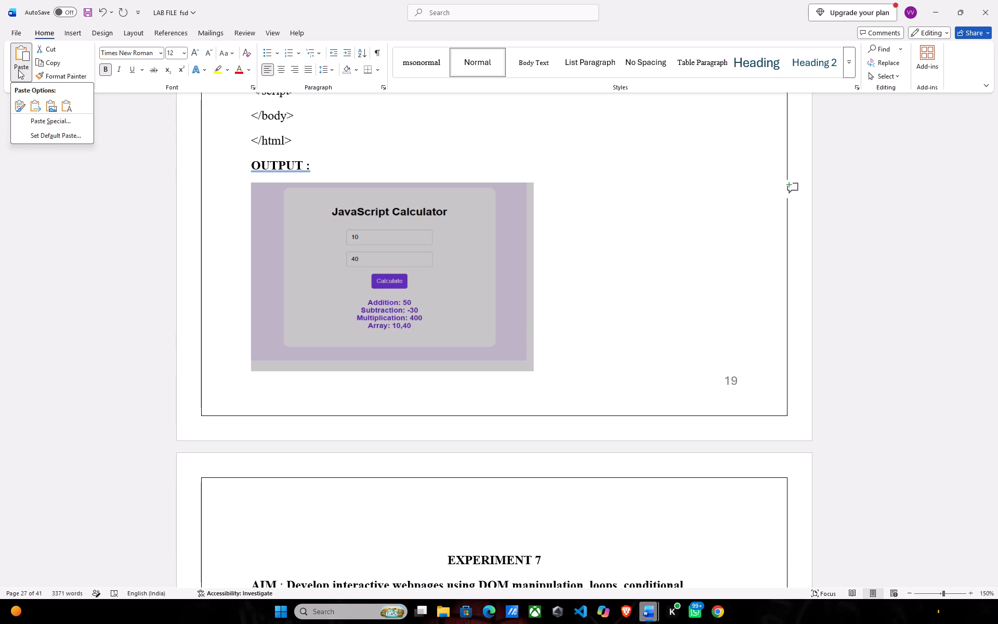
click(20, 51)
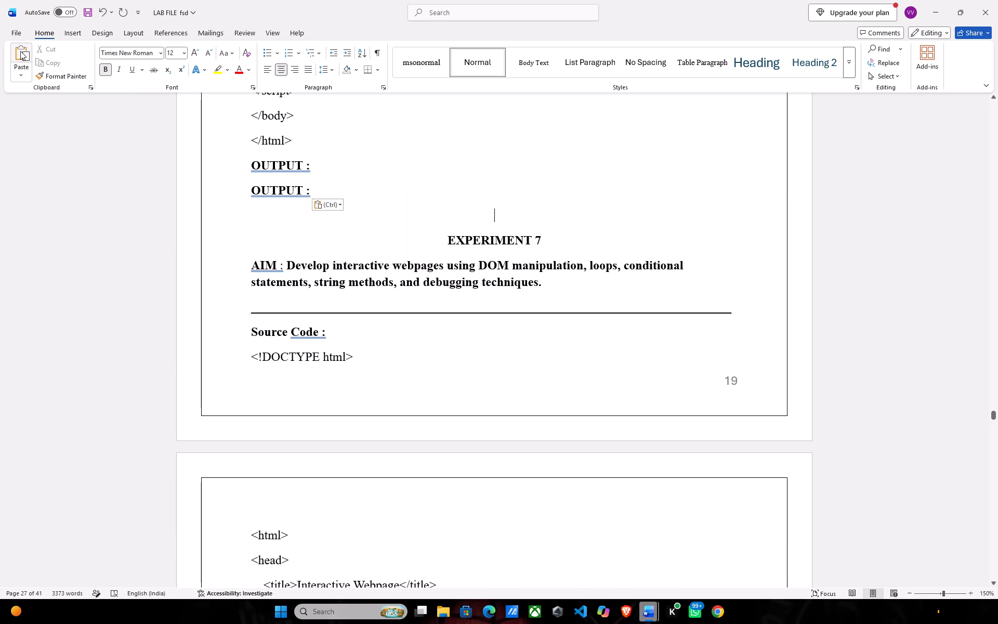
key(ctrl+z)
Insert a blank page at Experiment 6's JavaScript Calculator output picture.
click(150, 190)
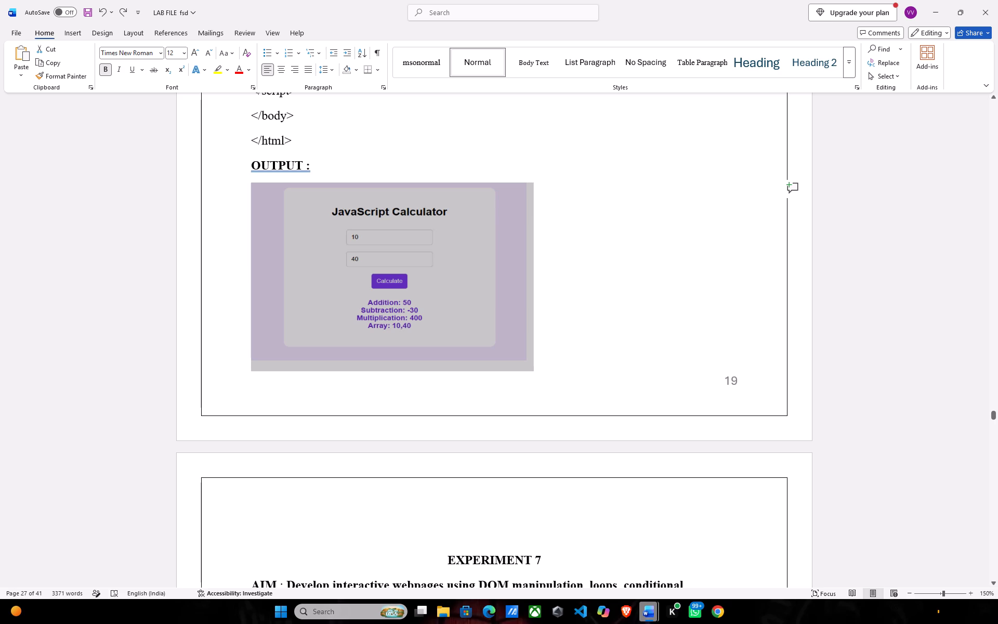
click(76, 33)
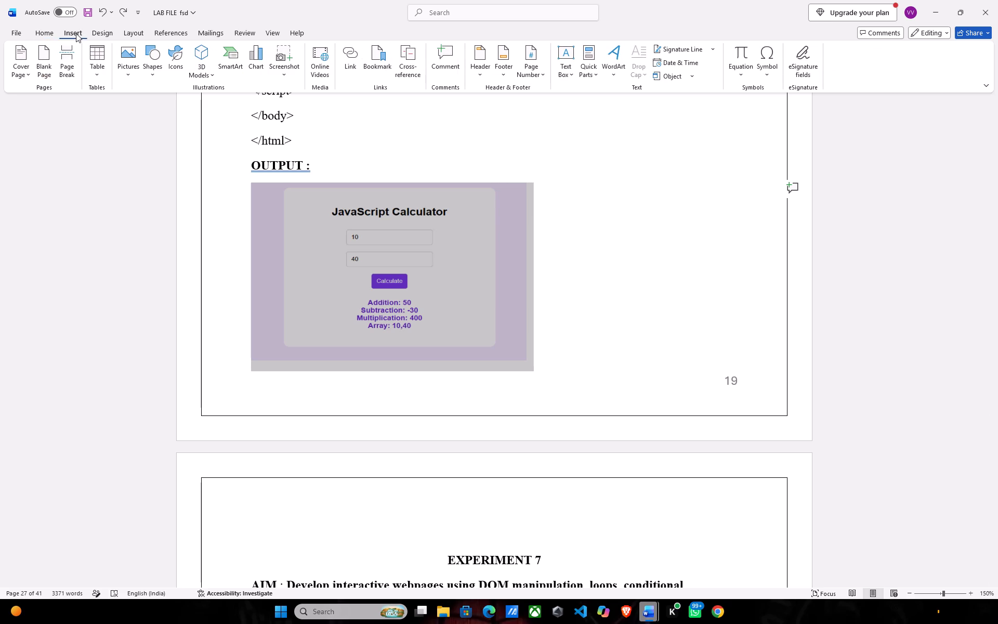
click(38, 70)
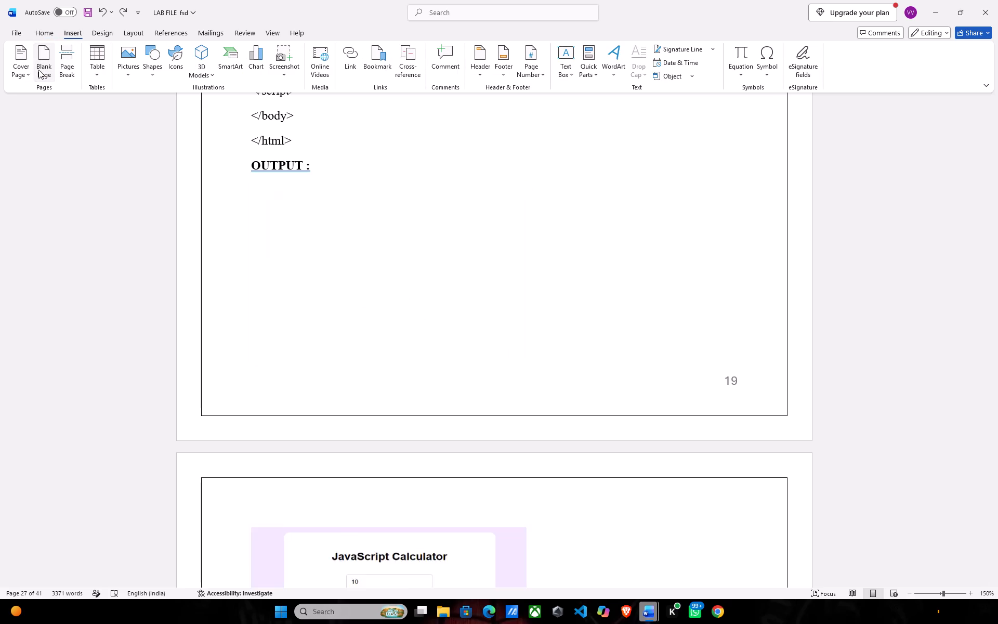
Look through the file from Experiment 6 to the last page and back up to Experiment 7's output, checking the page layout.
scroll(302, 191, up, 1)
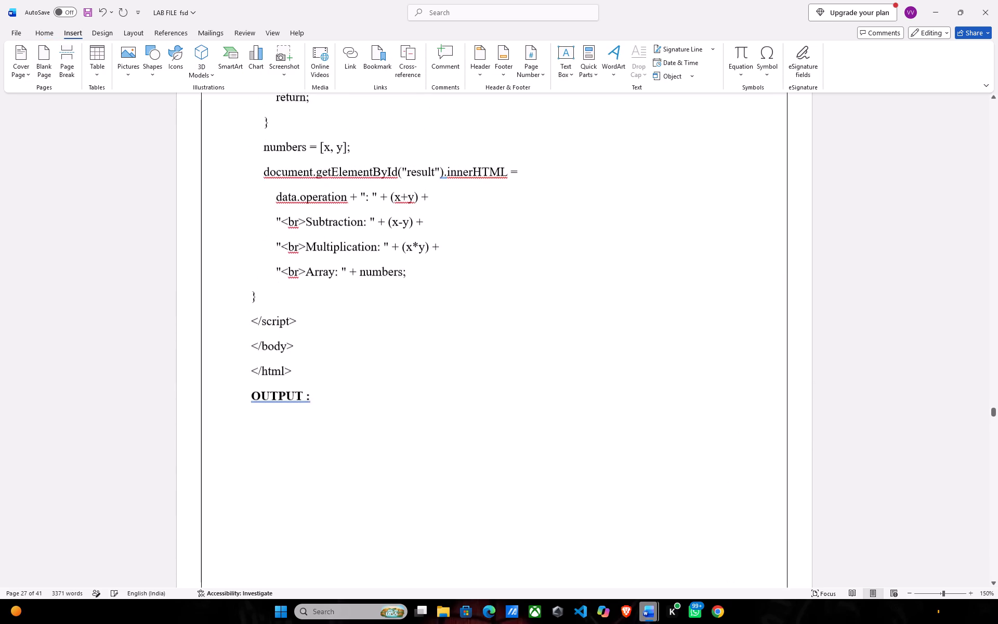
scroll(302, 191, up, 2)
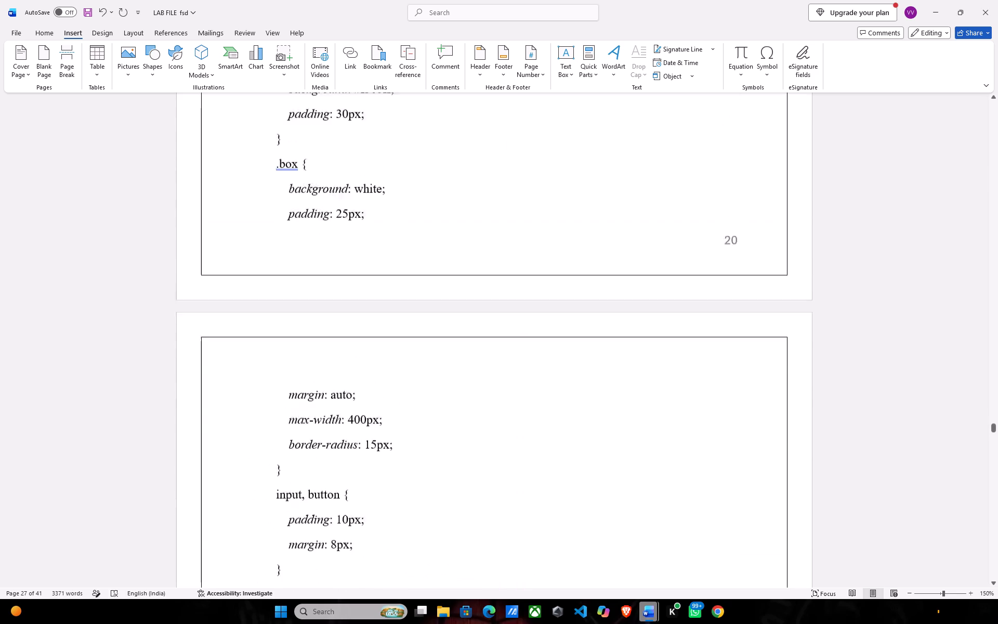
scroll(302, 191, up, 2)
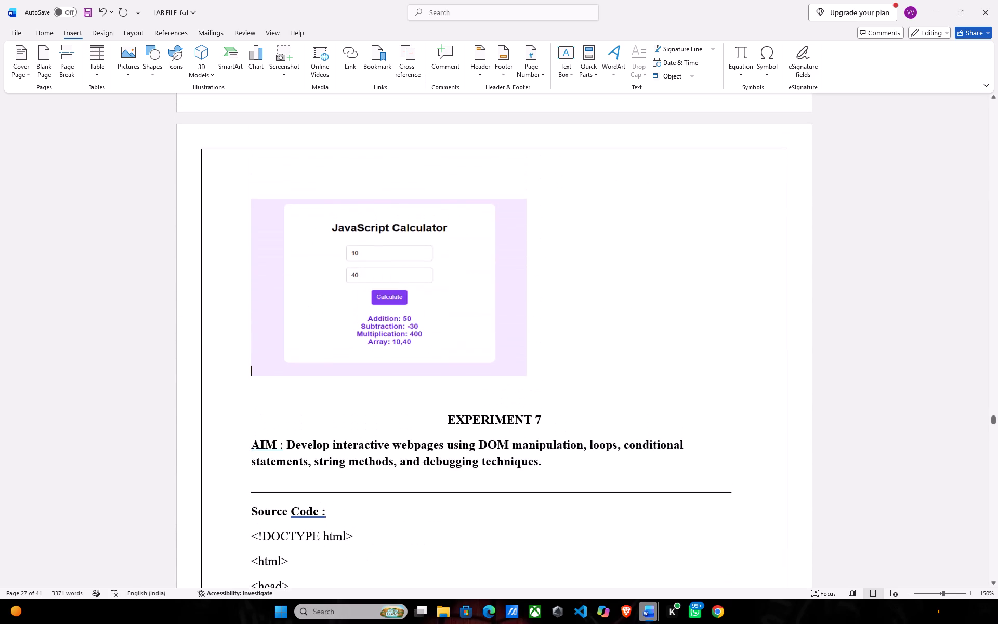
scroll(302, 191, up, 5)
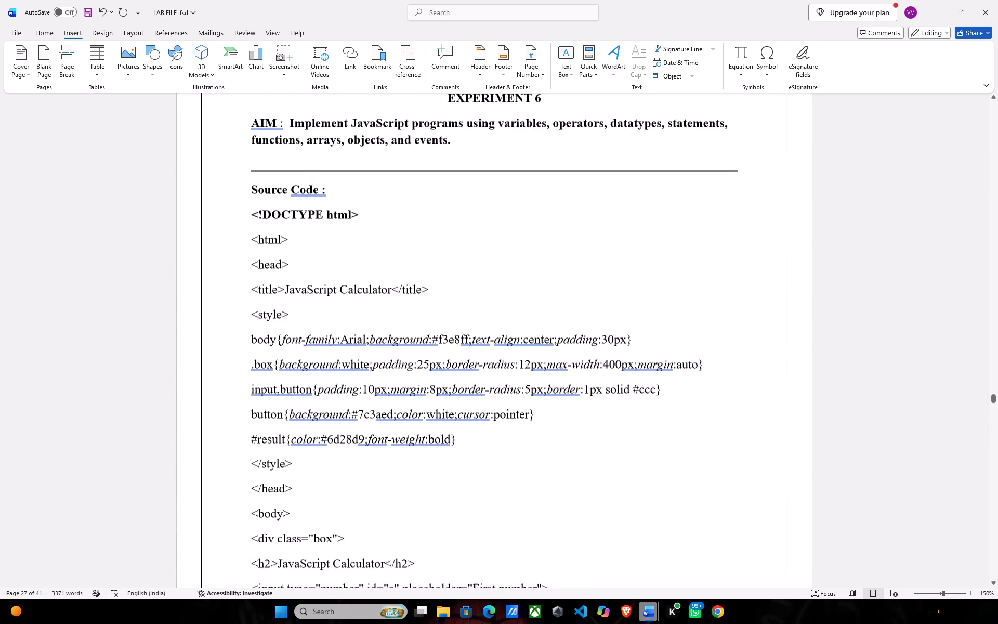
scroll(302, 191, down, 19)
scroll(302, 191, down, 5)
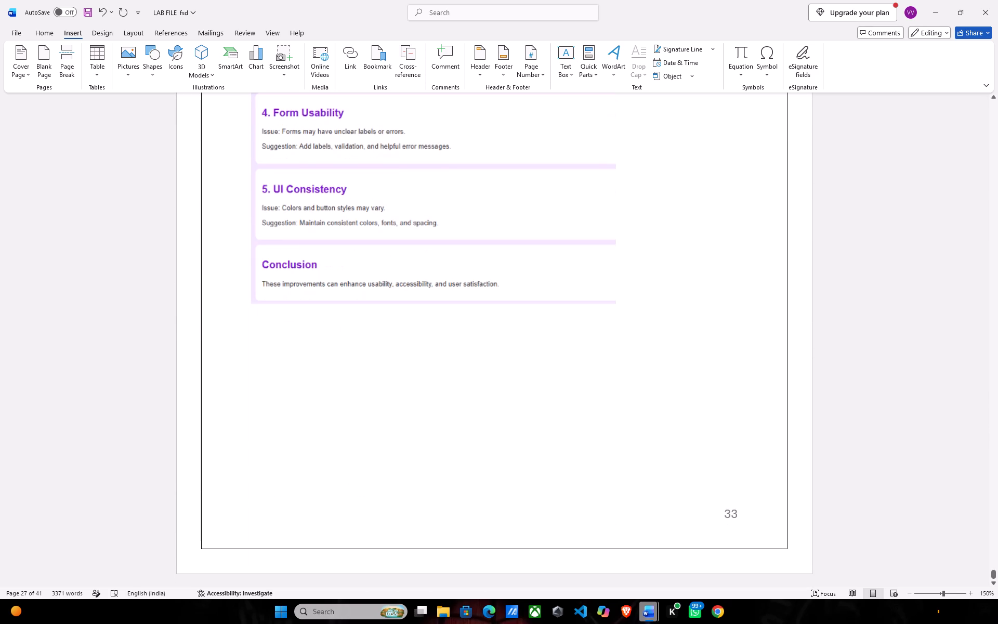
scroll(302, 191, up, 11)
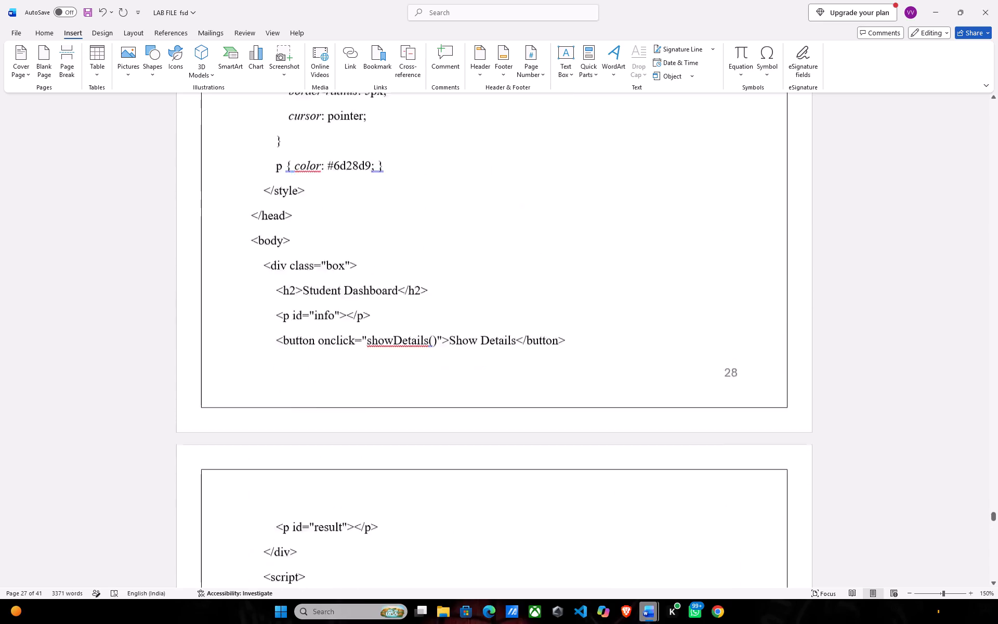
scroll(302, 191, up, 6)
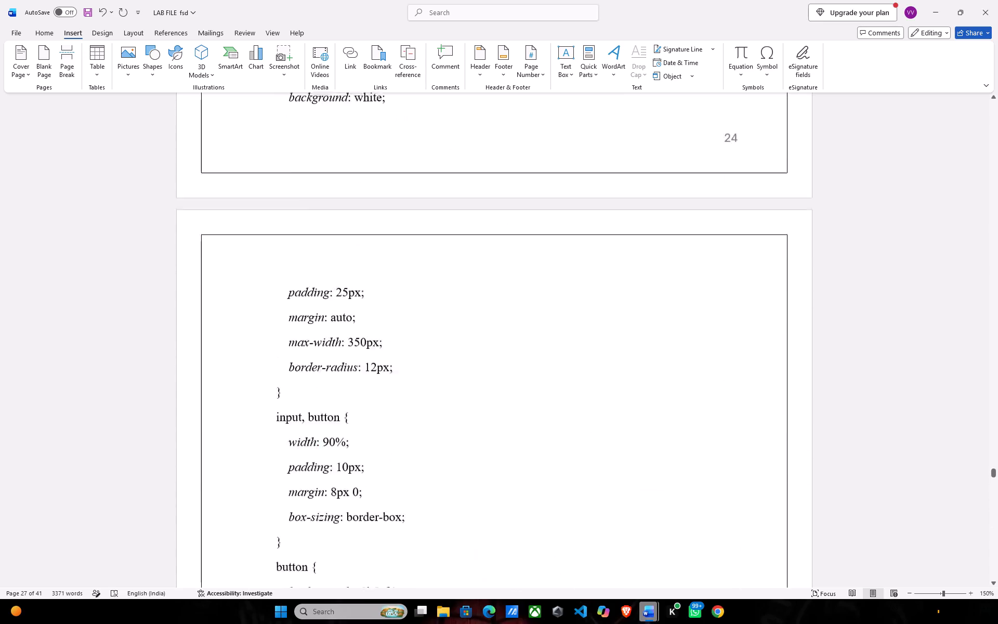
scroll(302, 191, up, 4)
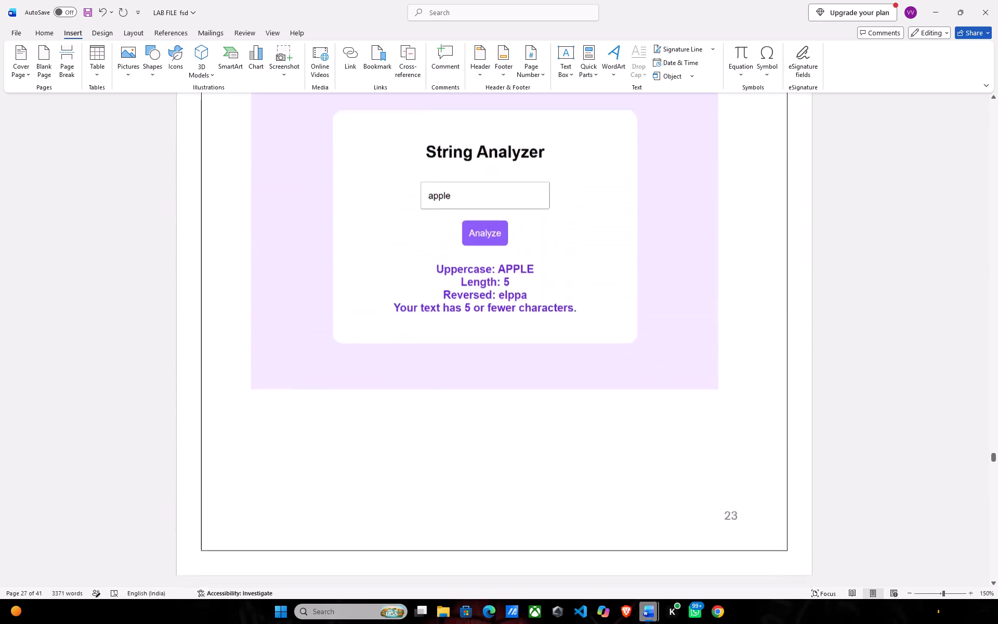
scroll(302, 191, up, 1)
Delete the blank lines above the EXPERIMENT 8 heading, keeping the heading centred at the top of its page.
scroll(302, 191, down, 2)
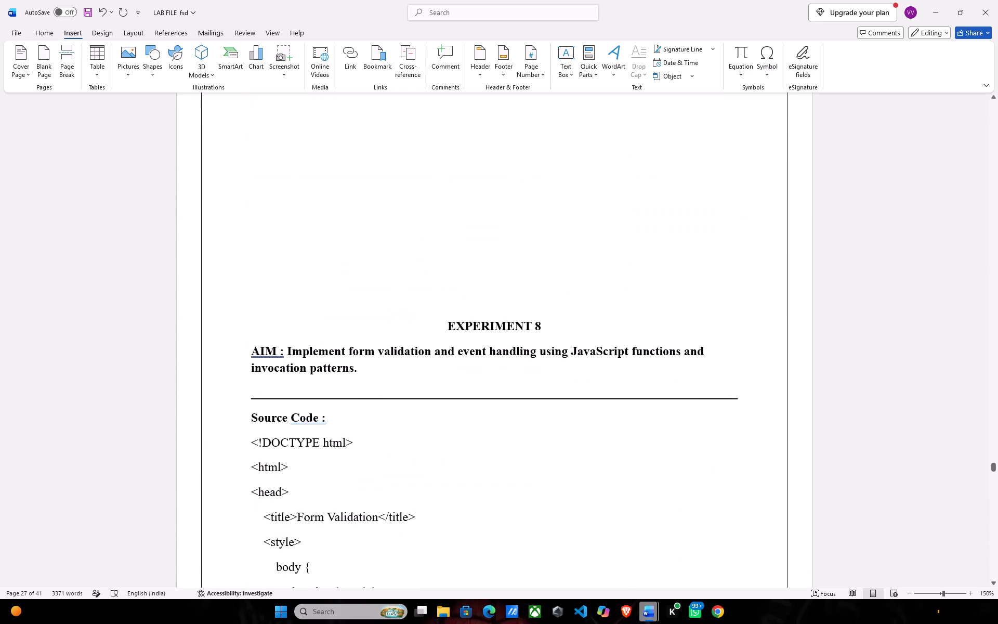
click(227, 311)
key(BackSpace)
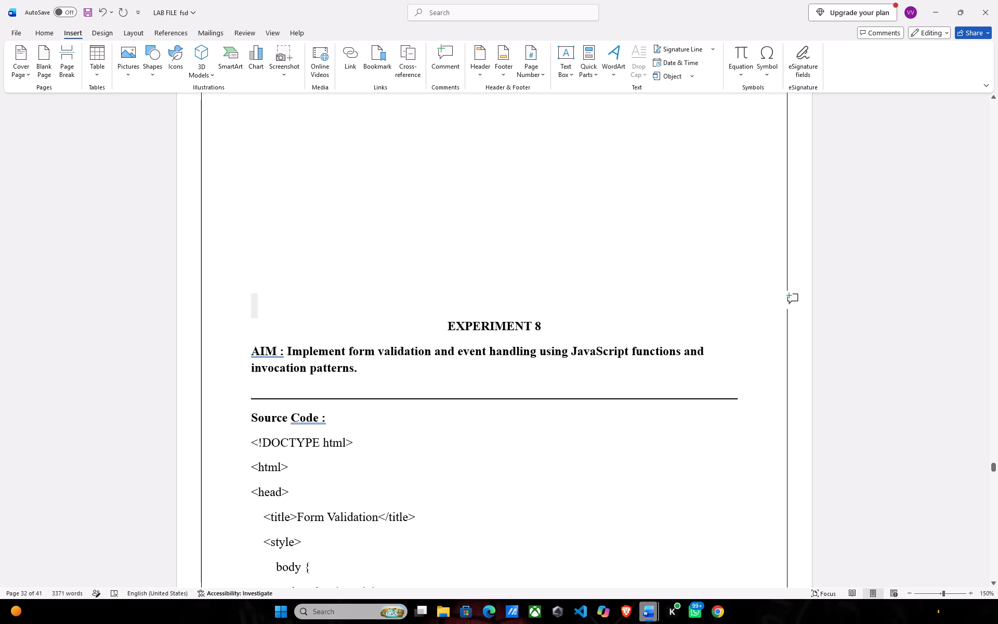
key(BackSpace)
key(BackSpace)
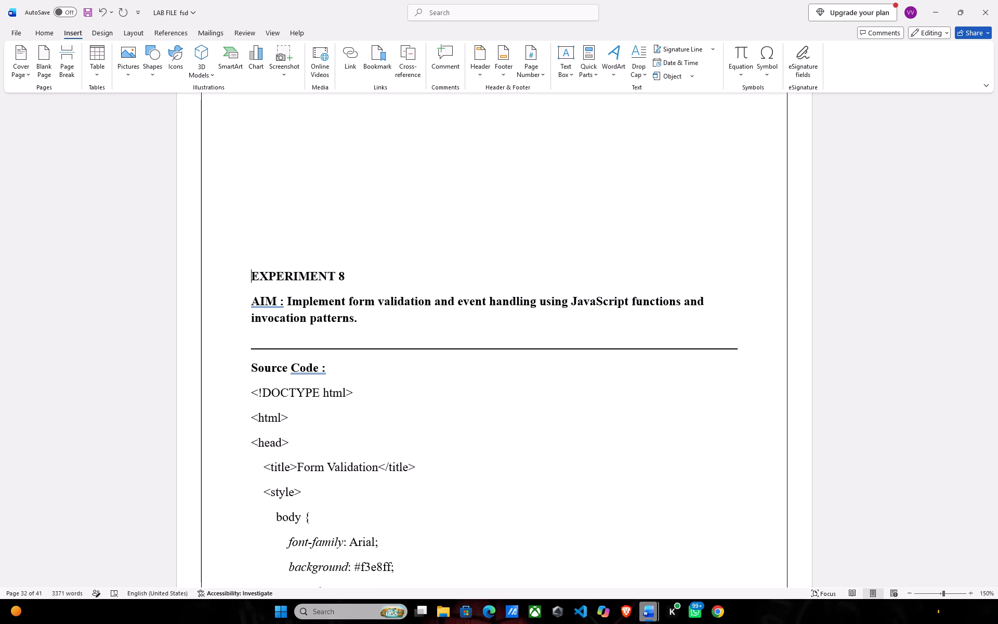
key(ctrl+z)
key(ctrl+z)
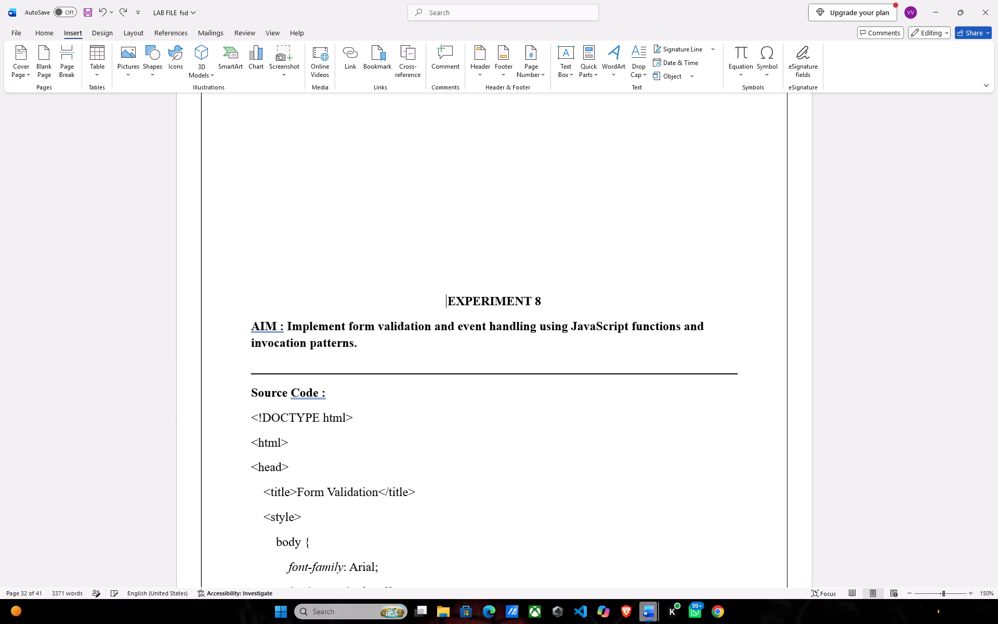
click(251, 255)
key(BackSpace)
key(BackSpace)
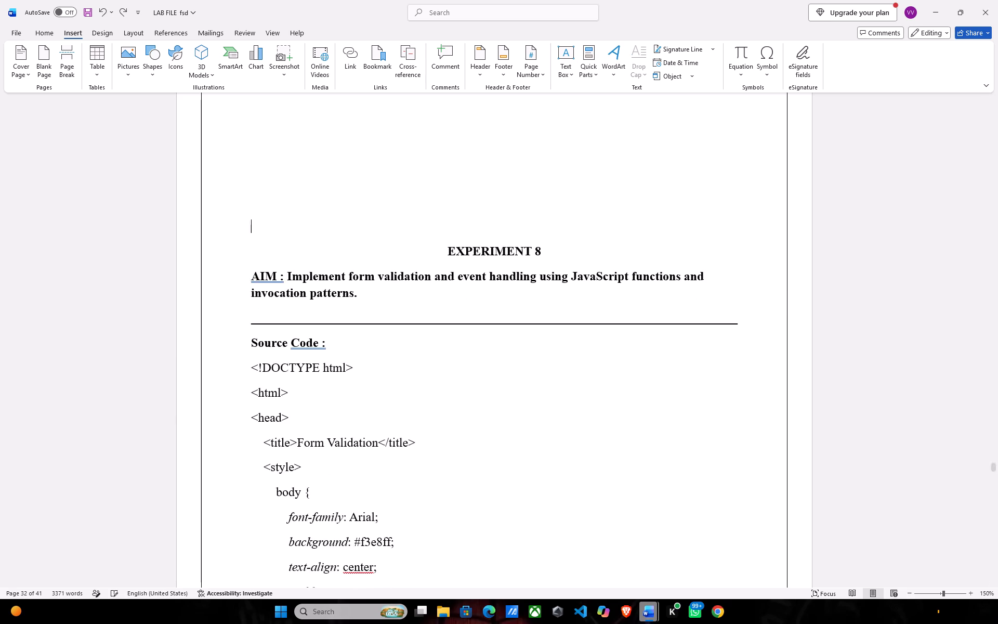
key(BackSpace)
key(BackSpace)
key(BackSpace)
scroll(251, 255, up, 1)
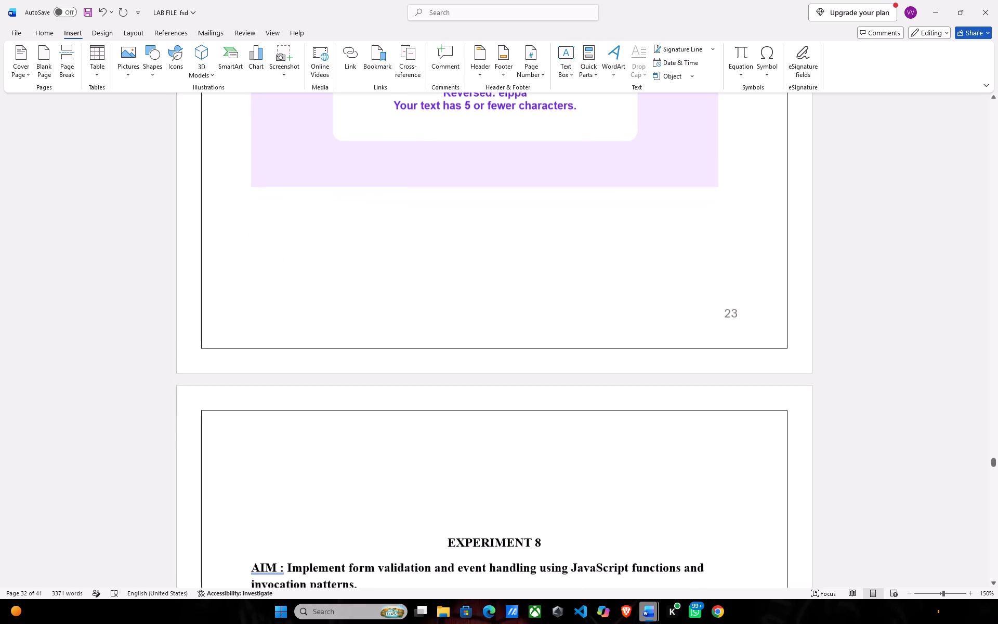
scroll(251, 255, up, 1)
key(BackSpace)
key(BackSpace)
key(BackSpace)
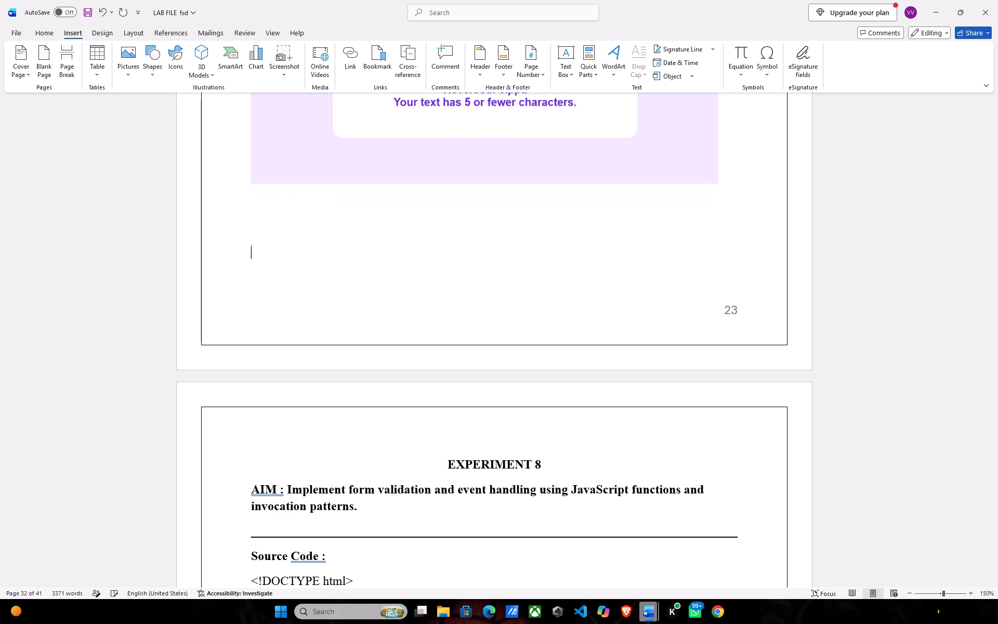
Insert a blank page between the String Analyzer output picture and the EXPERIMENT 8 heading.
click(333, 278)
click(42, 50)
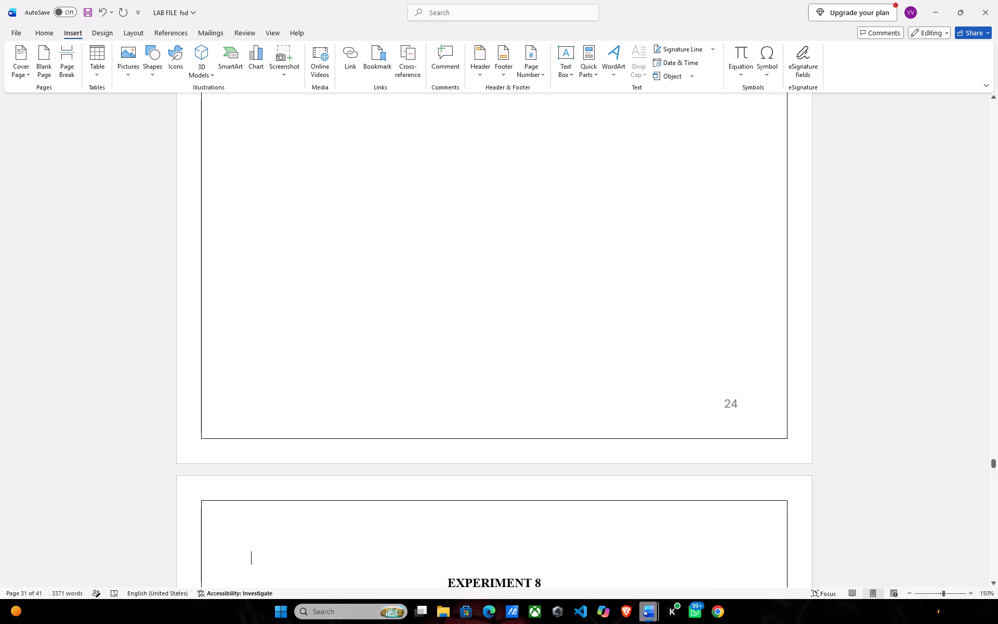
Insert a blank page between Experiment 8's Registration Form output pictures and the EXPERIMENT 9 heading.
scroll(221, 198, down, 3)
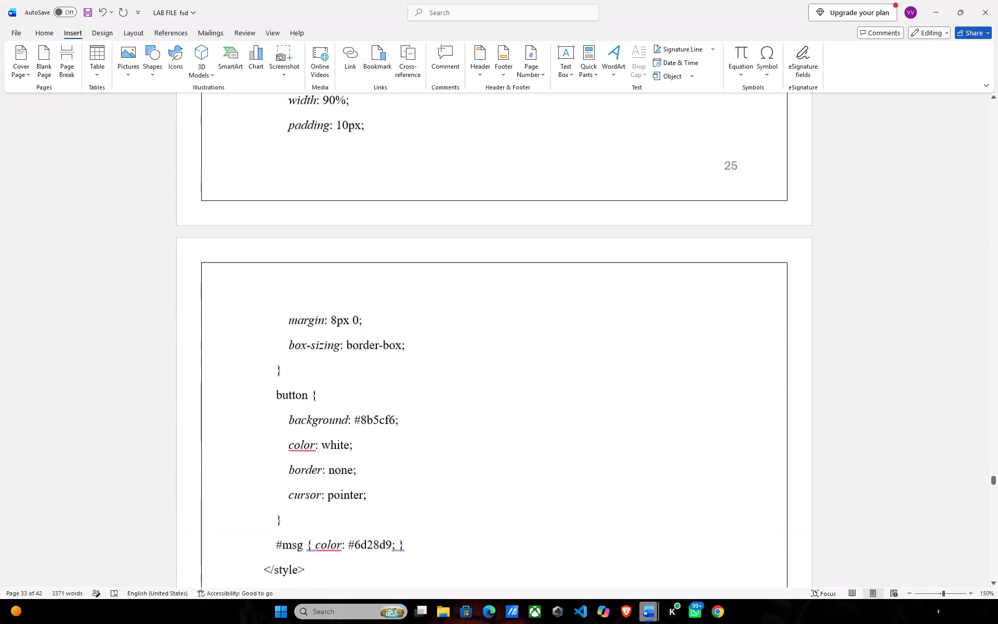
scroll(221, 198, down, 3)
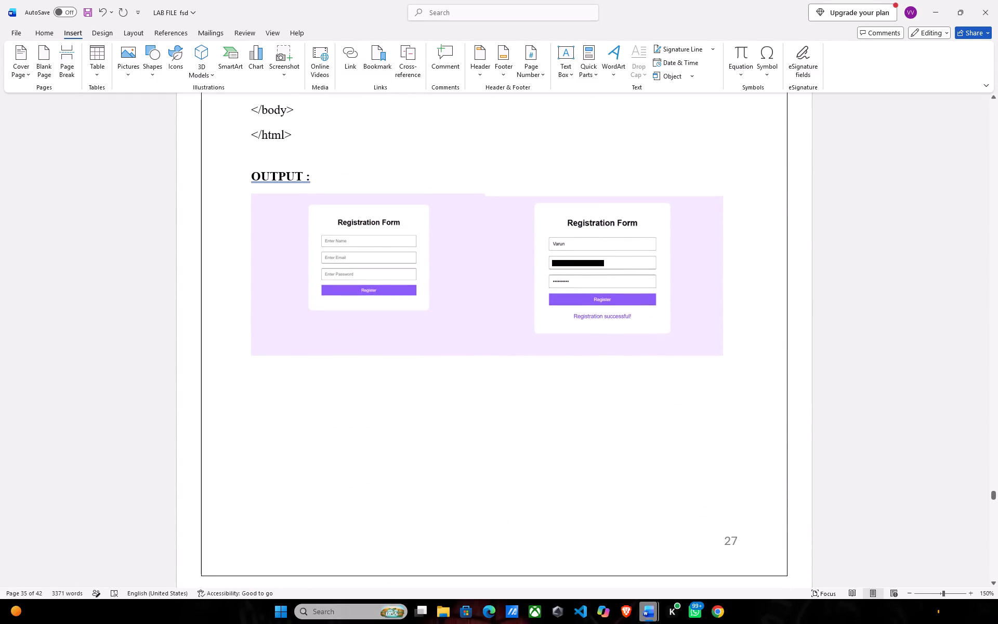
scroll(285, 404, down, 1)
click(284, 355)
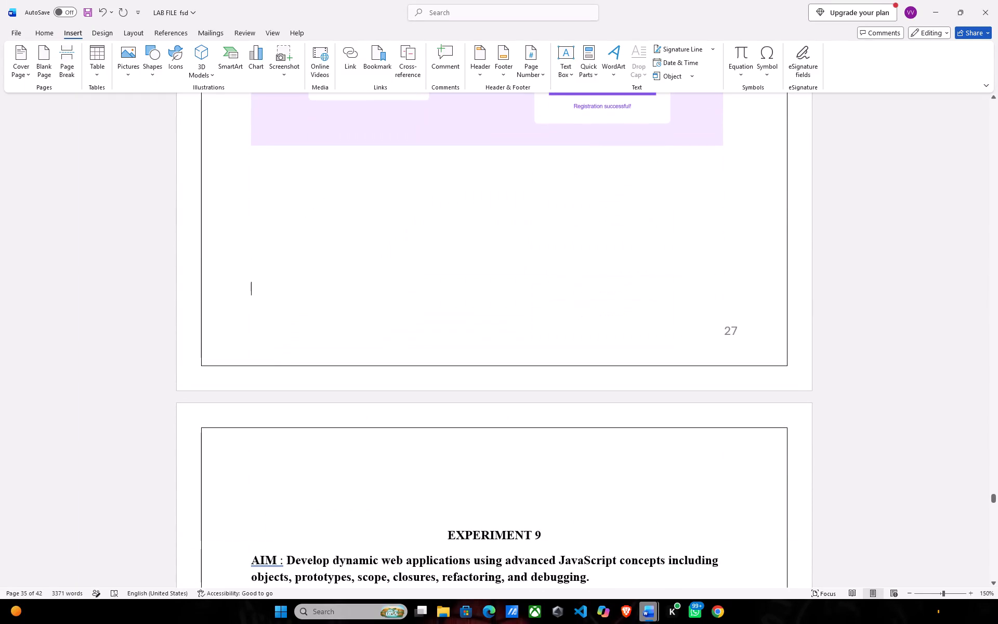
click(39, 57)
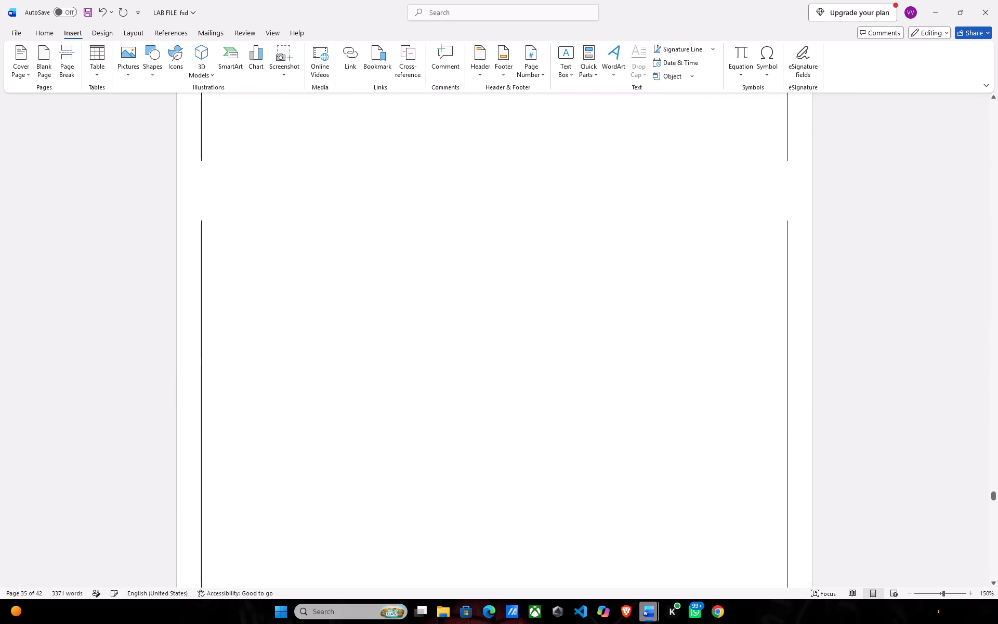
Look back up through Experiment 8 from its output pictures to the form styling code, checking the page layout.
scroll(346, 217, up, 3)
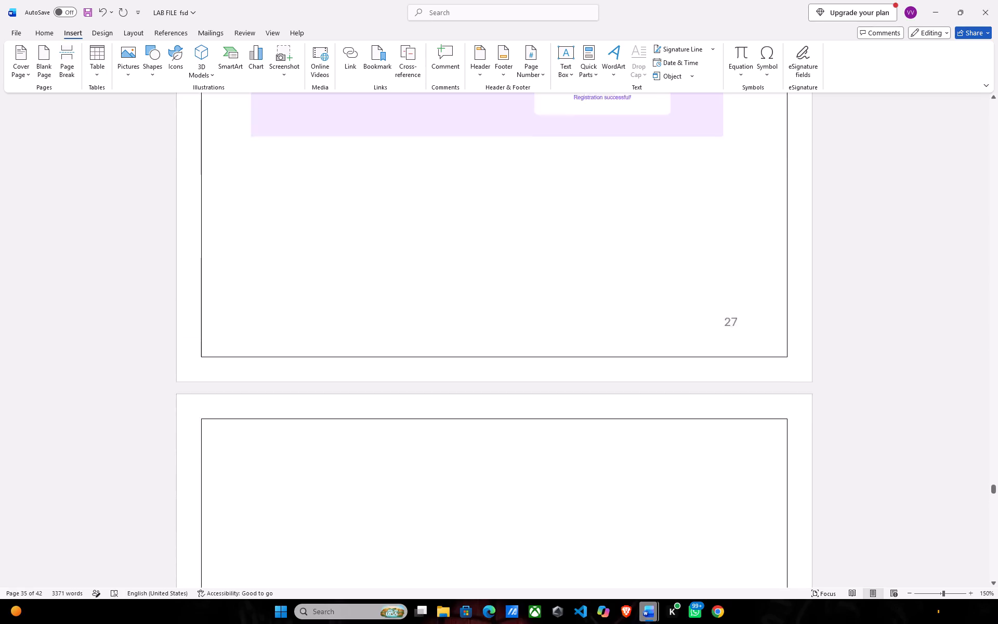
scroll(346, 217, up, 2)
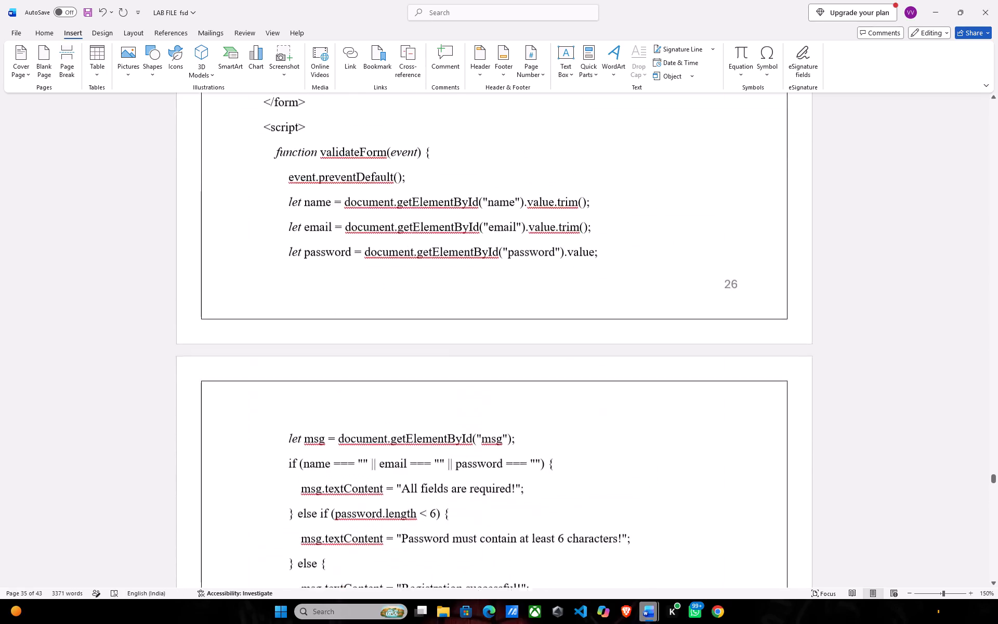
scroll(346, 217, up, 3)
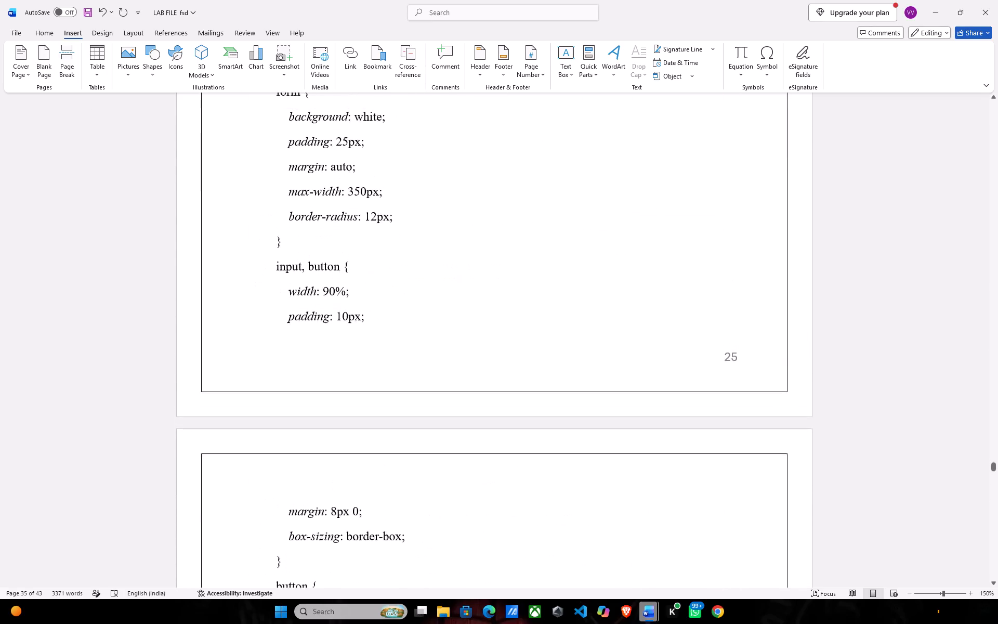
scroll(346, 217, up, 1)
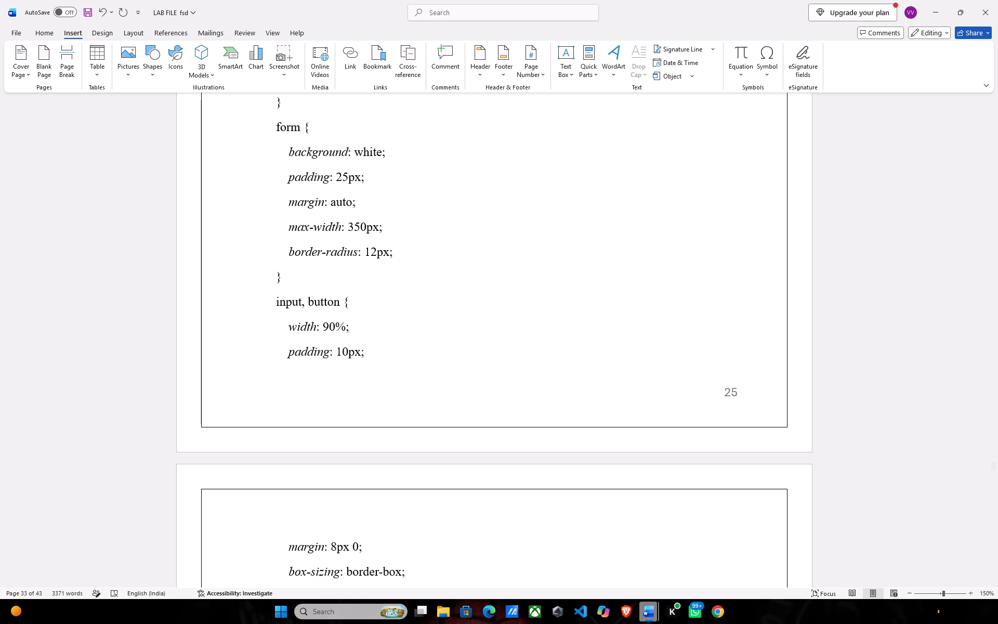
Review the page layout from Experiment 8 back to the String Analyzer code, and forward through Experiment 9's script.
scroll(346, 217, up, 2)
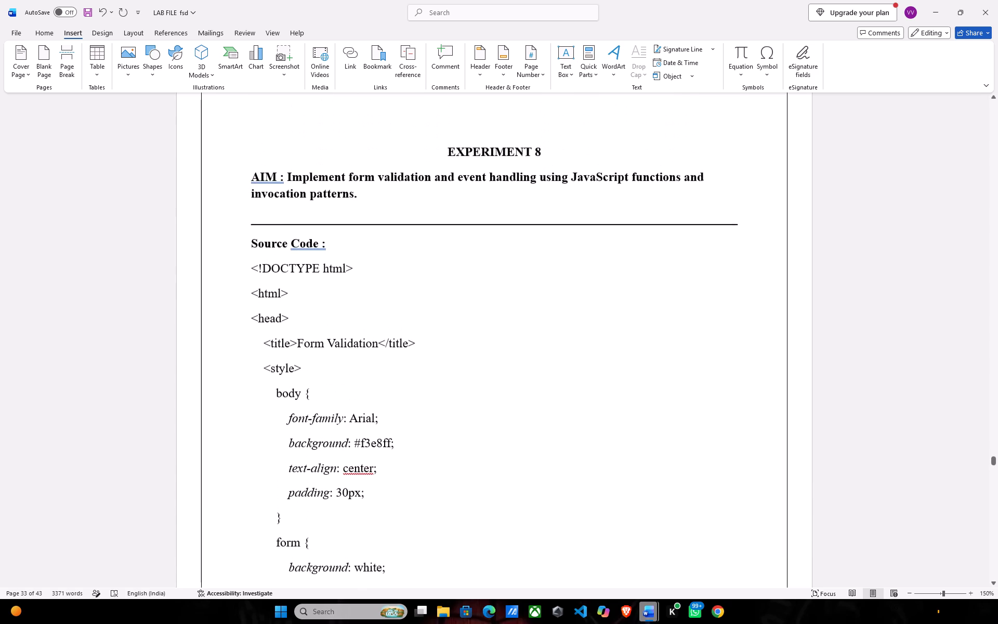
scroll(346, 217, up, 2)
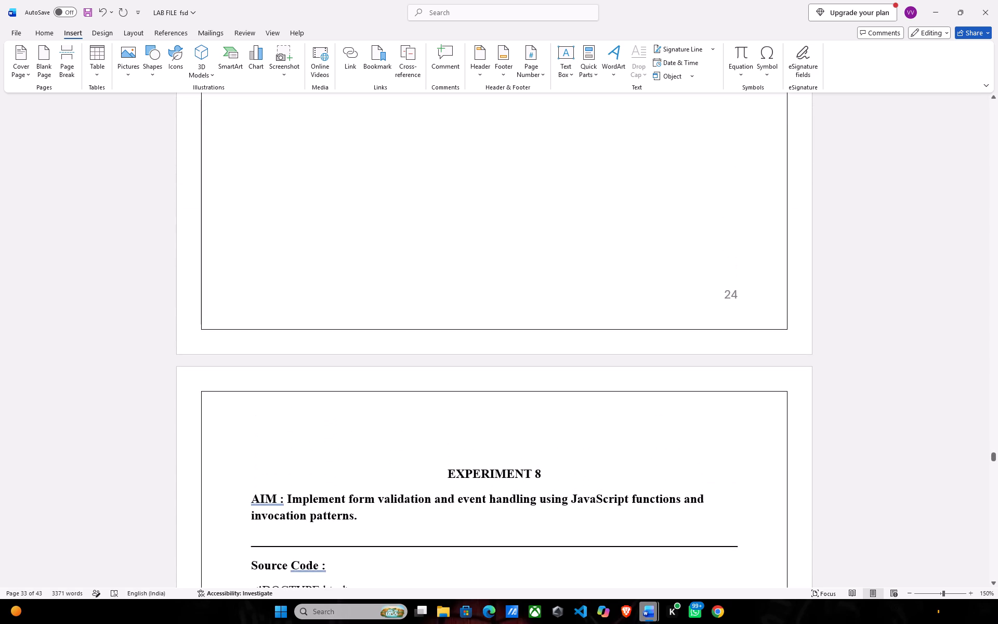
scroll(346, 217, up, 3)
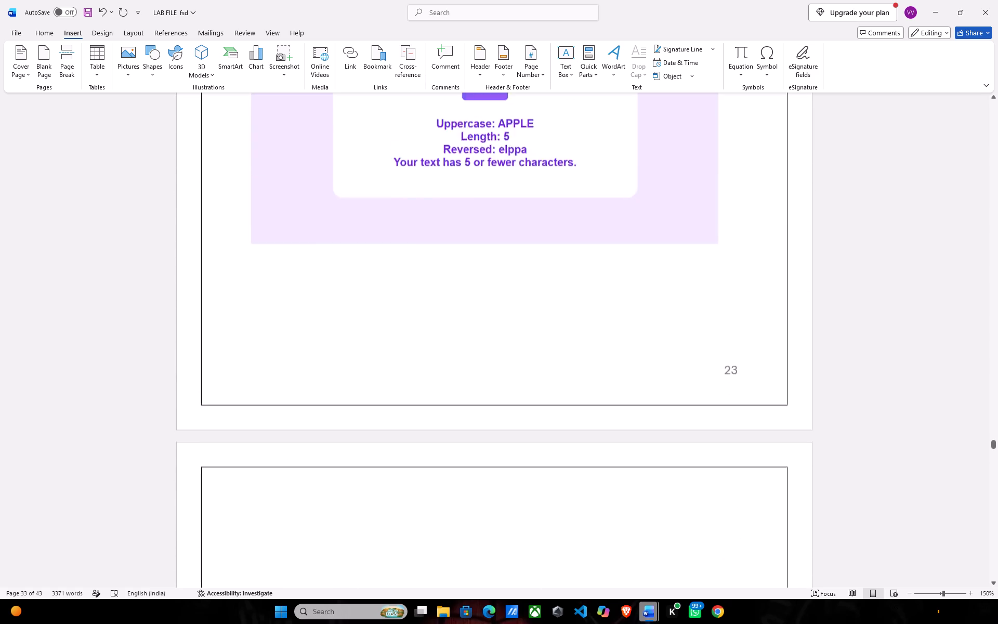
scroll(346, 217, up, 4)
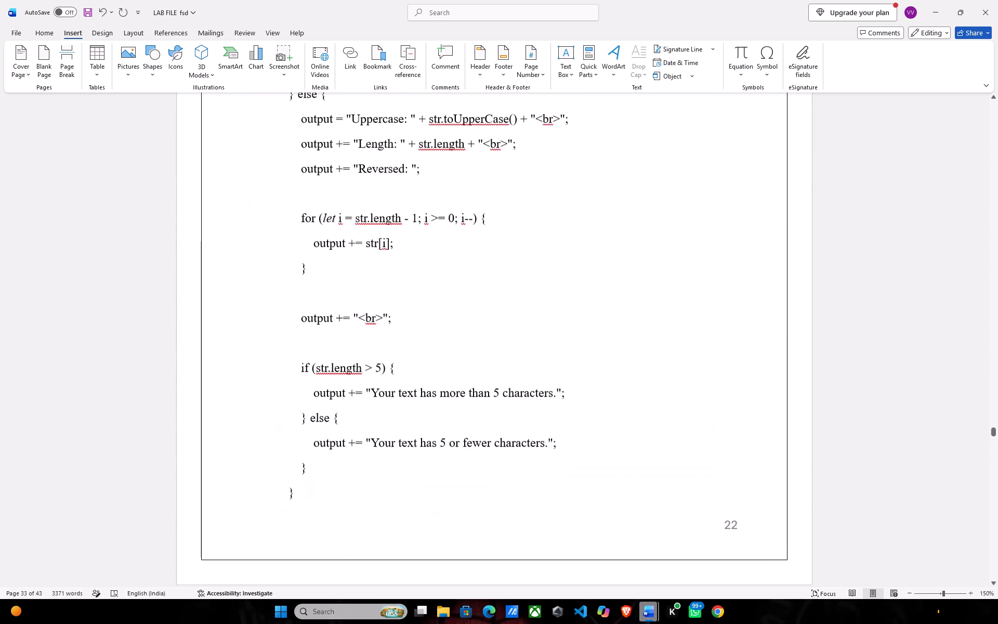
scroll(346, 217, up, 1)
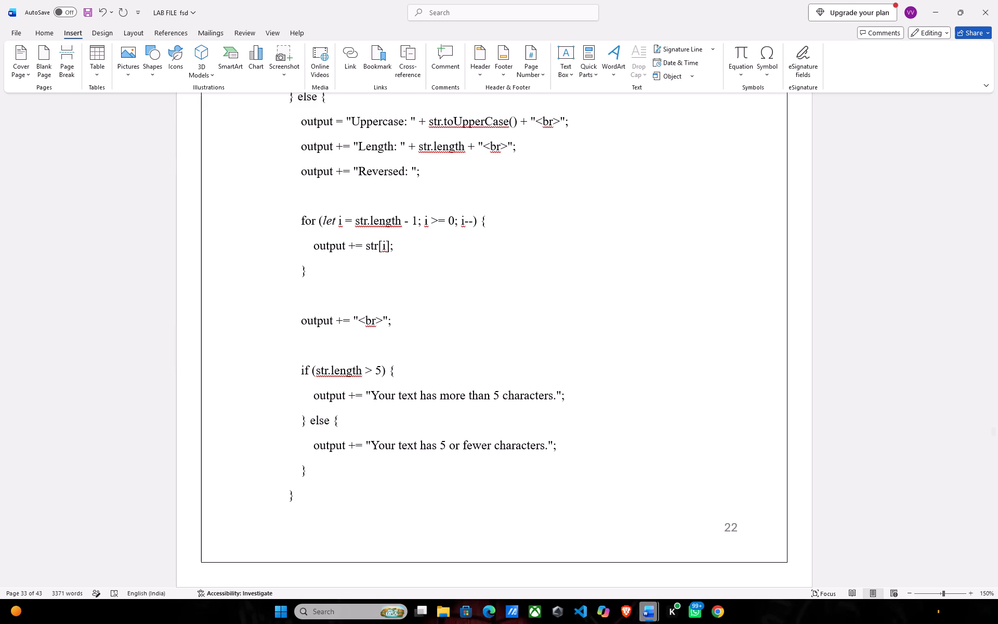
scroll(346, 217, down, 2)
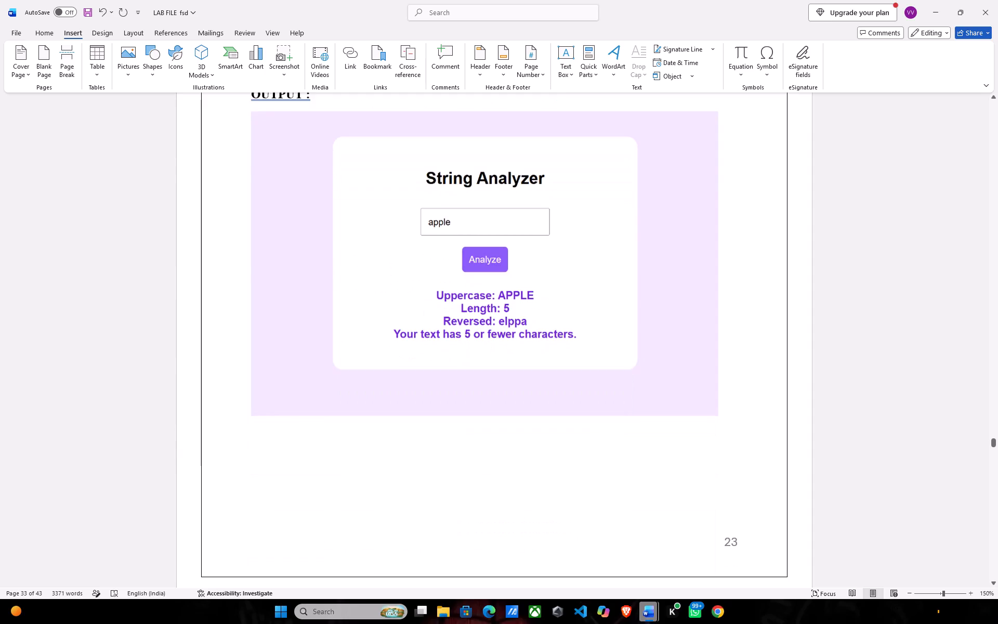
scroll(346, 217, up, 1)
scroll(346, 217, down, 2)
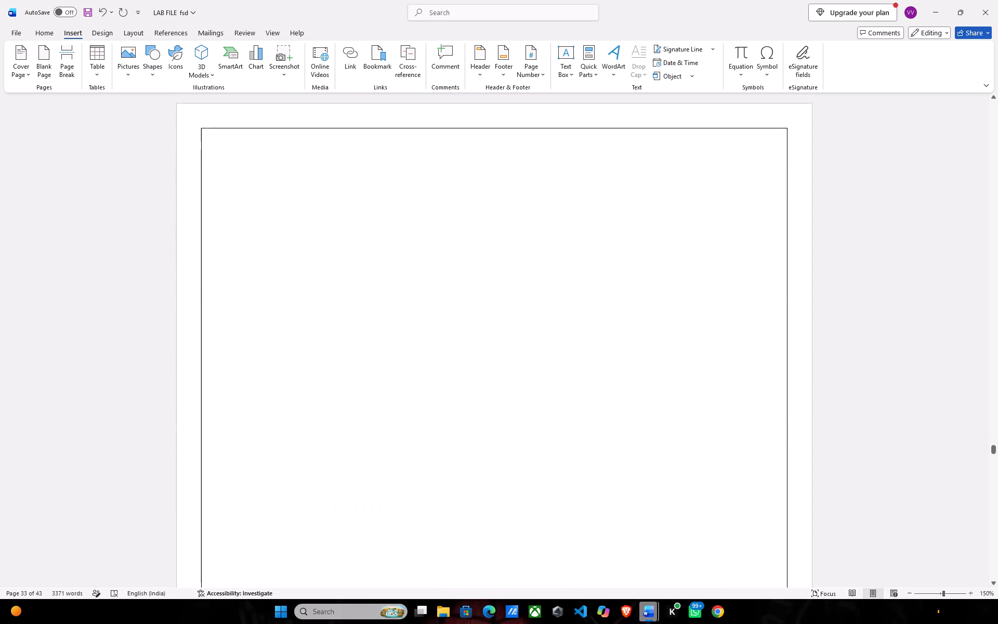
scroll(346, 217, down, 8)
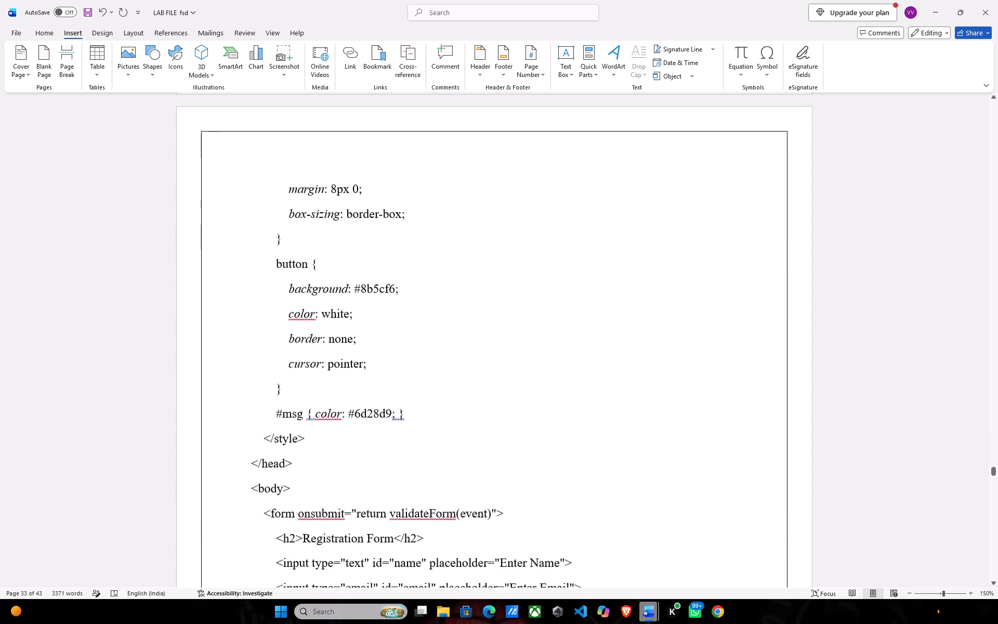
scroll(346, 217, down, 4)
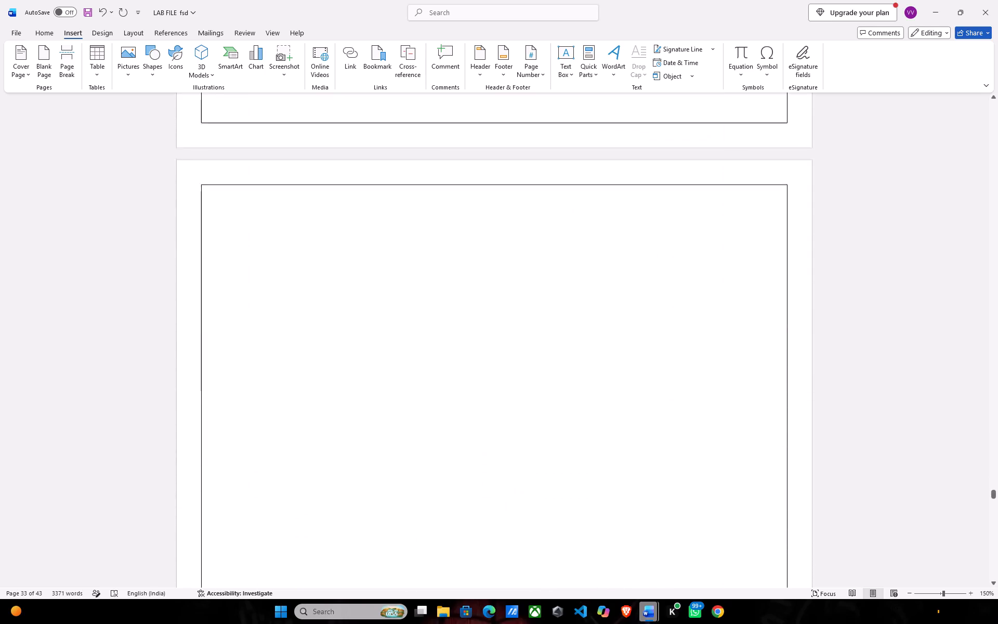
scroll(346, 217, down, 7)
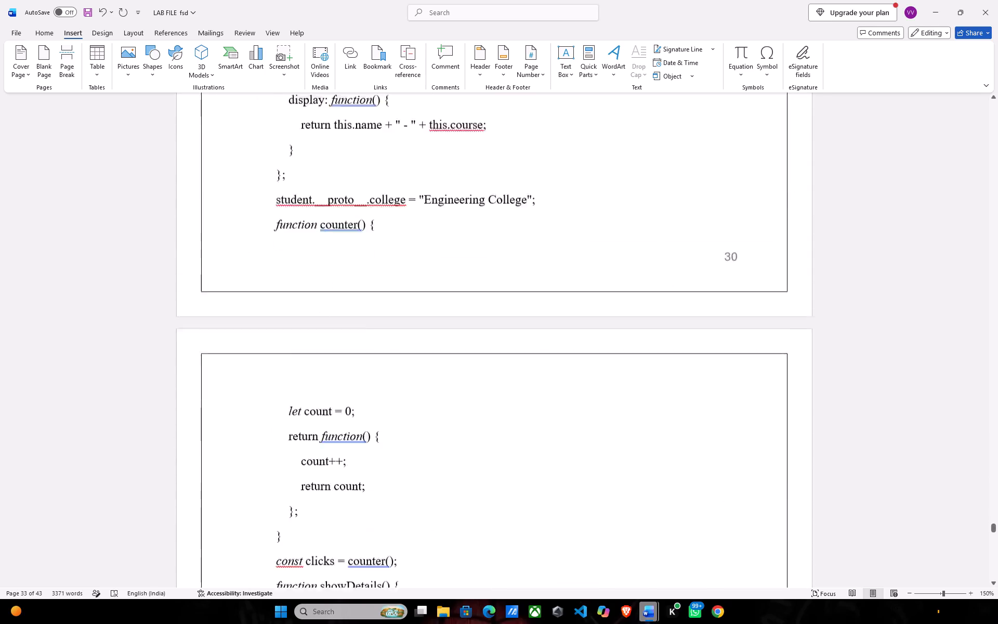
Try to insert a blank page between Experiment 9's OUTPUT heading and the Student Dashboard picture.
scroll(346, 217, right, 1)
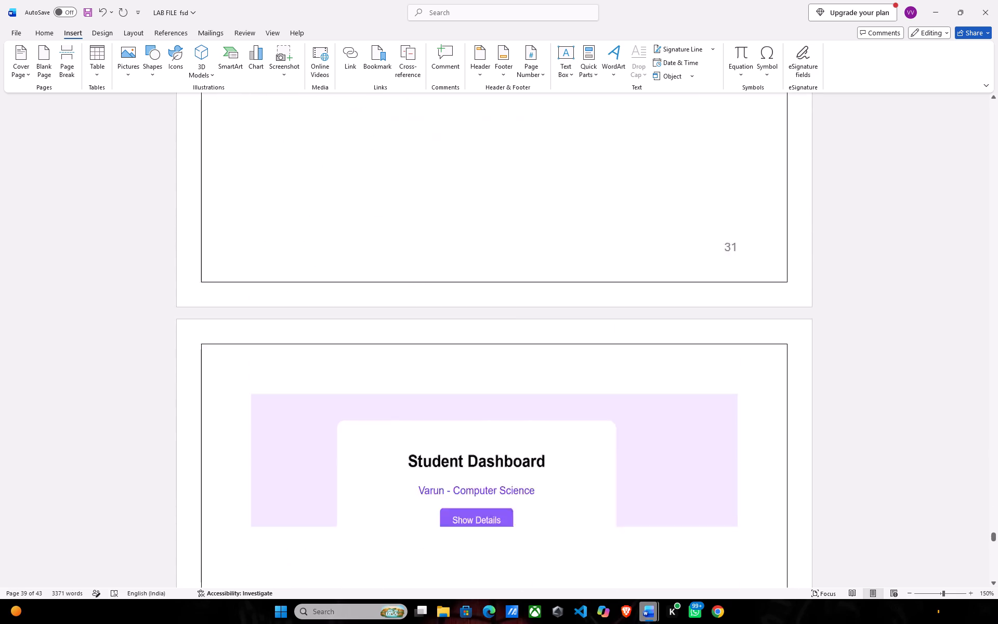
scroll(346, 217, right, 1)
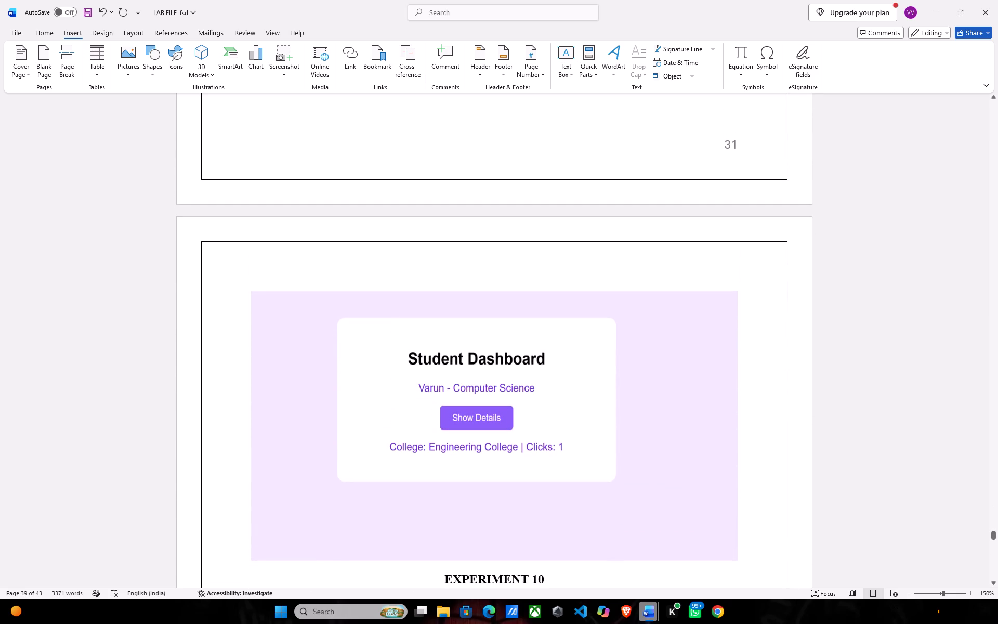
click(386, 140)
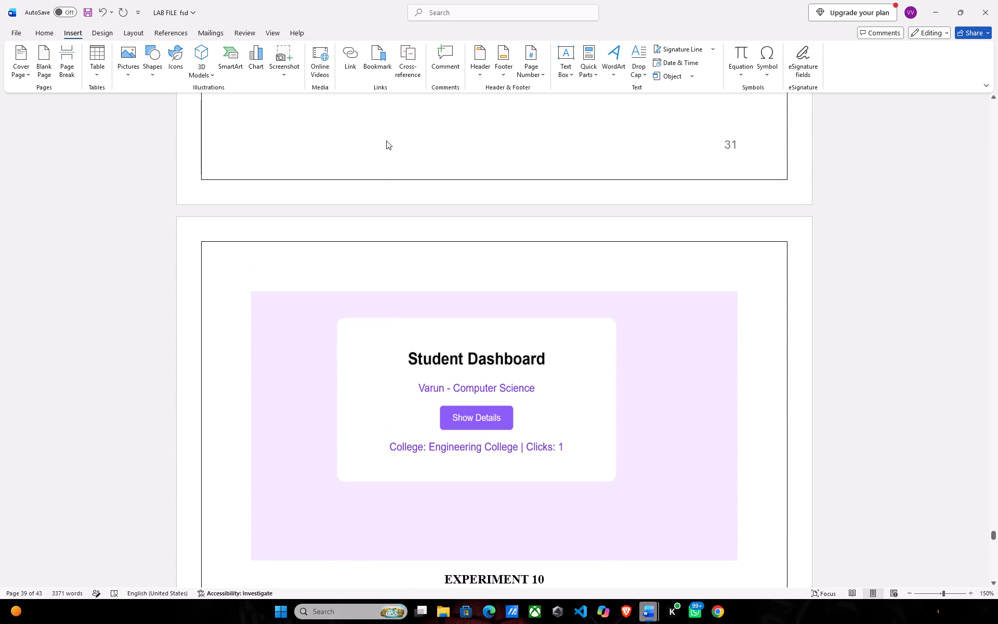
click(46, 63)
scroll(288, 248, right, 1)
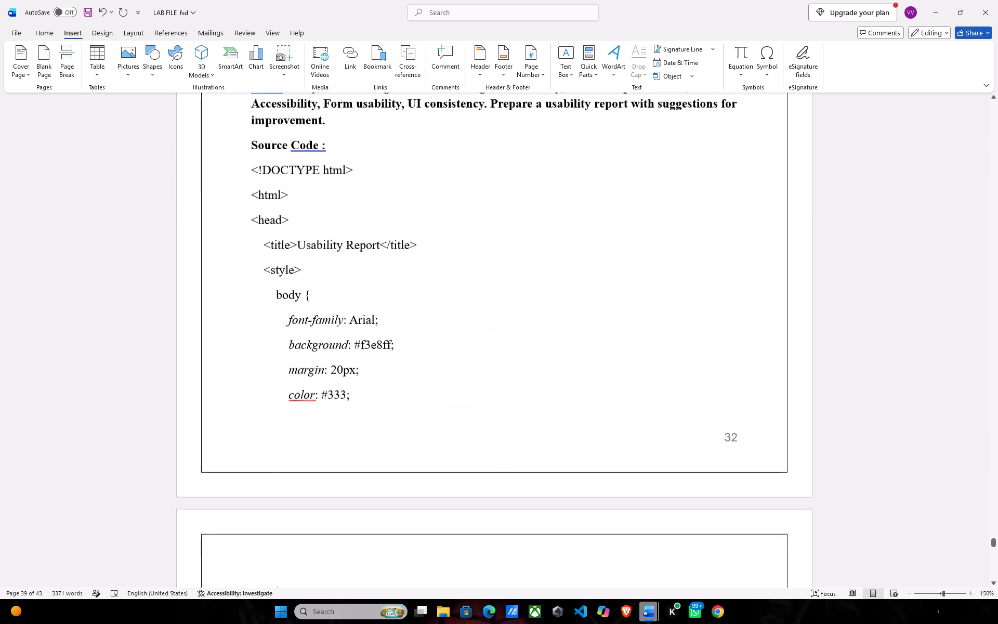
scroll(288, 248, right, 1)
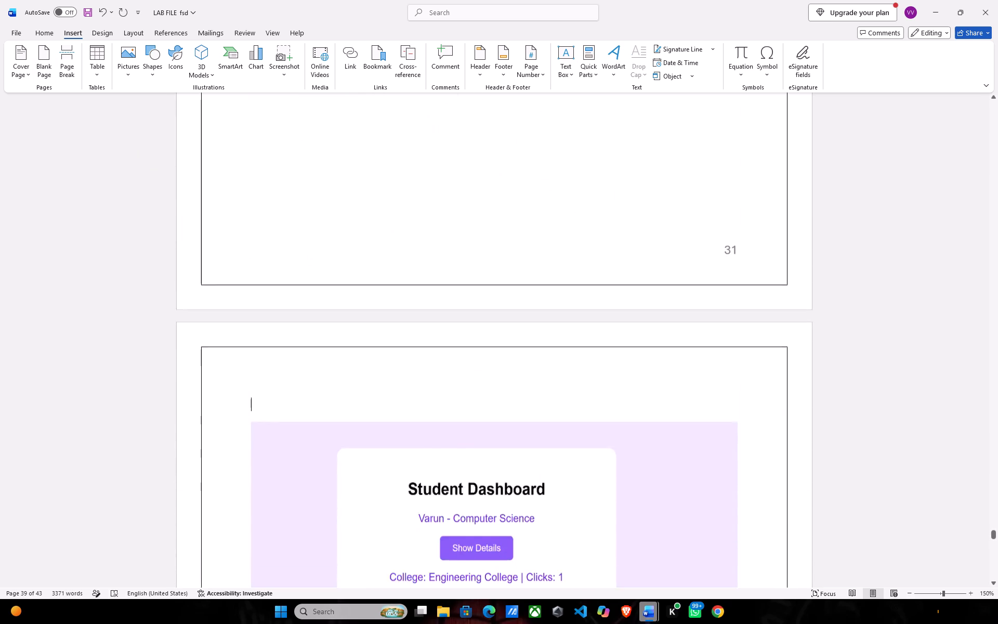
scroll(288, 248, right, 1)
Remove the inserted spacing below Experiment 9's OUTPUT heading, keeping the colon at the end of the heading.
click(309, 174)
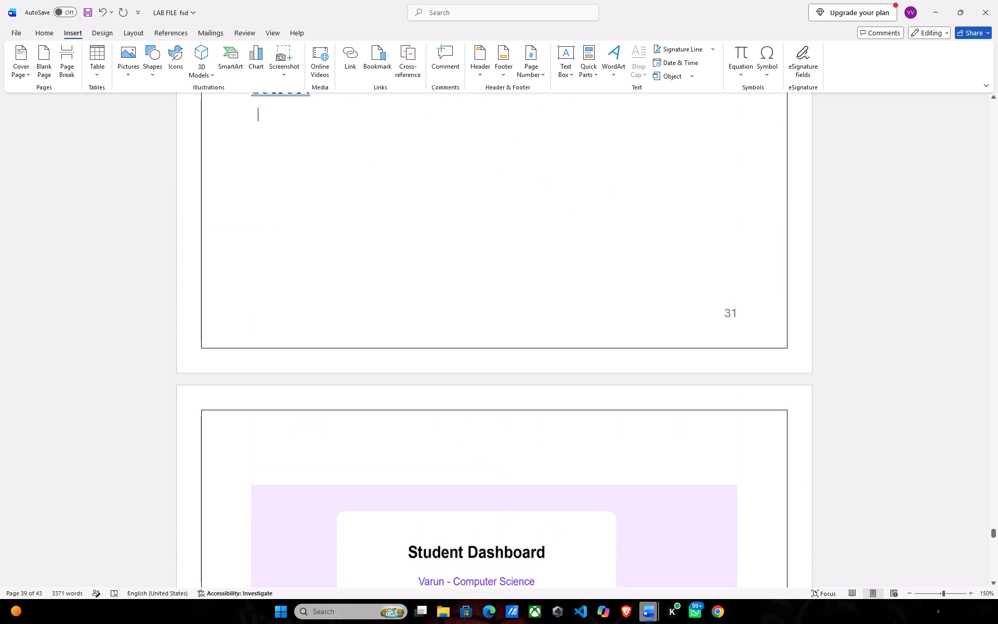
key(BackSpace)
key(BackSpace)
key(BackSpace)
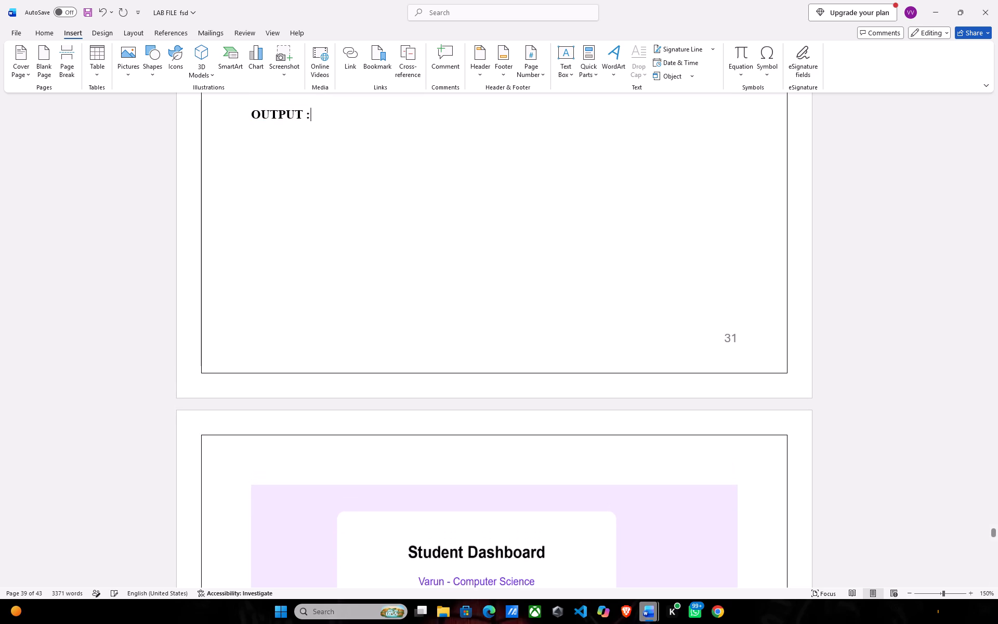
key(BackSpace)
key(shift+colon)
Cut the Student Dashboard output picture from the page after Experiment 9's OUTPUT heading.
scroll(301, 622, down, 1)
scroll(264, 491, down, 2)
click(275, 463)
right_click(275, 463)
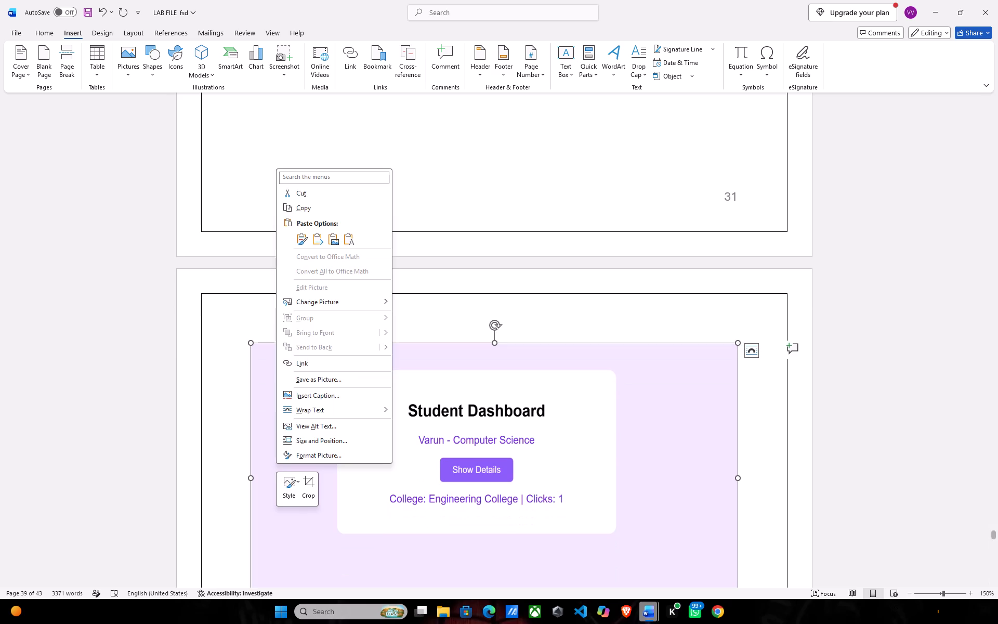
click(312, 196)
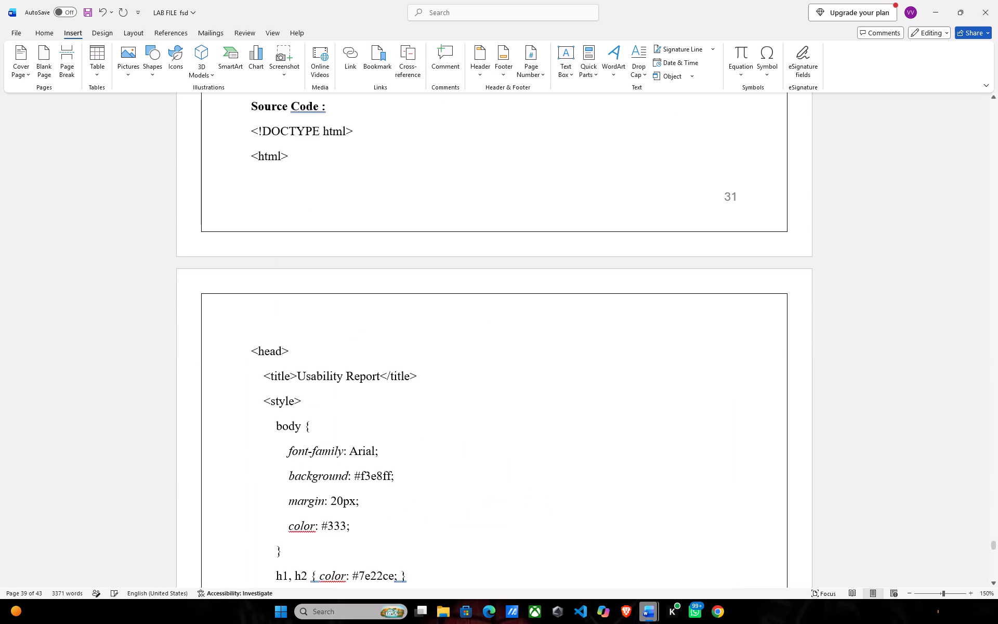
Add blank lines below Experiment 9's OUTPUT heading so the EXPERIMENT 10 heading starts at the top of the following page.
scroll(385, 457, down, 1)
scroll(385, 457, up, 1)
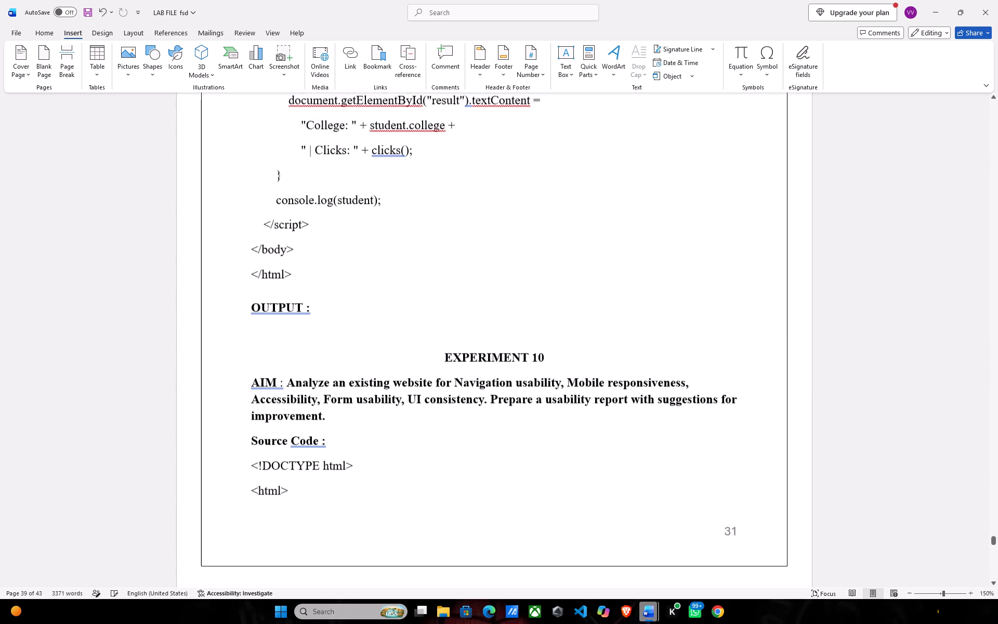
scroll(385, 457, up, 1)
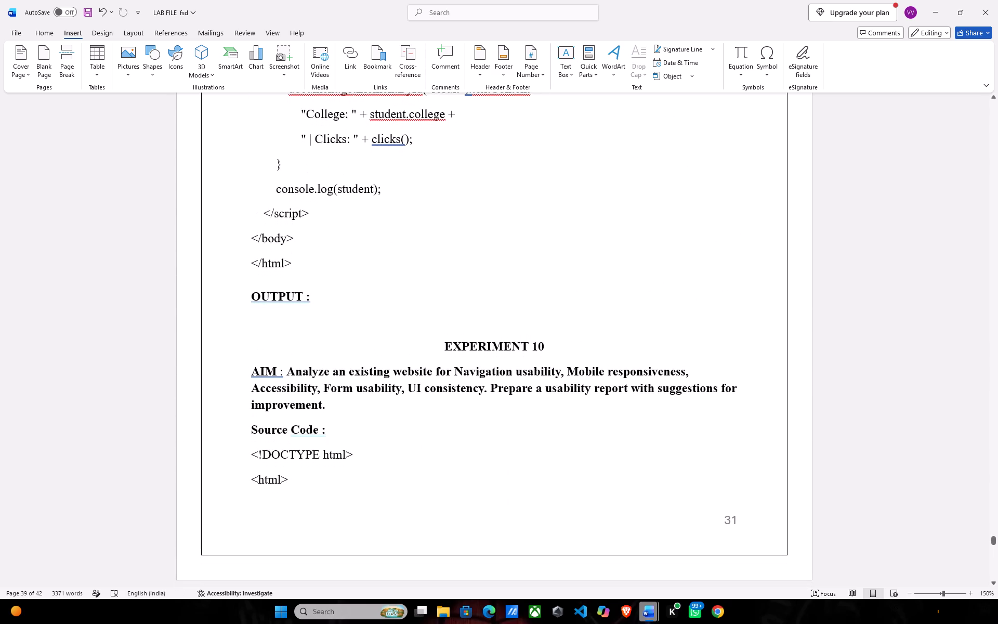
key(Return)
key(Return)
key(Return)
key(Return)
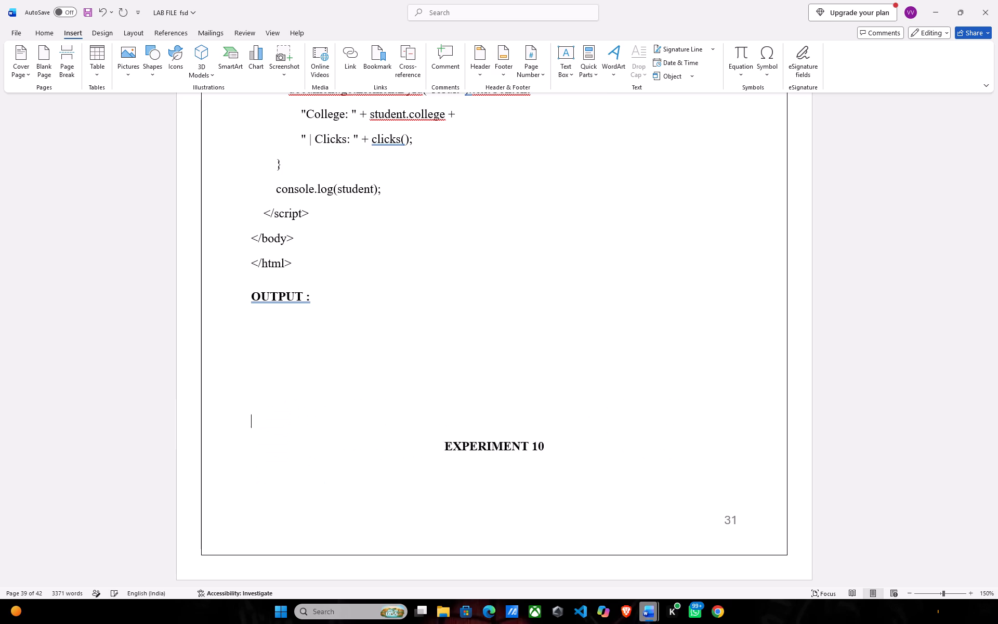
key(Return)
key(Return)
key(Return)
key(Return)
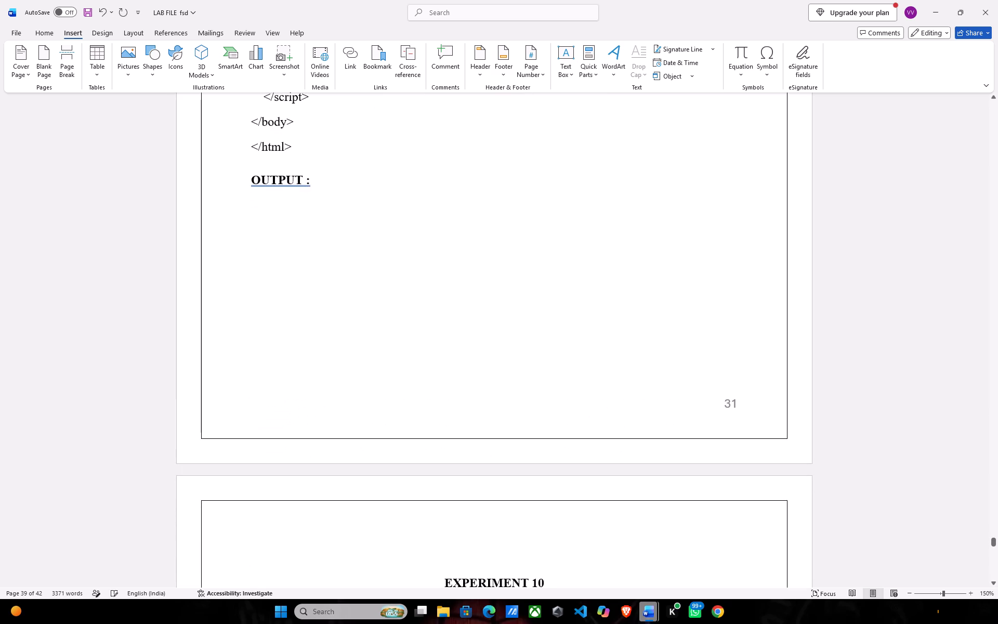
key(BackSpace)
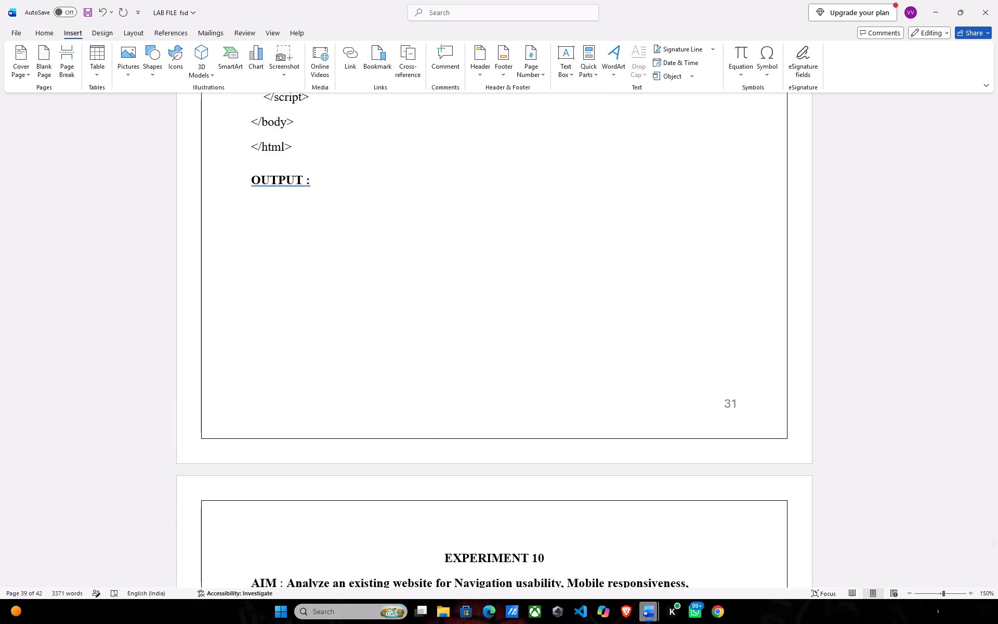
Insert a blank page between Experiment 9's OUTPUT section and the EXPERIMENT 10 heading.
click(401, 371)
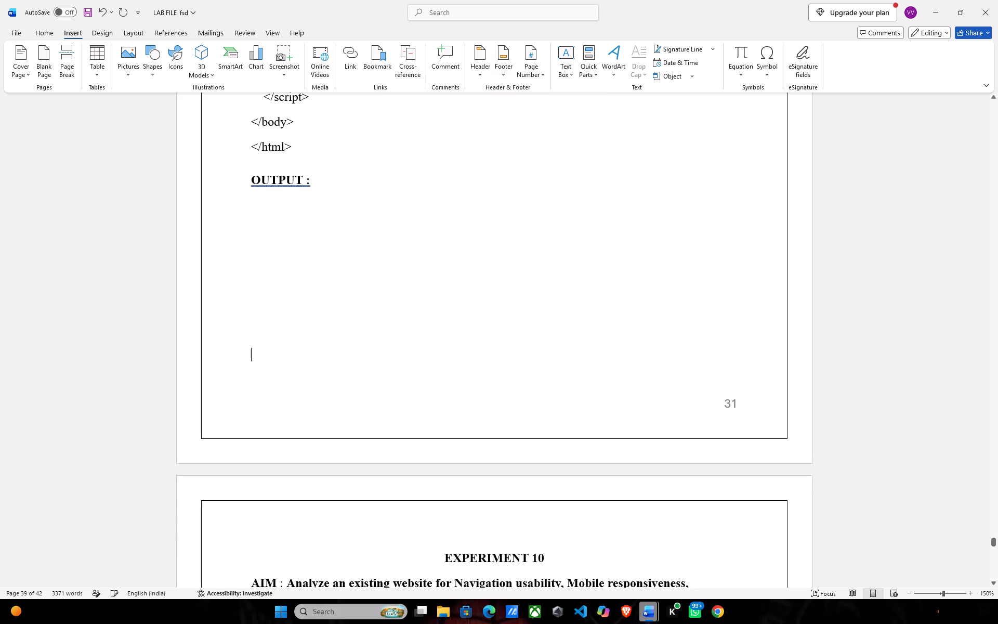
click(371, 394)
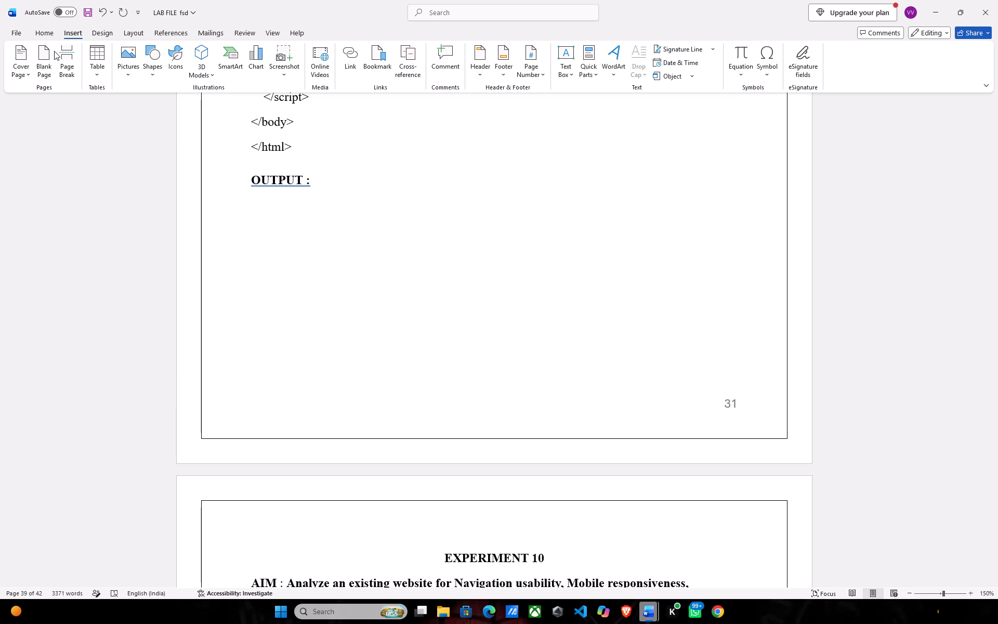
click(50, 51)
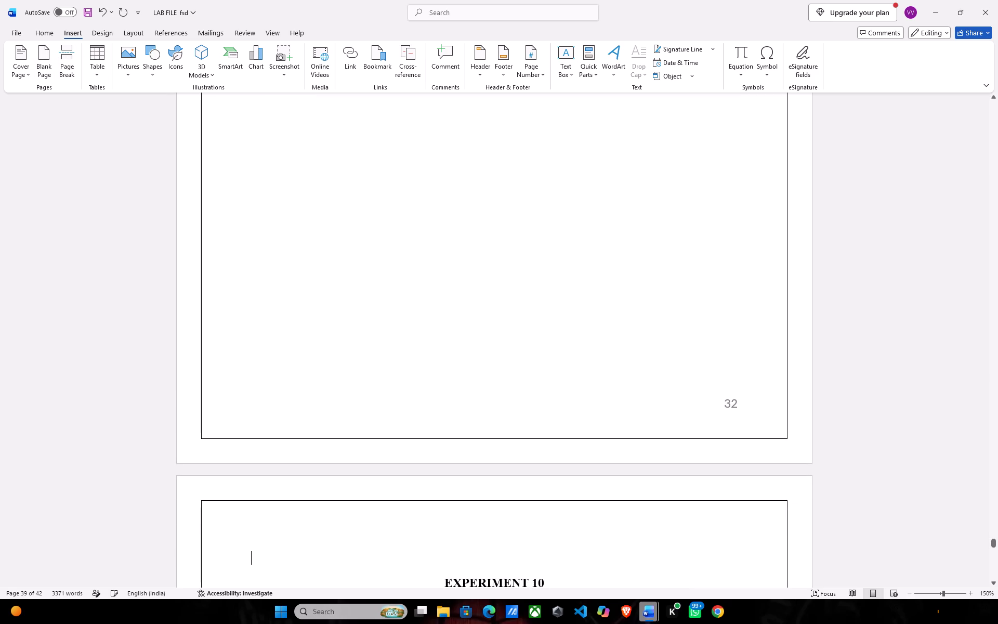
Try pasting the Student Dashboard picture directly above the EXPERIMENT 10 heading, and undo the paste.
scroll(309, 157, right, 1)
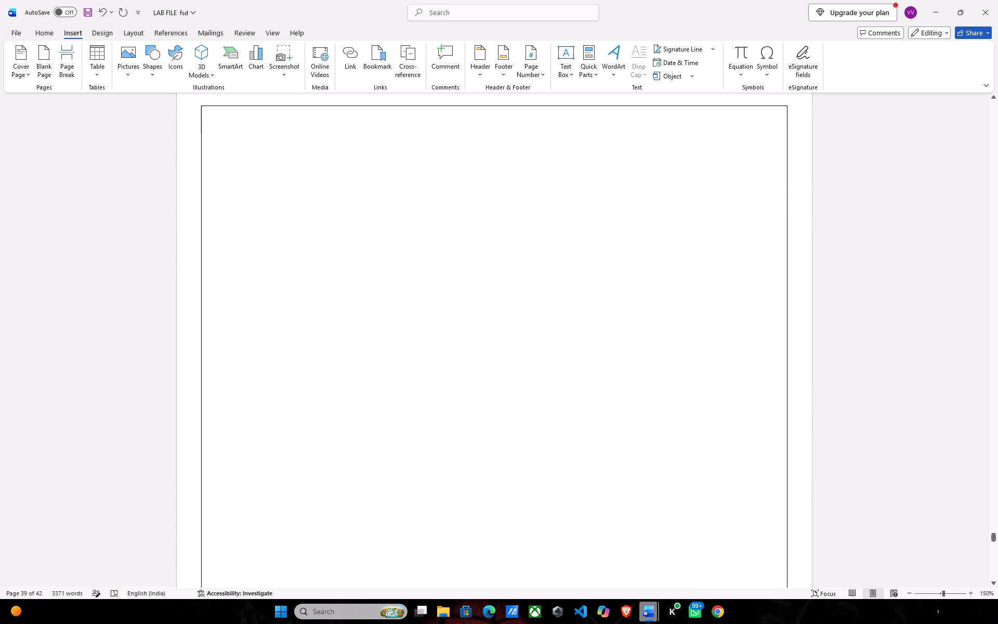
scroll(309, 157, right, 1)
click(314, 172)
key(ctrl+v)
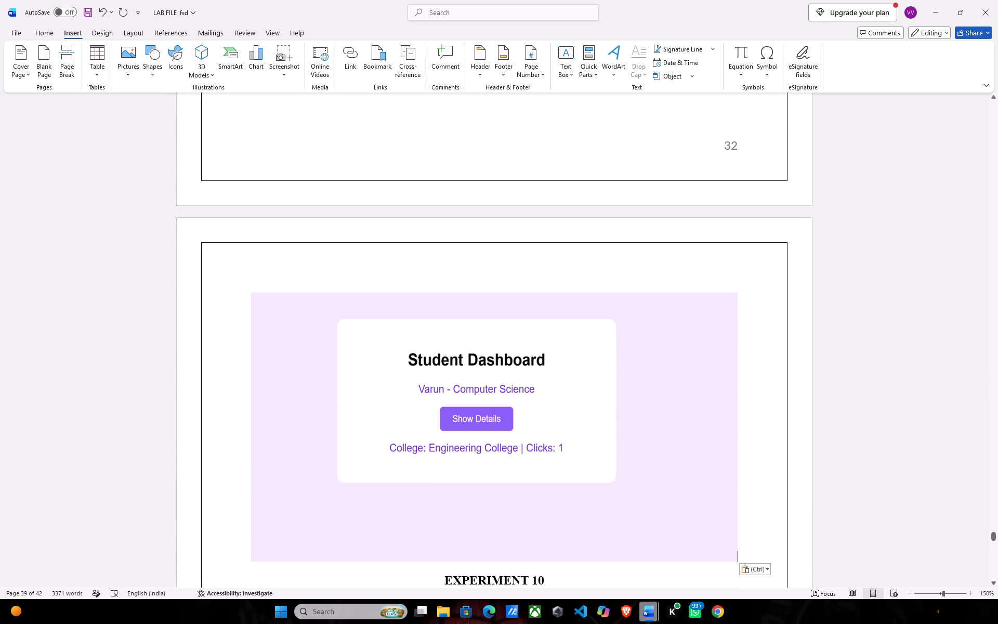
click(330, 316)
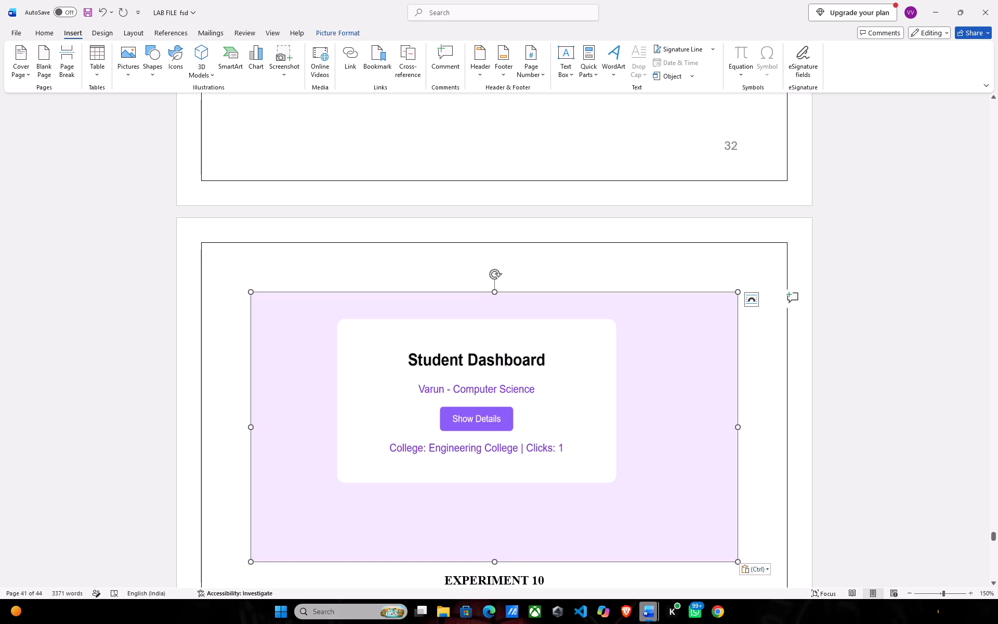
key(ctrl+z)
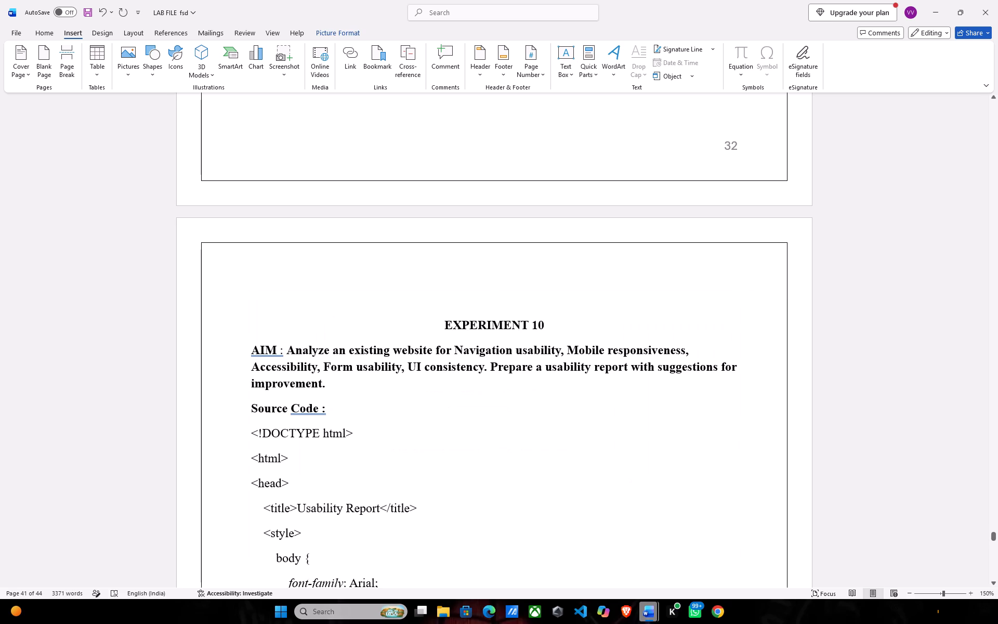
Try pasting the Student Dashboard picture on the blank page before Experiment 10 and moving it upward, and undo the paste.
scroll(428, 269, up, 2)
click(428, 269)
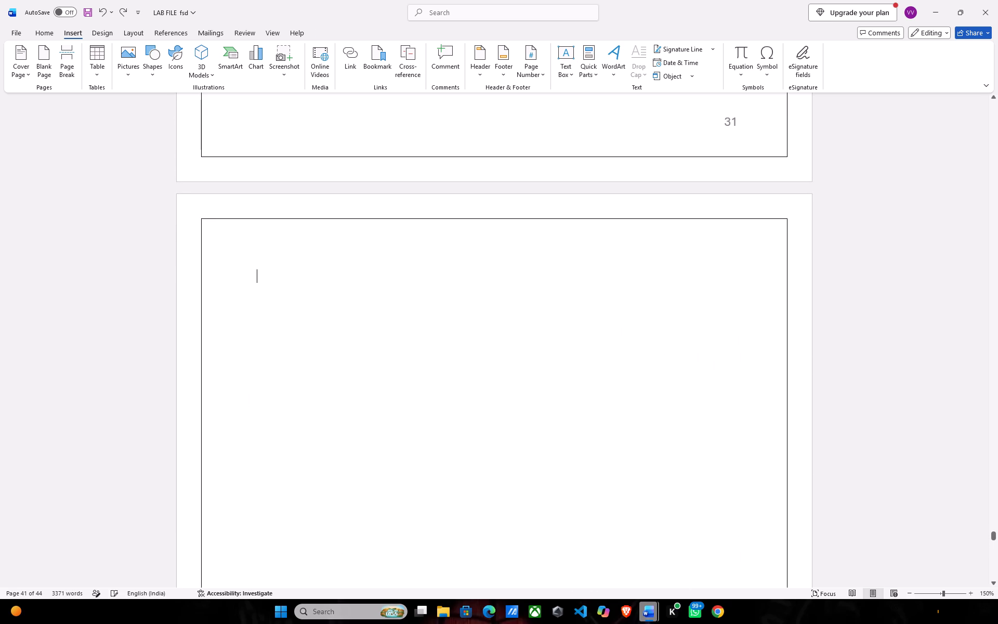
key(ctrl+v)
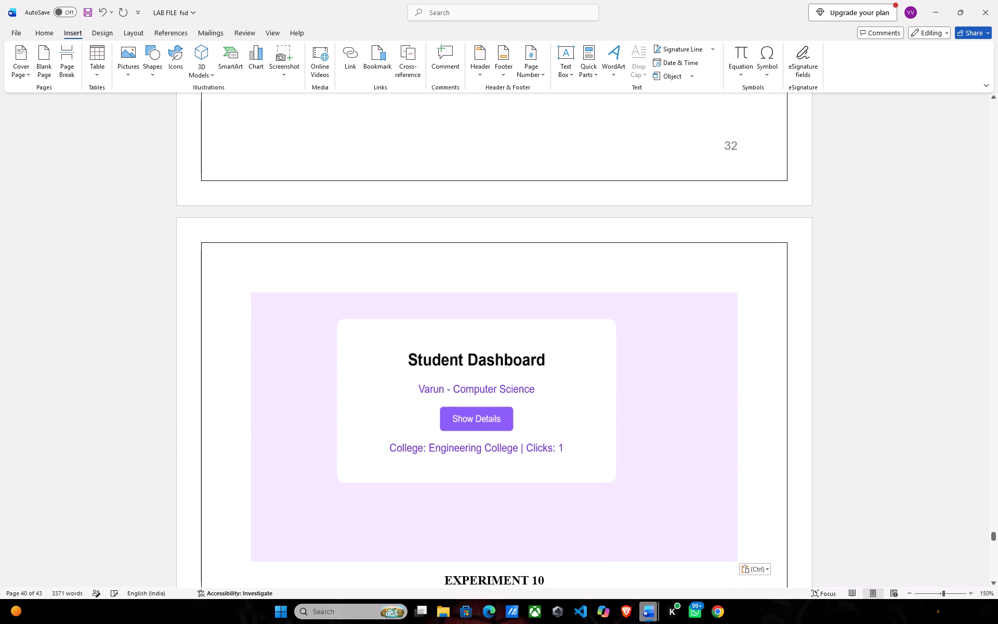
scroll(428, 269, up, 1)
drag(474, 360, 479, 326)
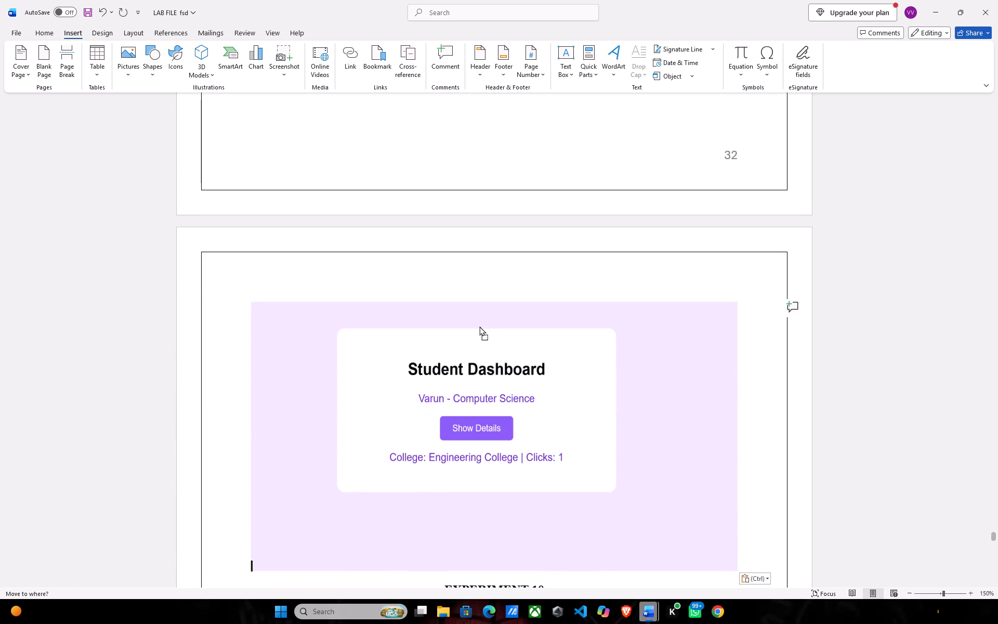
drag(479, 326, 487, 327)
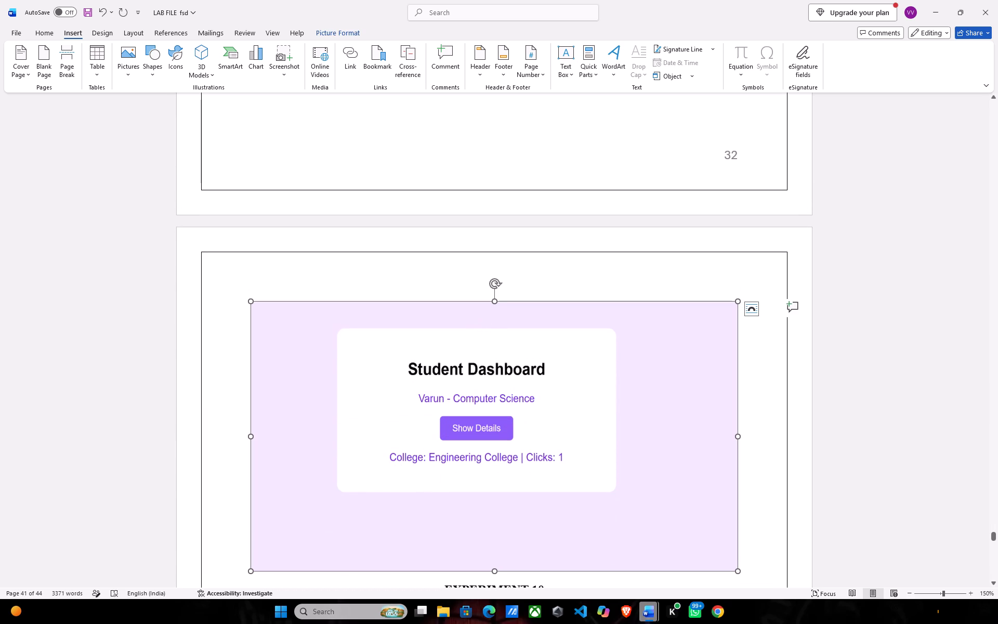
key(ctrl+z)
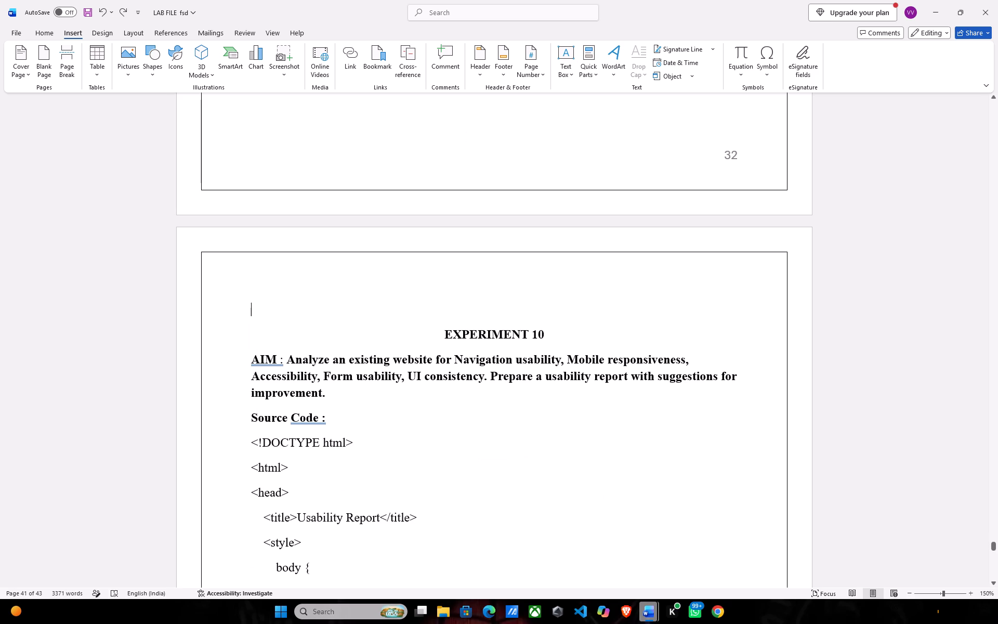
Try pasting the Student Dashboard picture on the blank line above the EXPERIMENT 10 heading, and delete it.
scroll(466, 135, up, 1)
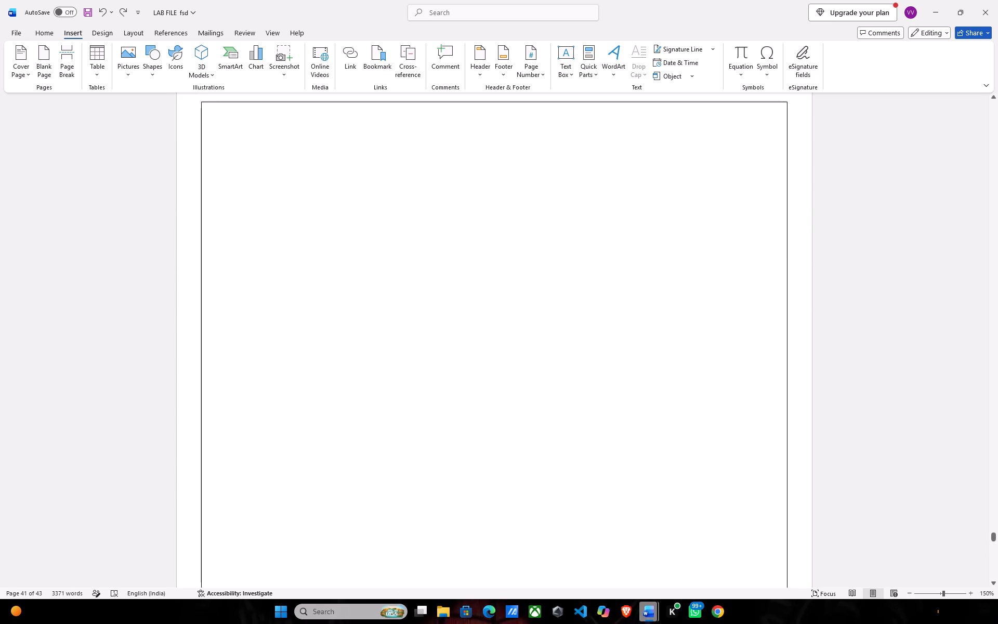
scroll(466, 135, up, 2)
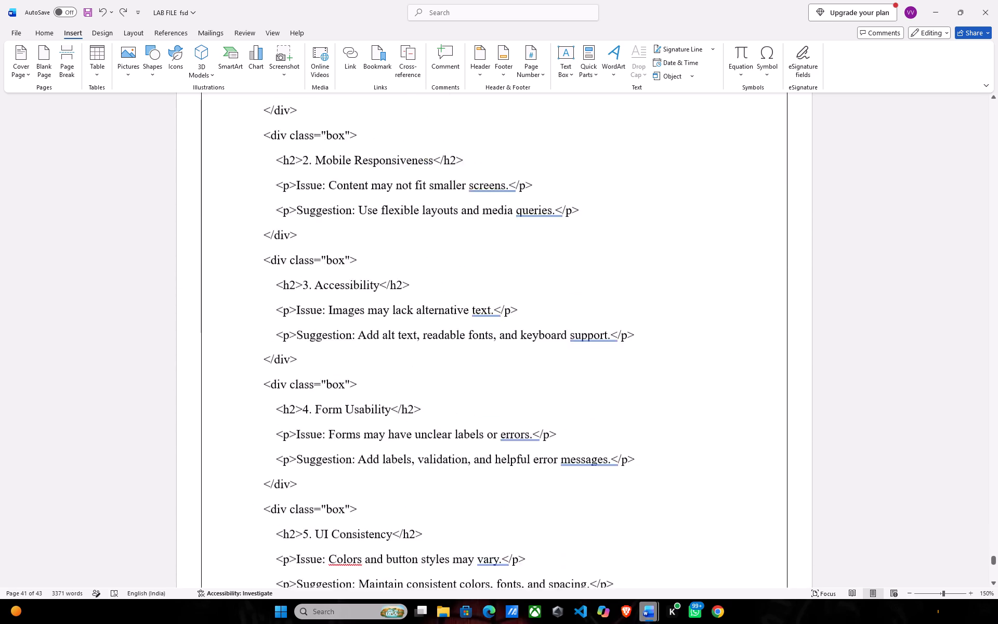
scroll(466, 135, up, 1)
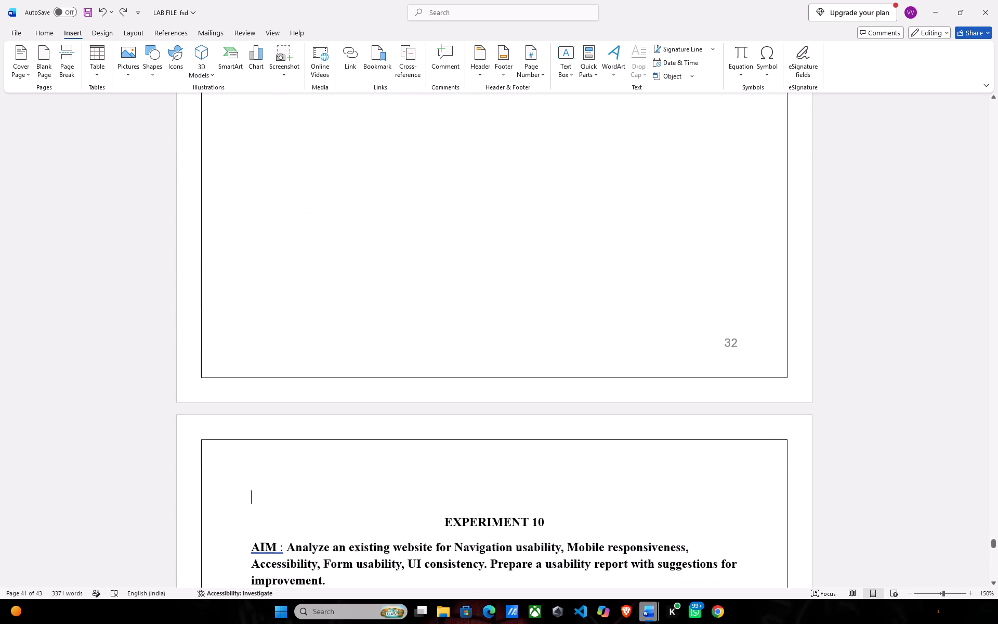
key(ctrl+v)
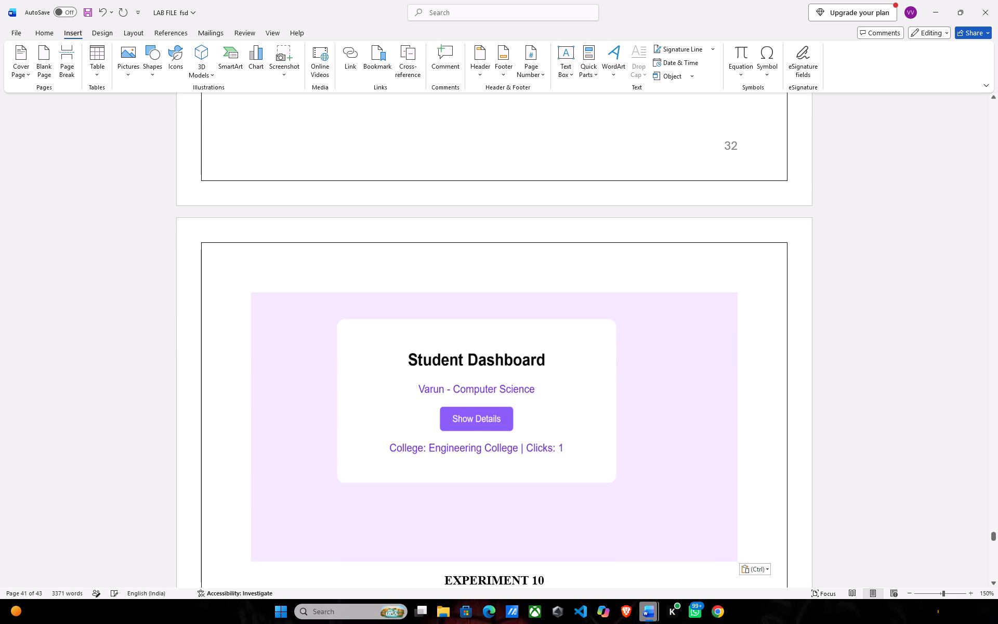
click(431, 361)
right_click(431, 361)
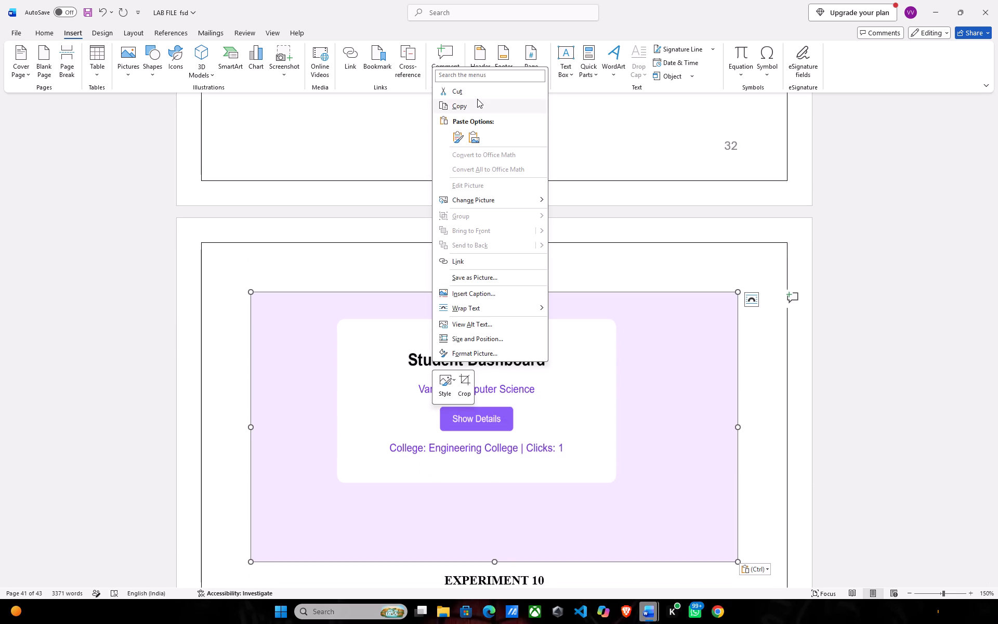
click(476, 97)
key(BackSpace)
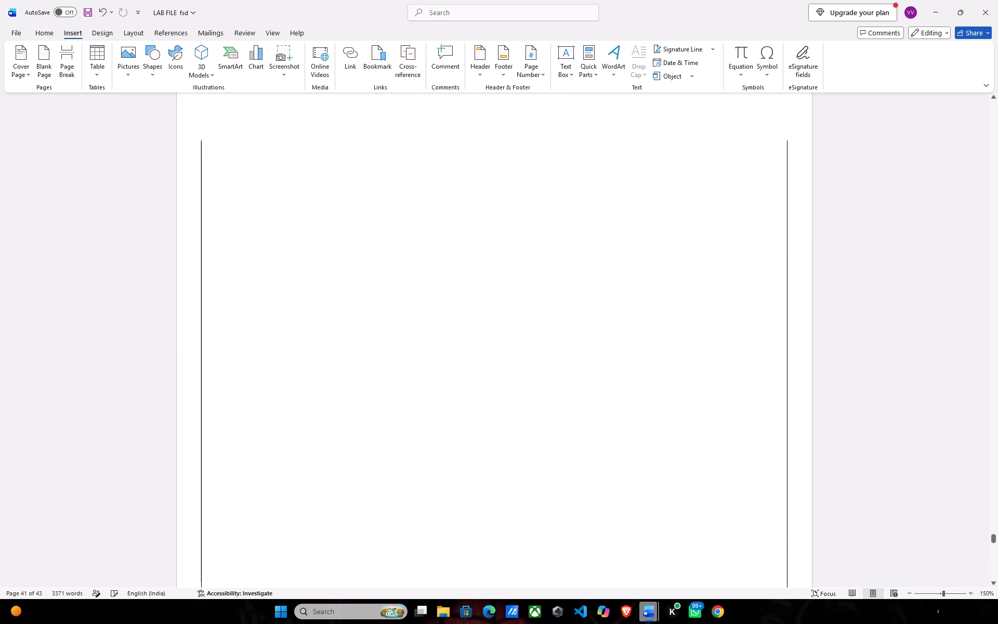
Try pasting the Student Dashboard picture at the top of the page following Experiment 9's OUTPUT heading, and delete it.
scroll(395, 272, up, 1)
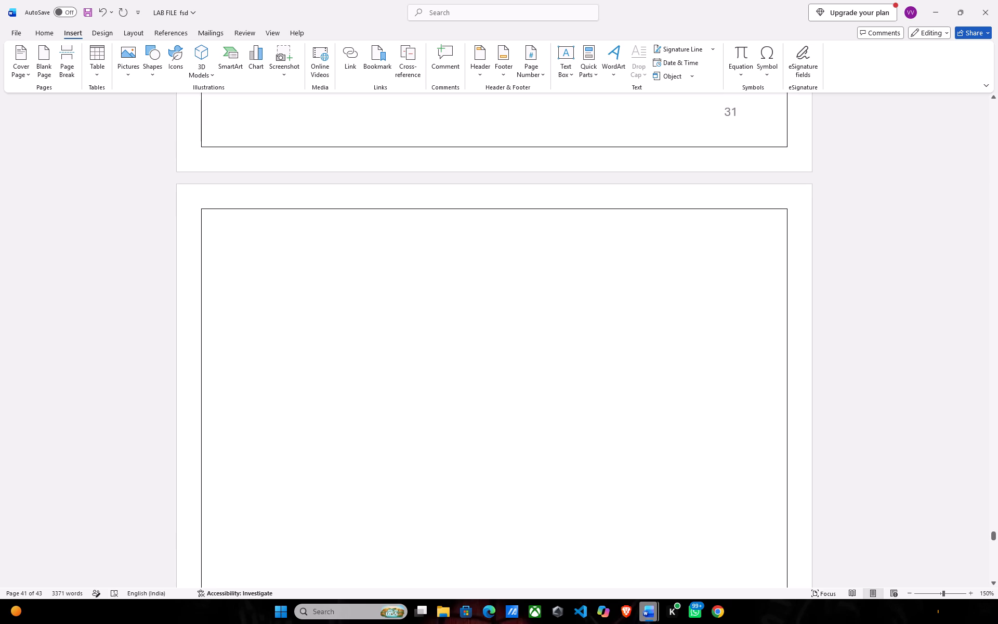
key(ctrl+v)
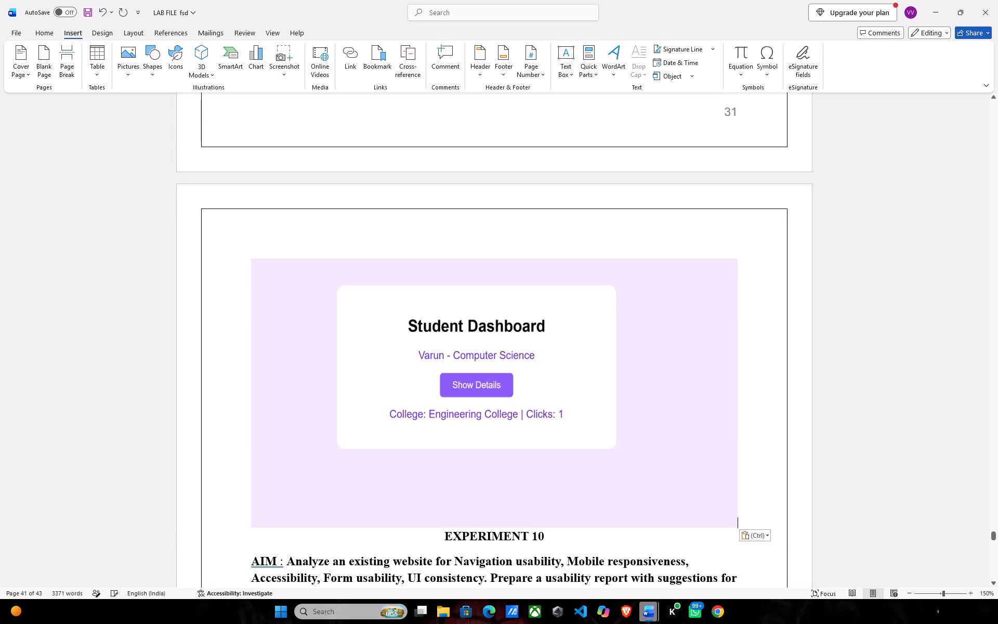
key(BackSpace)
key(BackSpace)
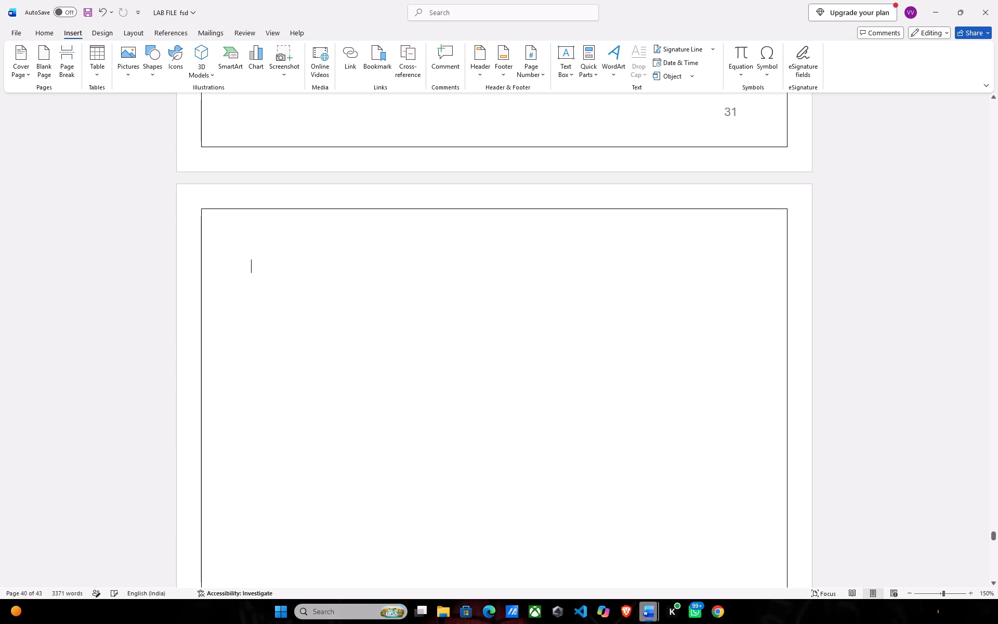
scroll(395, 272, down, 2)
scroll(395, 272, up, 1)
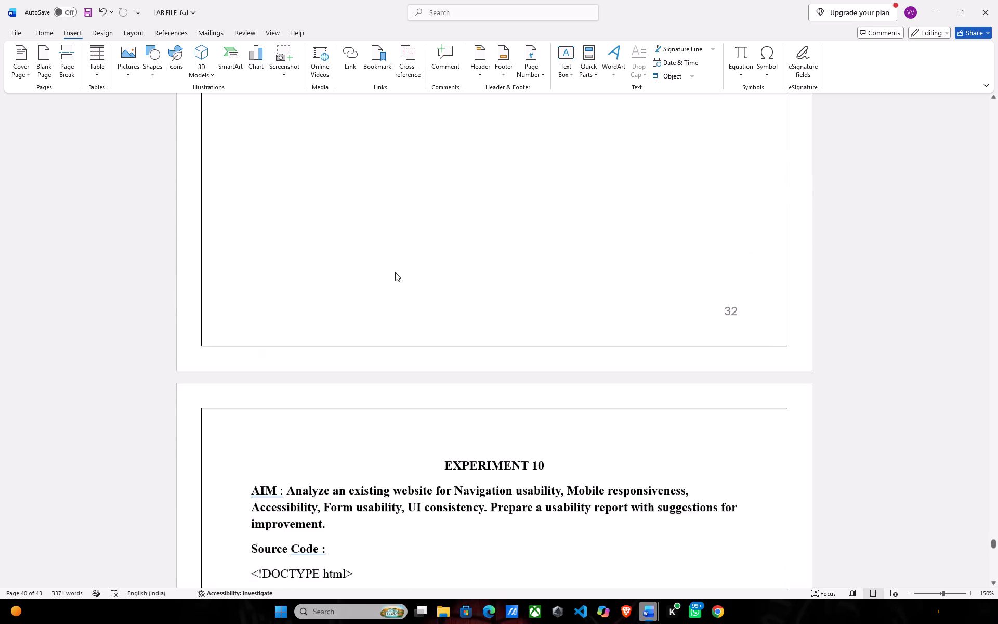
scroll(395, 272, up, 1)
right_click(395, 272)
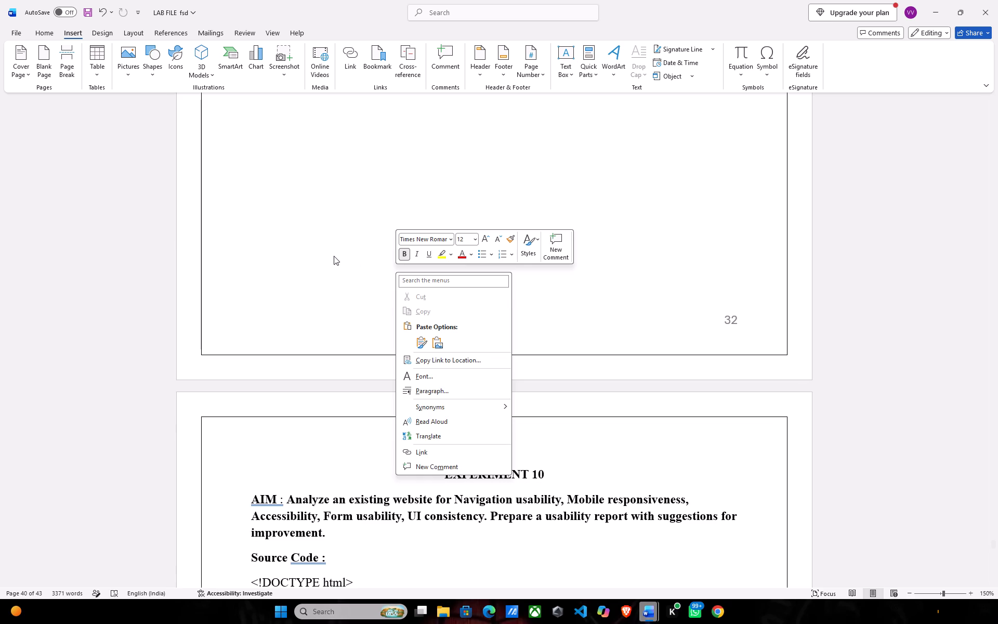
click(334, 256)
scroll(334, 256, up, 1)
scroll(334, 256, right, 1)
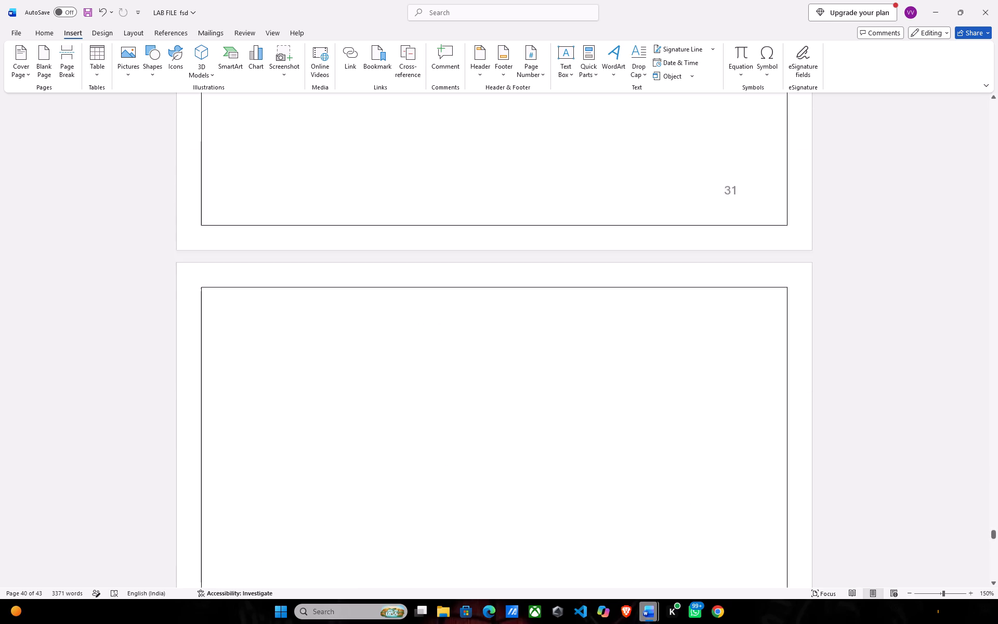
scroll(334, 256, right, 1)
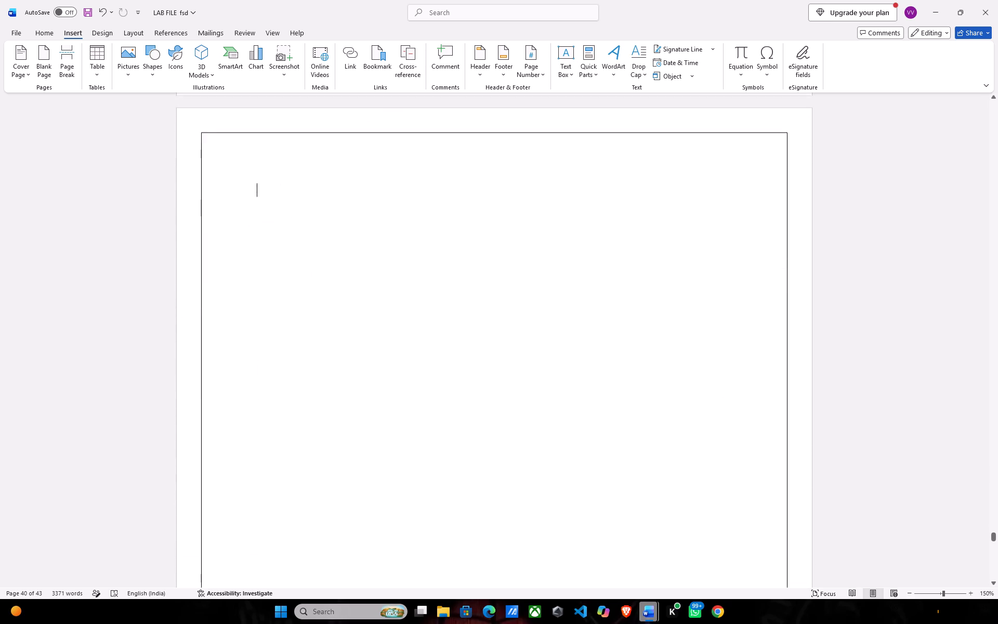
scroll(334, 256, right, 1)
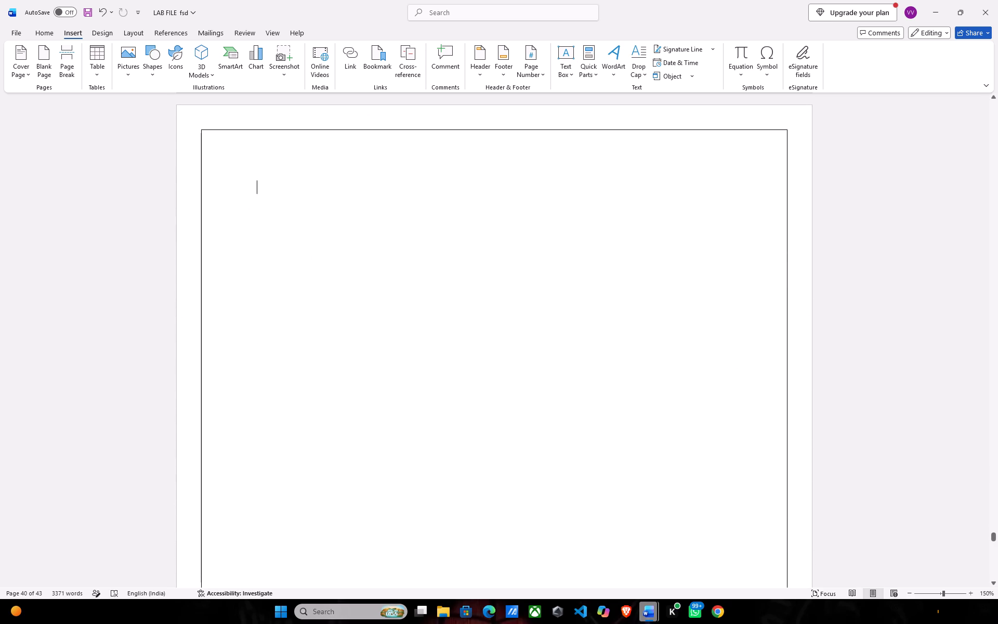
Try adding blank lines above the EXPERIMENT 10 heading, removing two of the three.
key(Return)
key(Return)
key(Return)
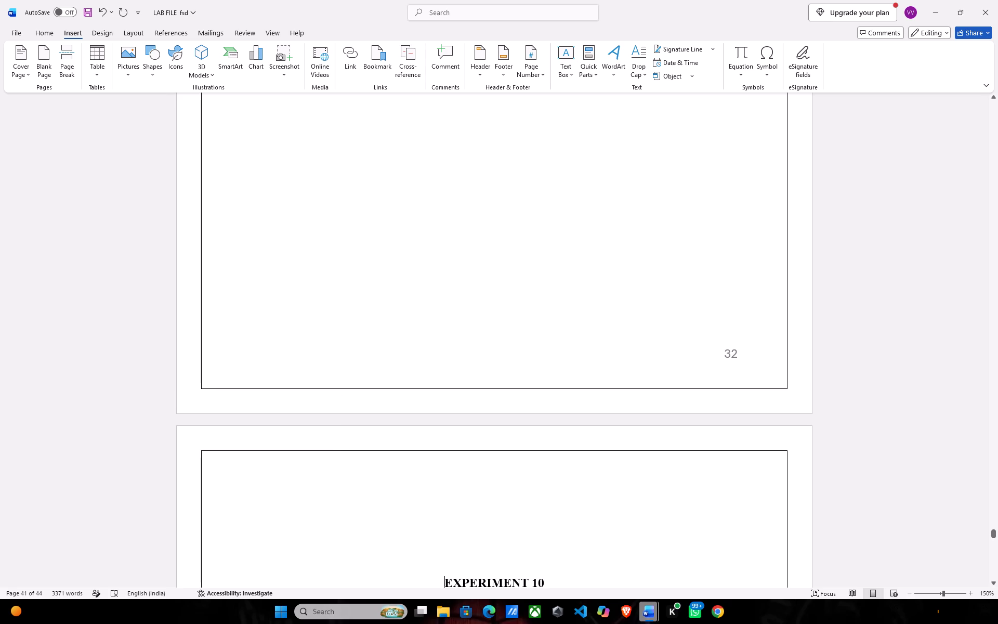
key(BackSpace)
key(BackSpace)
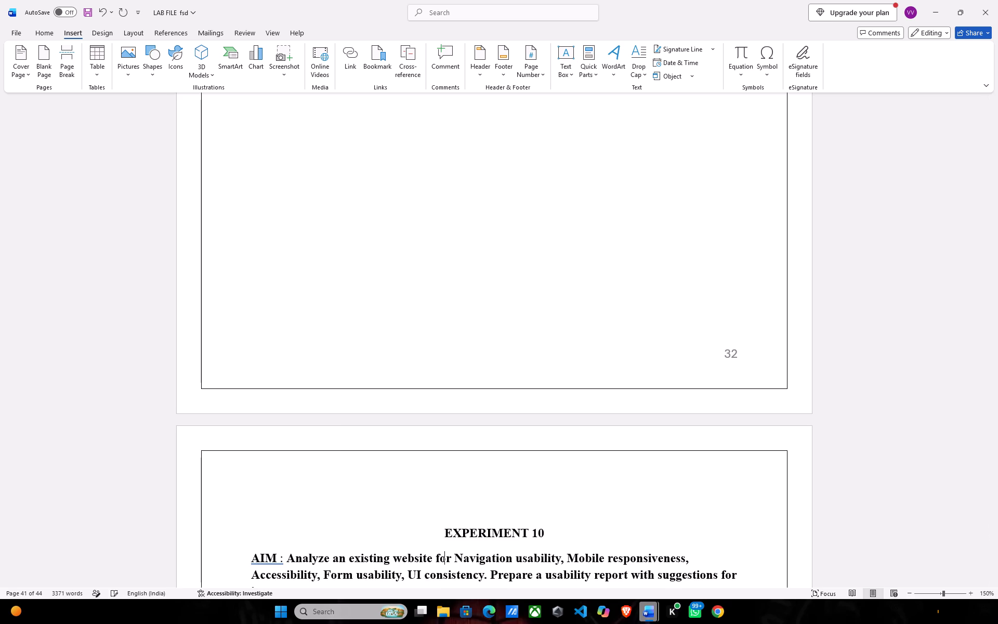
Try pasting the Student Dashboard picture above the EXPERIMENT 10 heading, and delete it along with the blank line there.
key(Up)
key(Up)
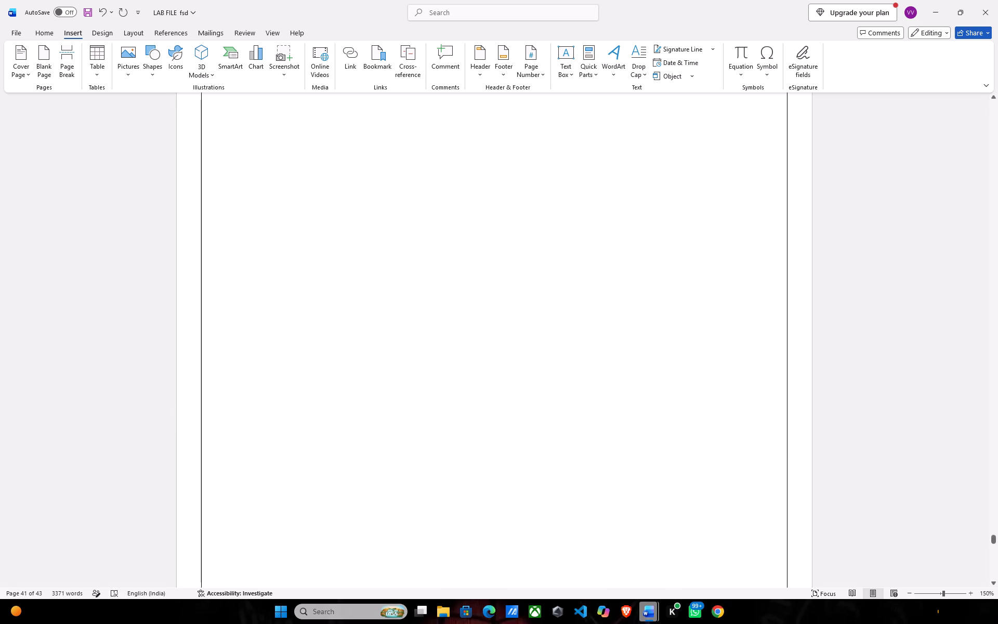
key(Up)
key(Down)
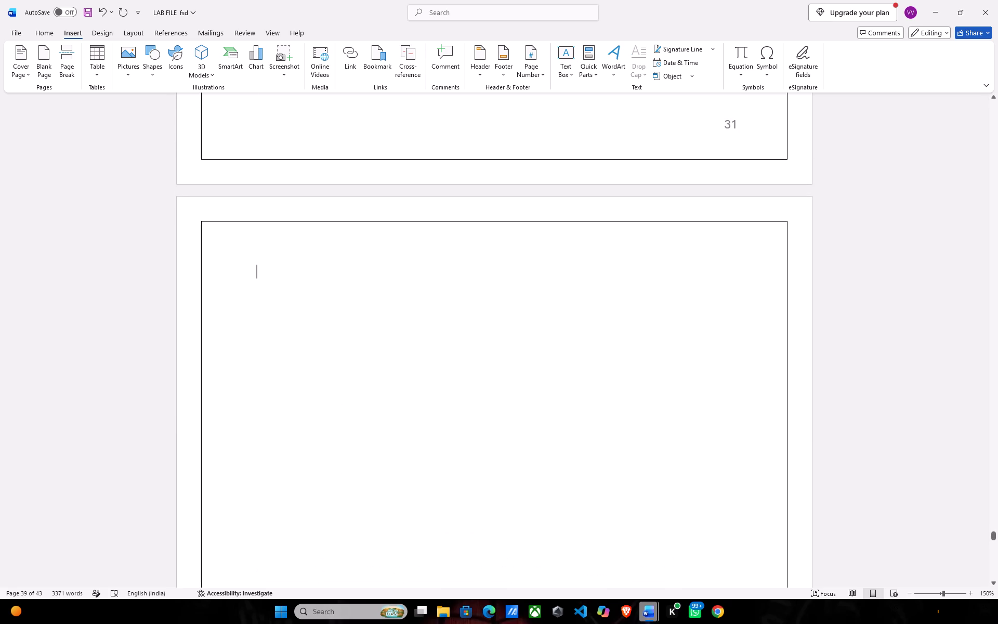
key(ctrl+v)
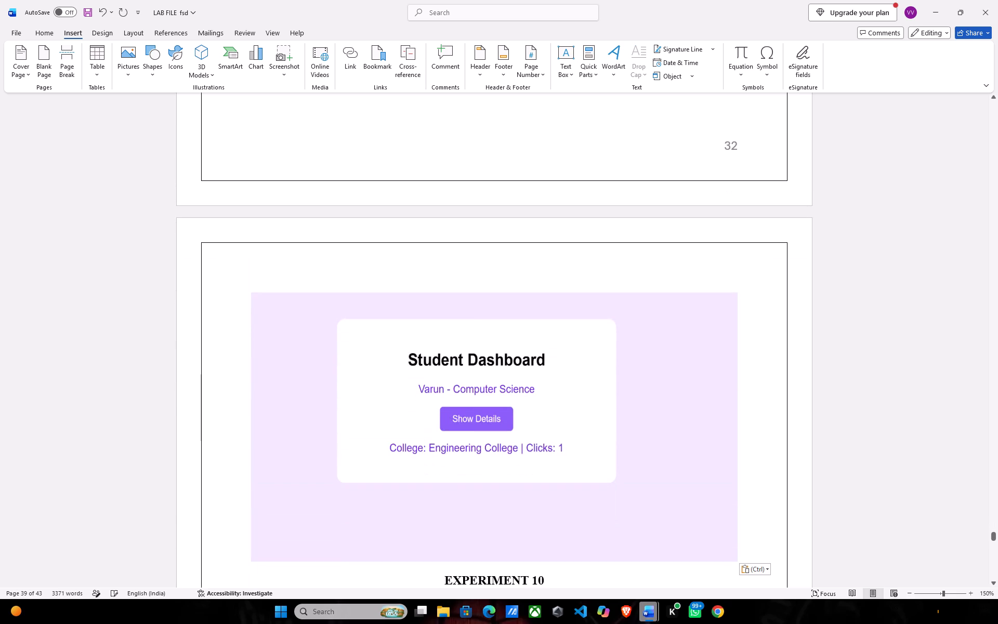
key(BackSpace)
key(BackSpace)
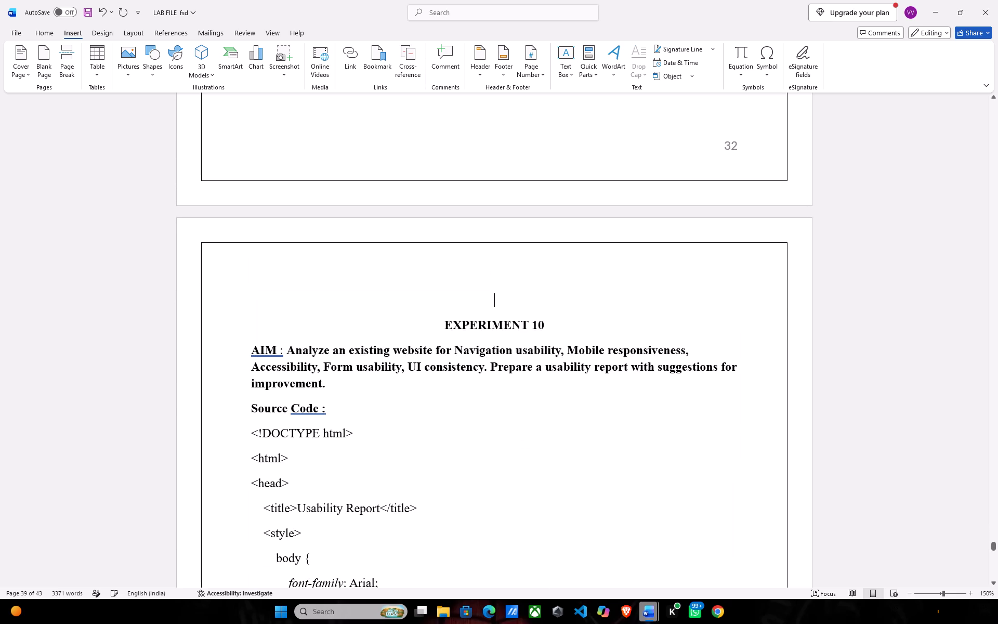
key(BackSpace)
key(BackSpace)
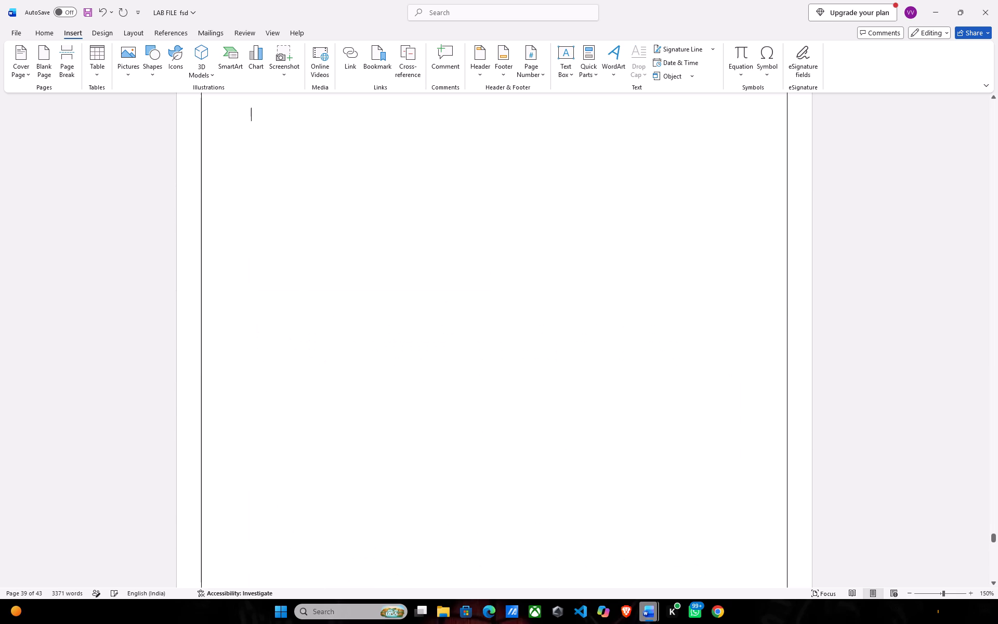
Insert three spaces in front of the EXPERIMENT 10 heading.
click(323, 231)
scroll(323, 231, up, 1)
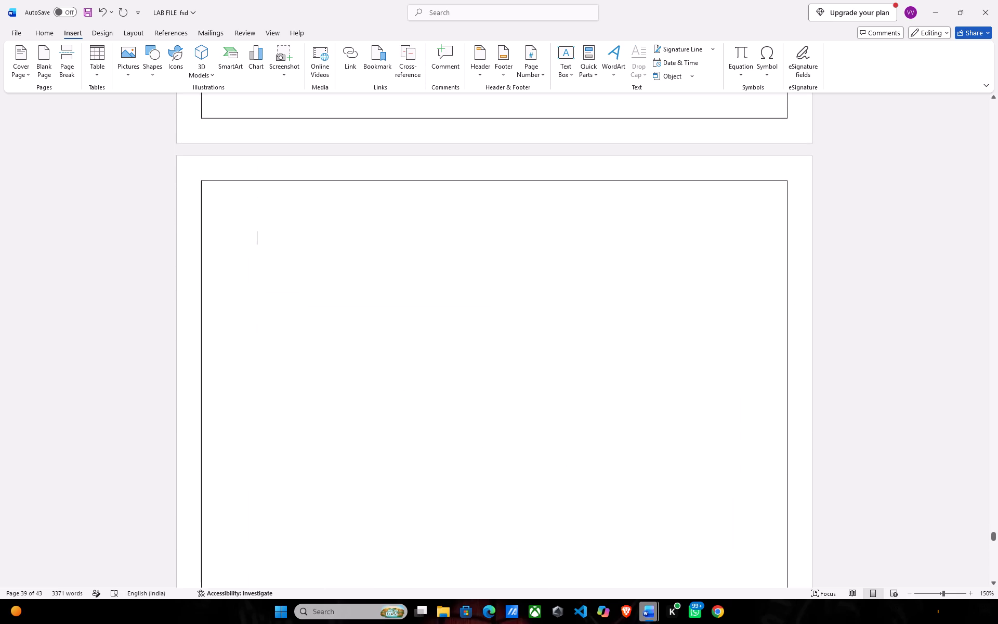
scroll(323, 231, up, 1)
key(space)
key(space)
key(space)
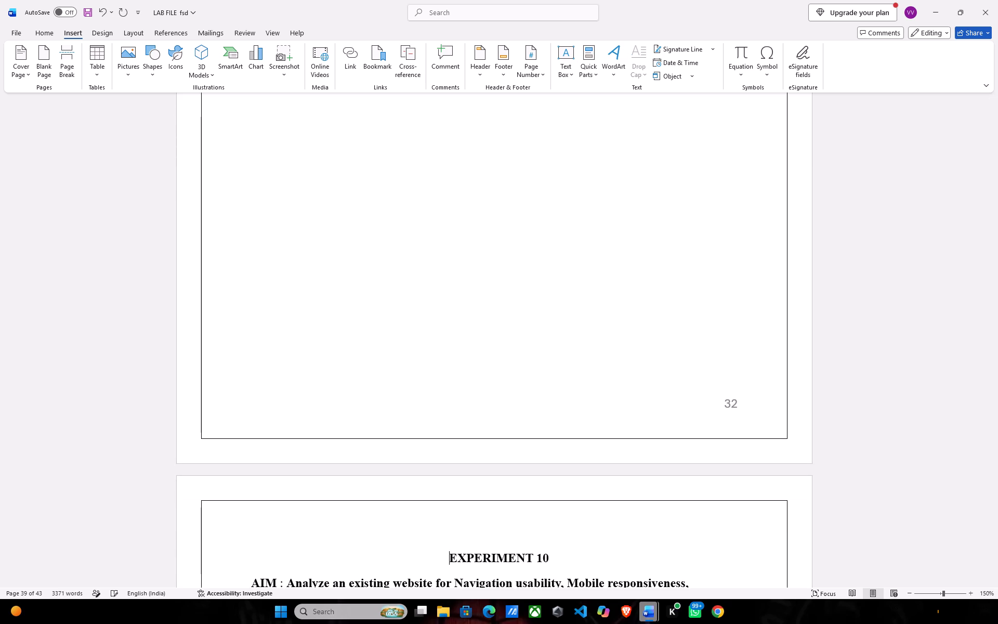
click(321, 73)
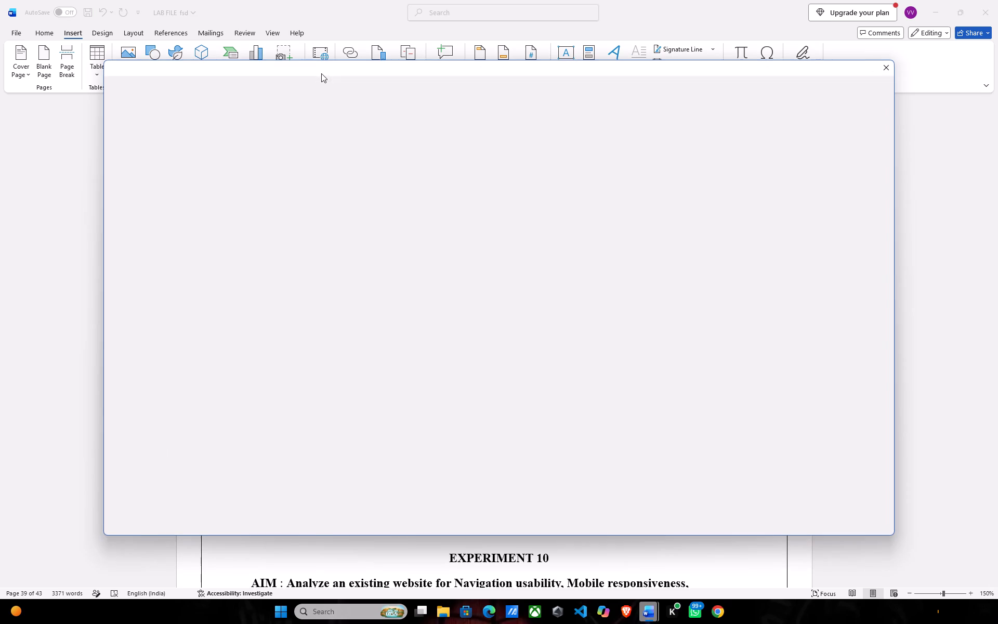
click(879, 62)
Examine Experiment 9's OUTPUT heading and the empty space and blank page following it.
scroll(511, 328, up, 1)
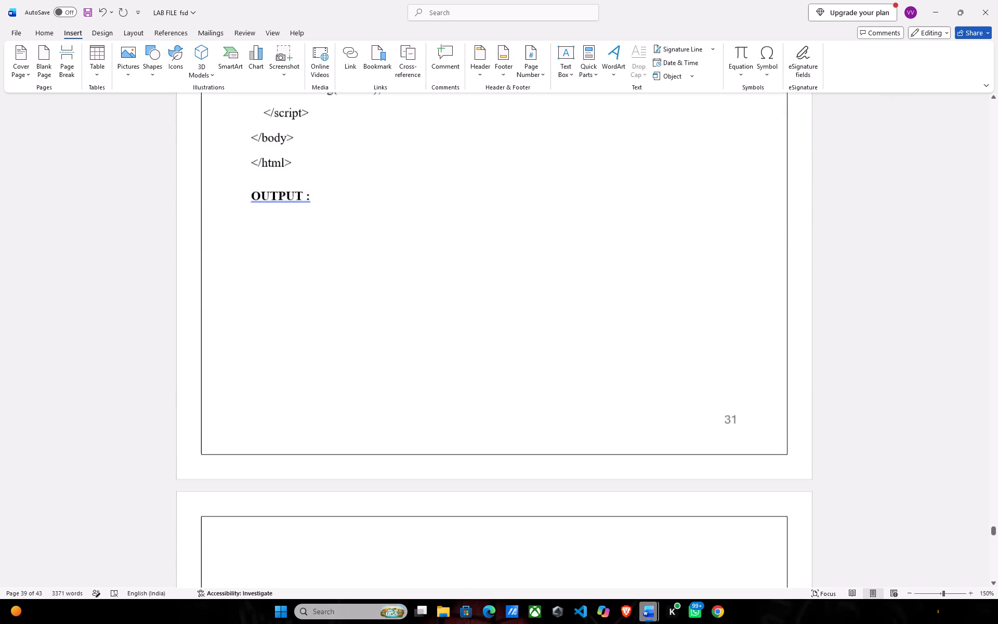
scroll(511, 328, up, 1)
click(312, 445)
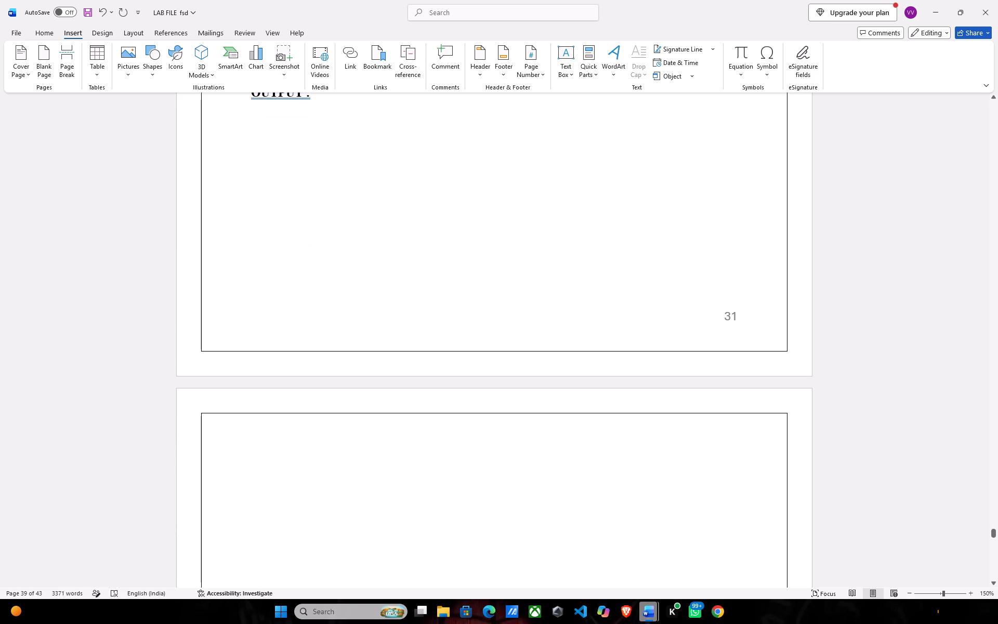
scroll(348, 97, up, 1)
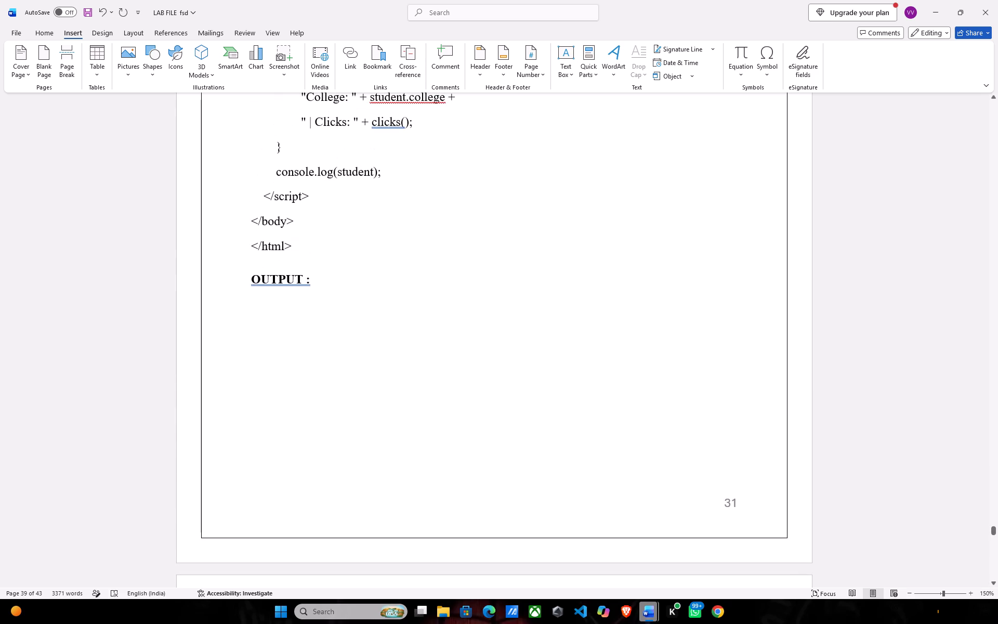
drag(319, 277, 256, 276)
click(362, 369)
scroll(362, 369, down, 1)
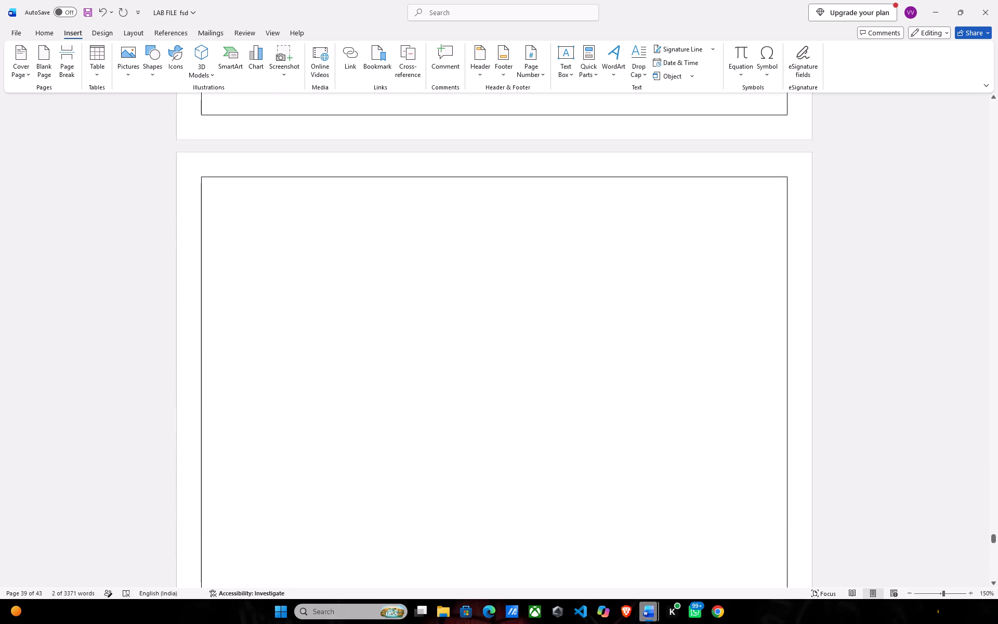
scroll(362, 369, down, 1)
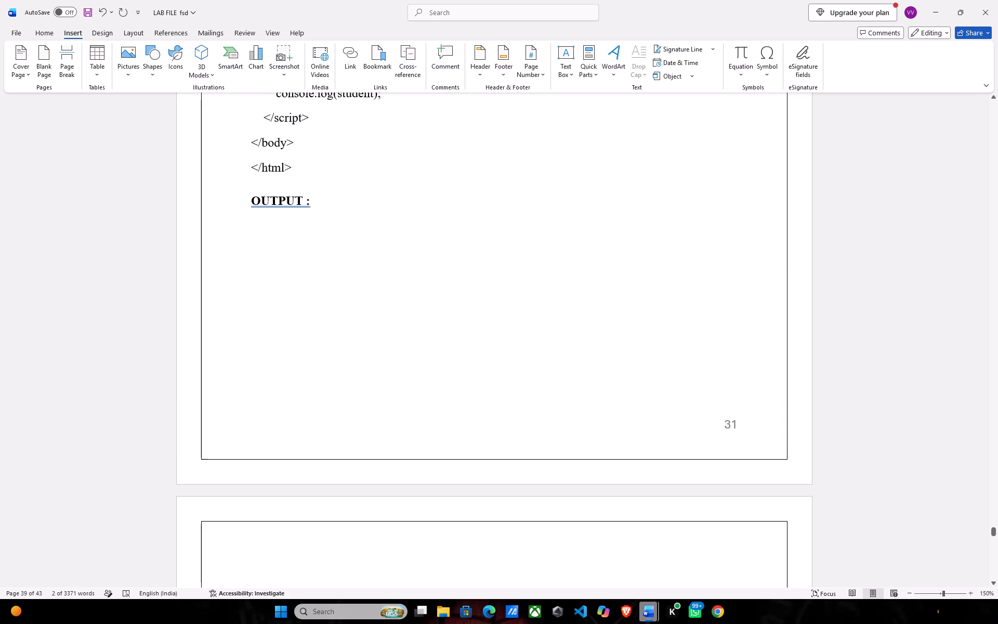
Add six blank lines after Experiment 9's OUTPUT heading and paste the Student Dashboard picture at the top of the following page.
key(Return)
key(Return)
key(Return)
key(Return)
key(Return)
key(Return)
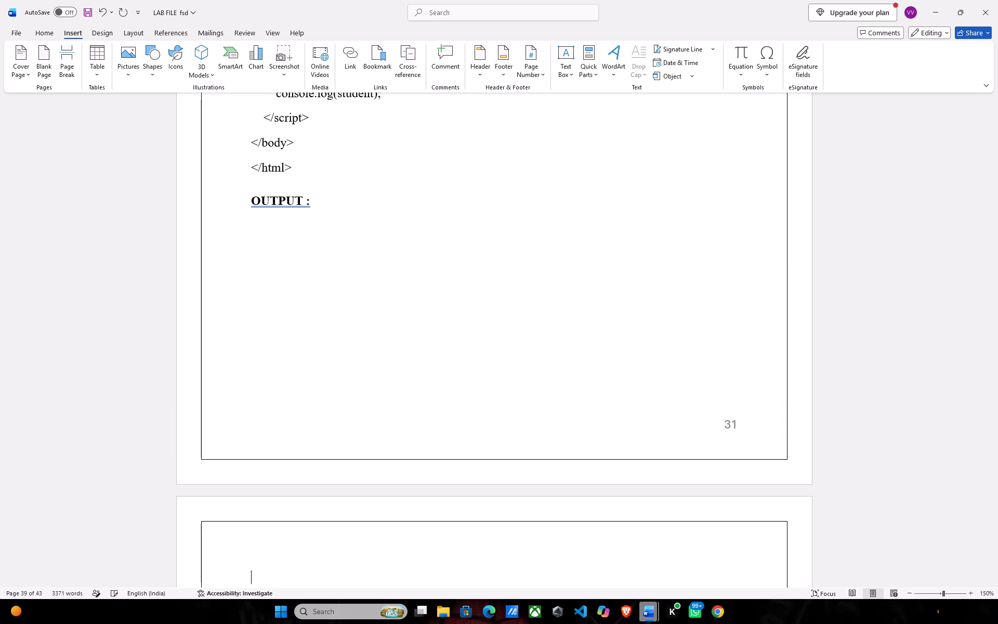
key(ctrl+v)
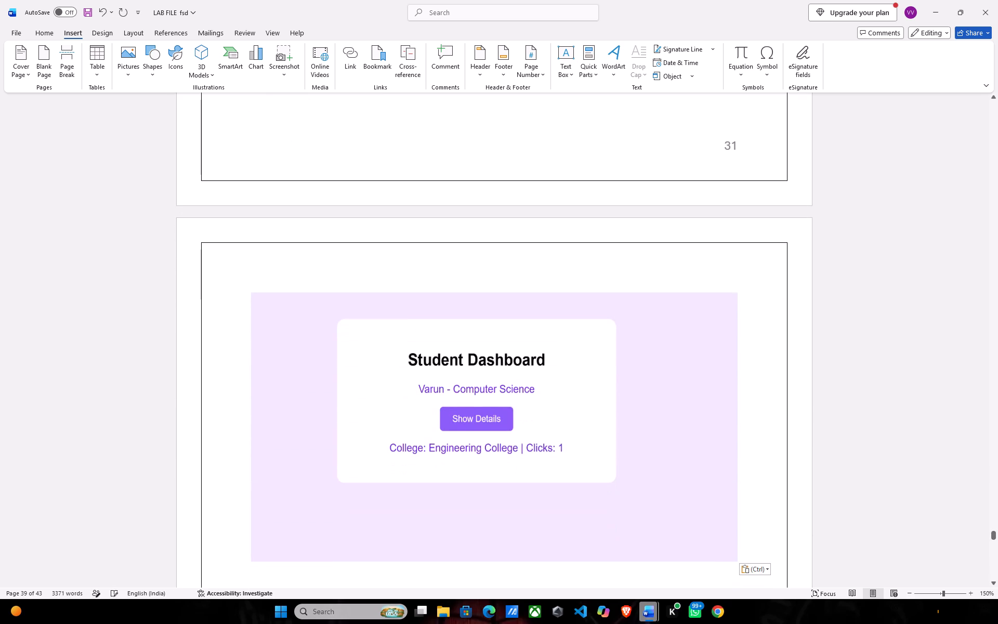
Move Experiment 9's OUTPUT heading from below the closing html tag to the top of the picture's page, using blank lines to reach it.
scroll(362, 369, right, 1)
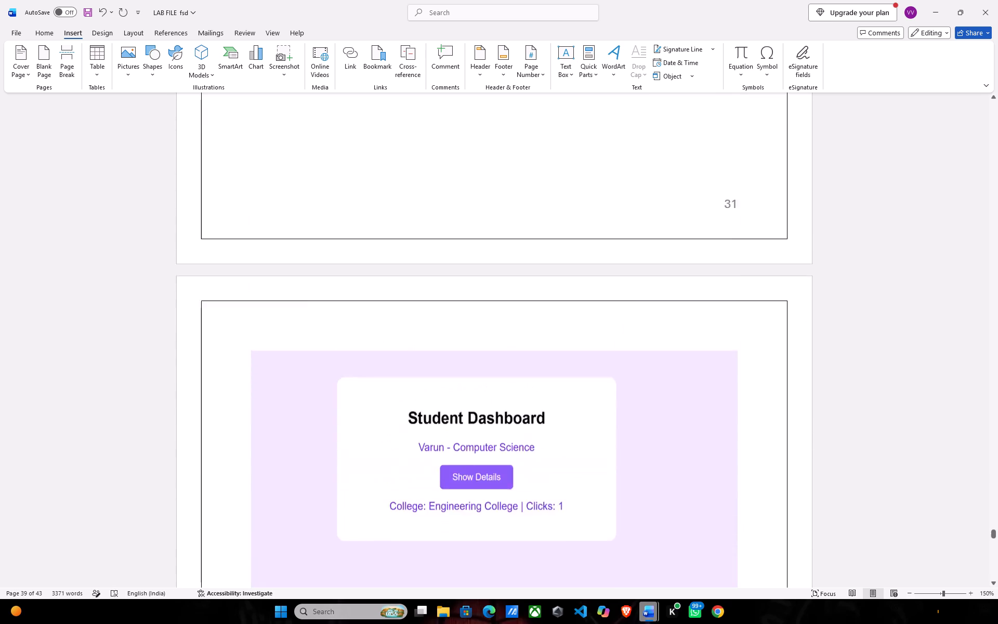
scroll(362, 369, right, 1)
scroll(362, 369, up, 1)
drag(321, 330, 262, 333)
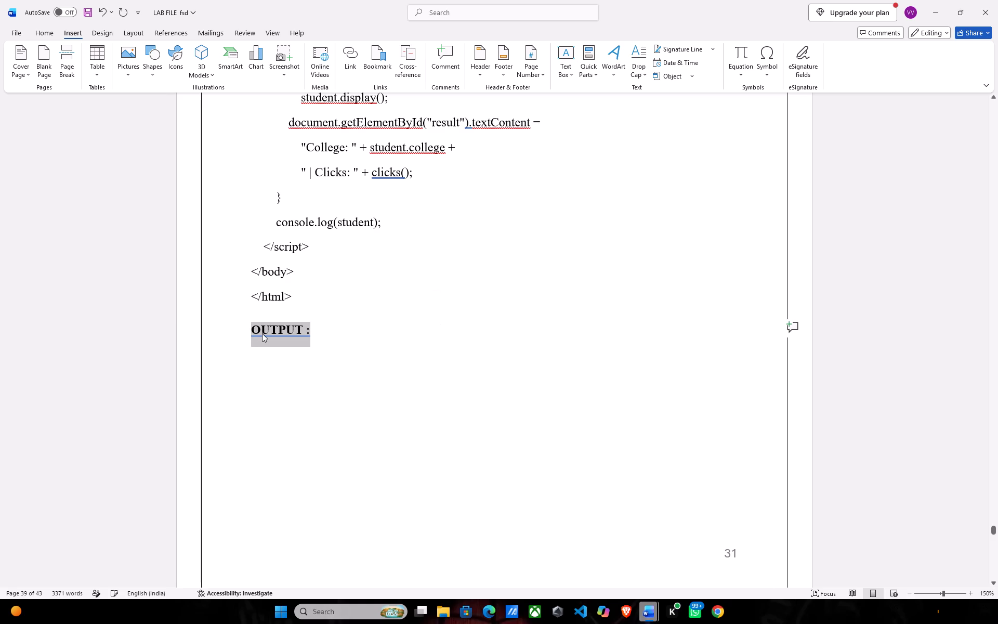
key(ctrl+x)
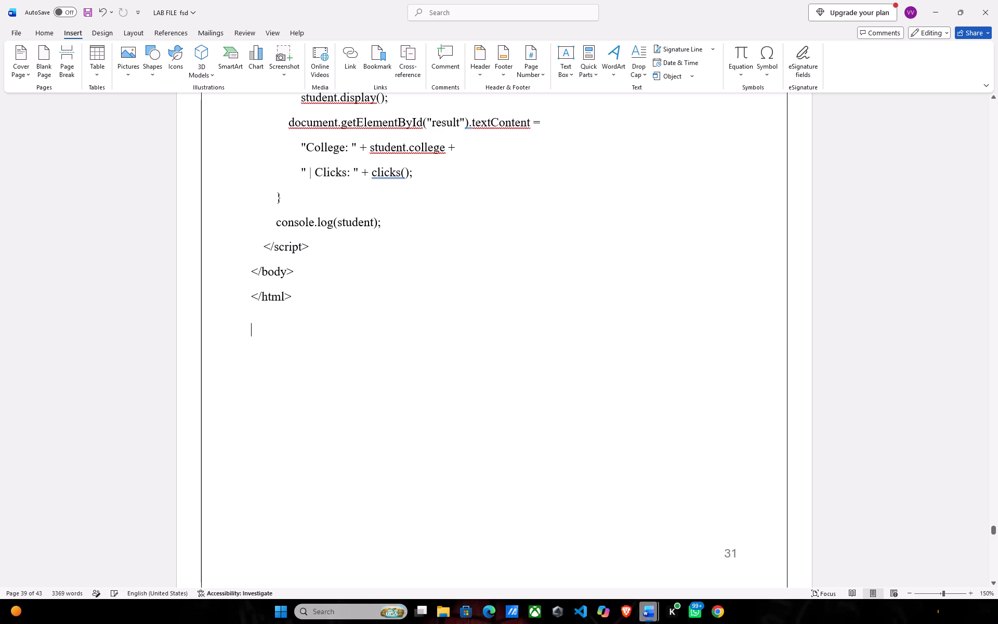
scroll(301, 348, down, 1)
key(Return)
key(Return)
key(Return)
key(Return)
key(Return)
key(Return)
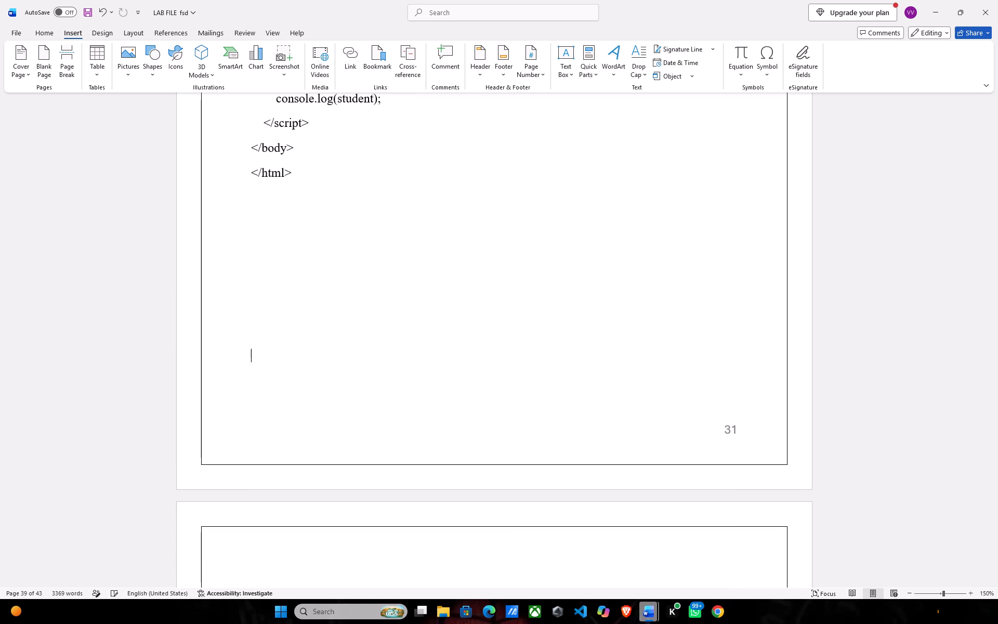
key(Return)
key(Return)
key(Return)
scroll(301, 348, down, 3)
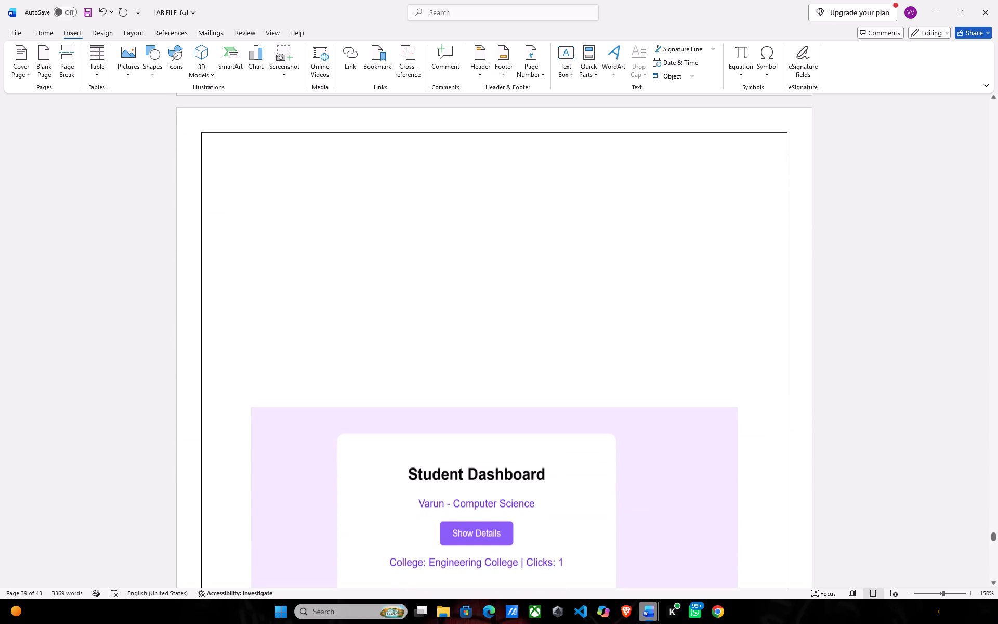
key(ctrl+v)
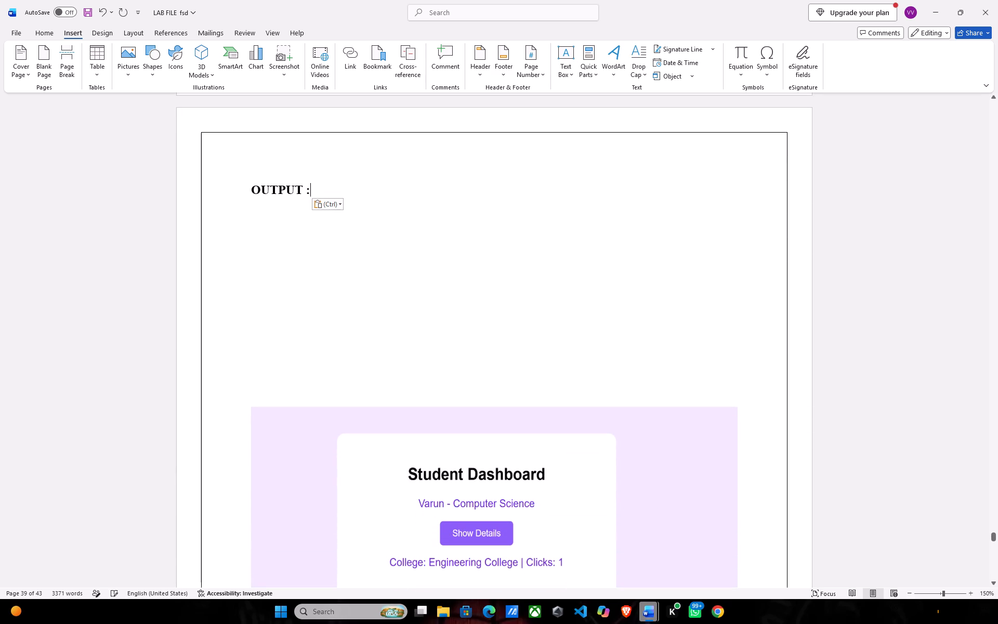
Delete six of the blank lines between Experiment 9's OUTPUT heading and the Student Dashboard picture.
click(271, 367)
key(BackSpace)
key(BackSpace)
key(BackSpace)
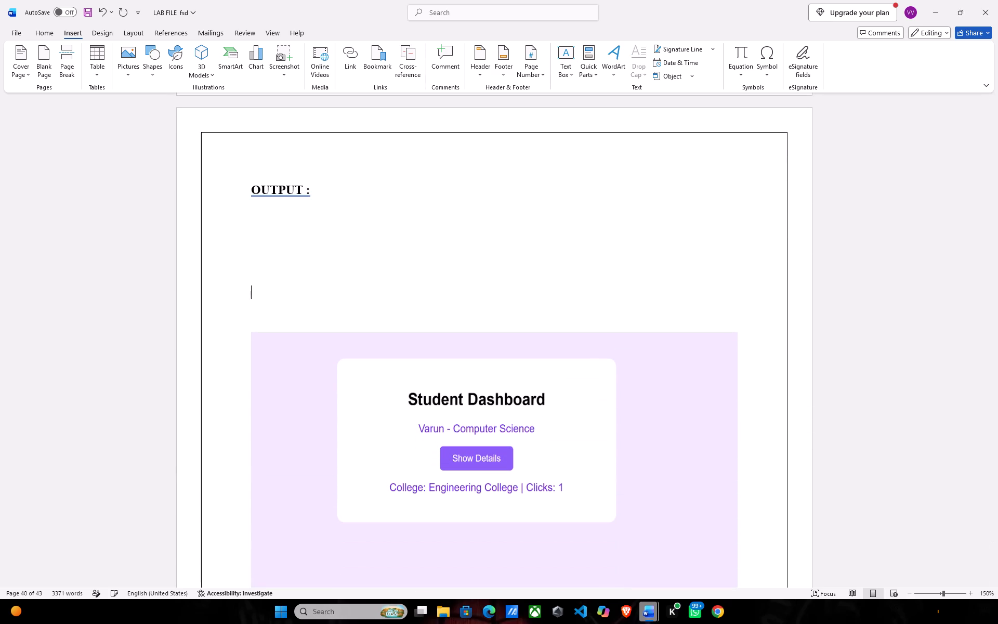
key(BackSpace)
key(BackSpace)
key(BackSpace)
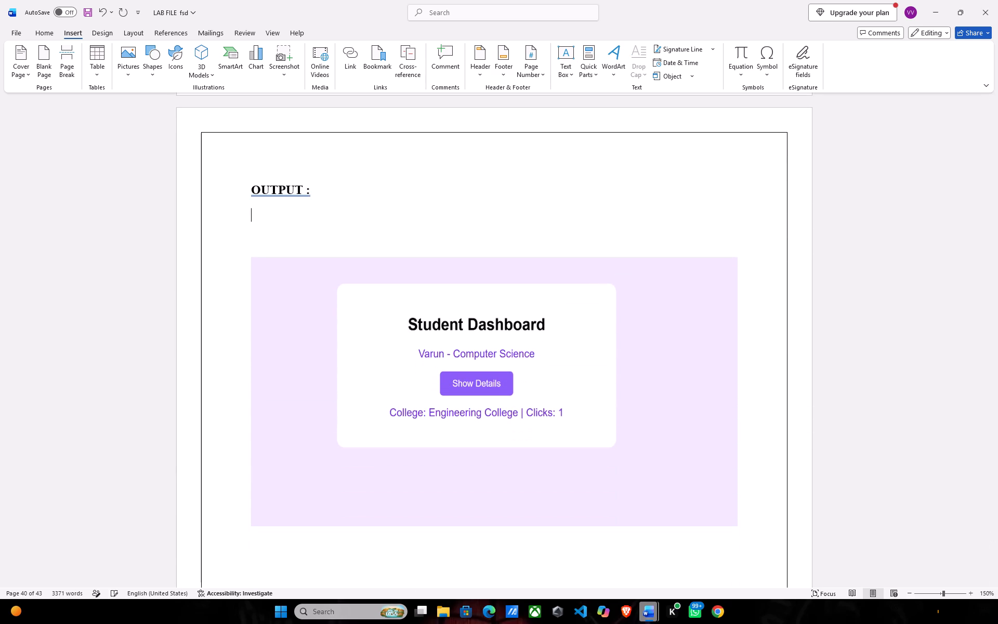
Stretch the Student Dashboard picture taller and slightly wider, extending it a little beyond the right text margin.
click(508, 515)
drag(496, 524, 496, 552)
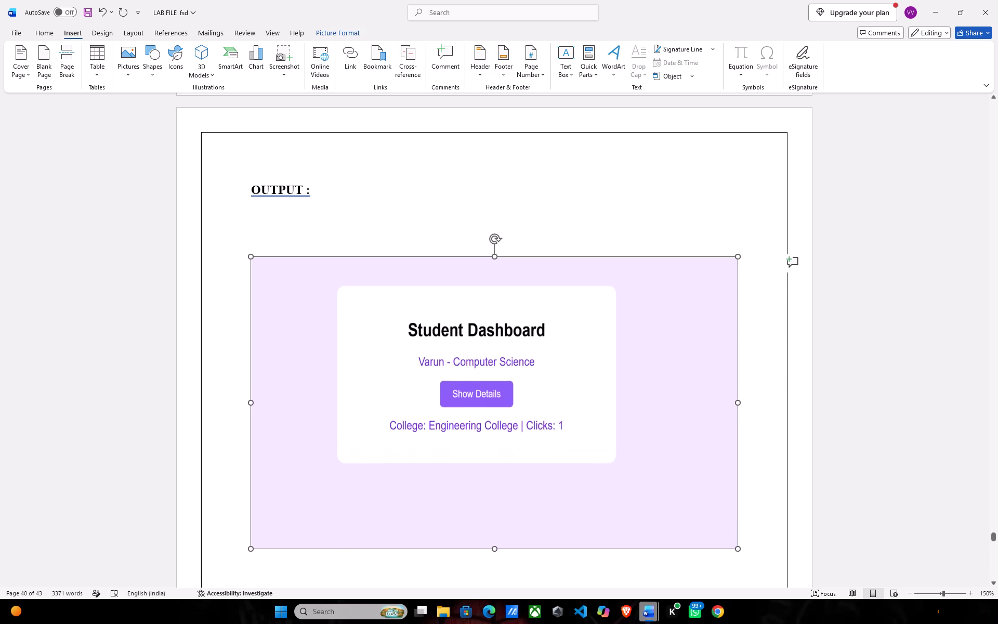
drag(496, 552, 500, 570)
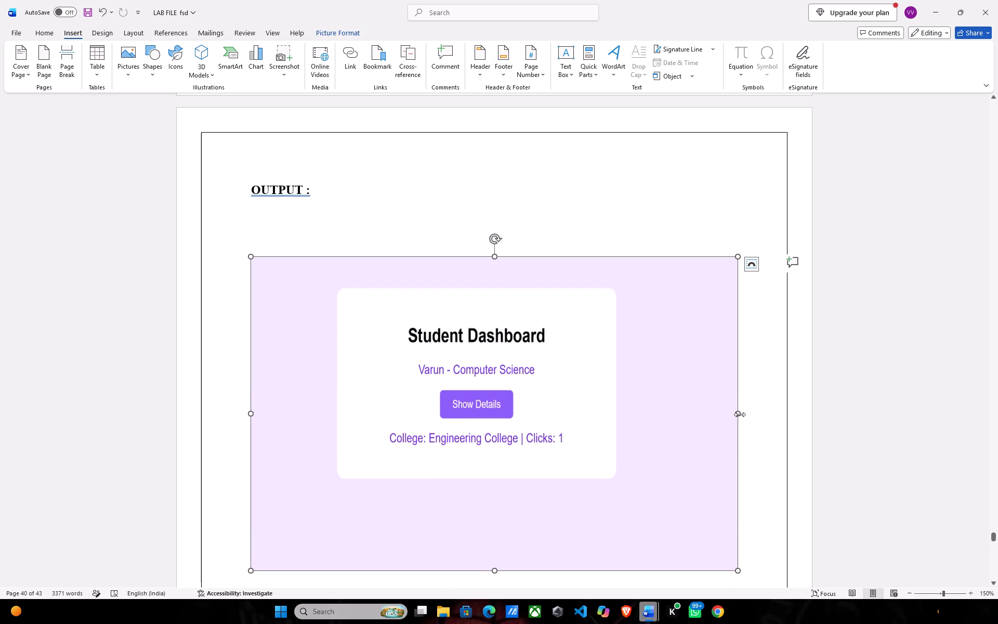
drag(738, 415, 755, 415)
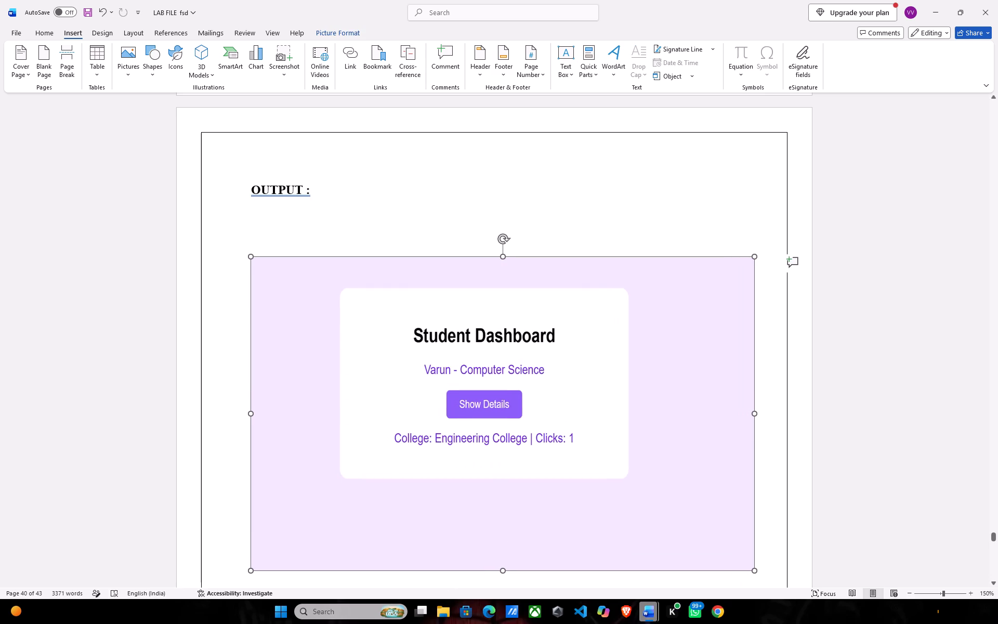
drag(755, 415, 758, 415)
click(624, 197)
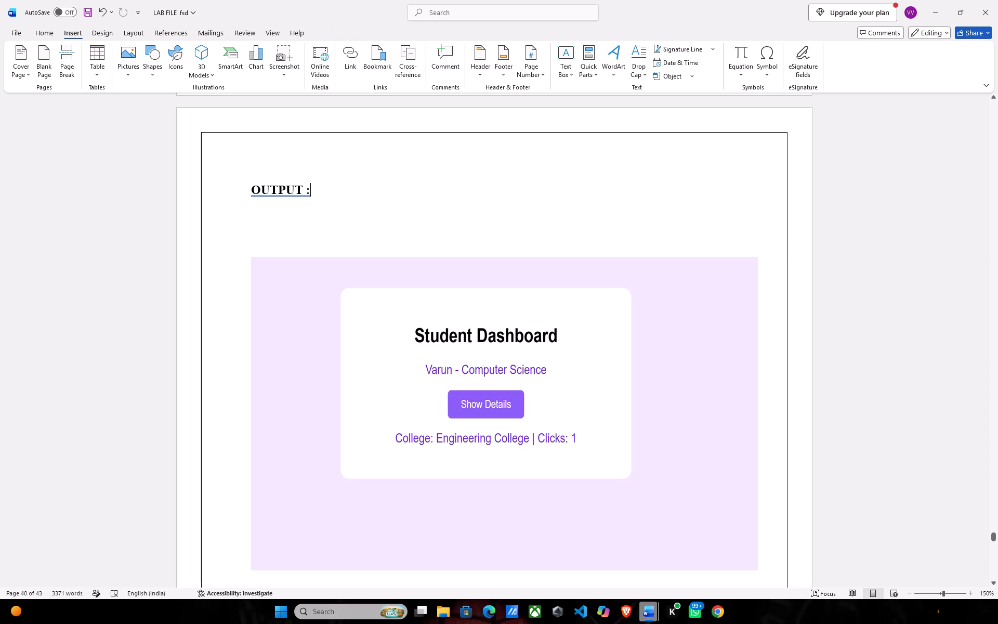
Delete the three blank lines above the EXPERIMENT 9 heading at the start of its page.
scroll(624, 197, up, 5)
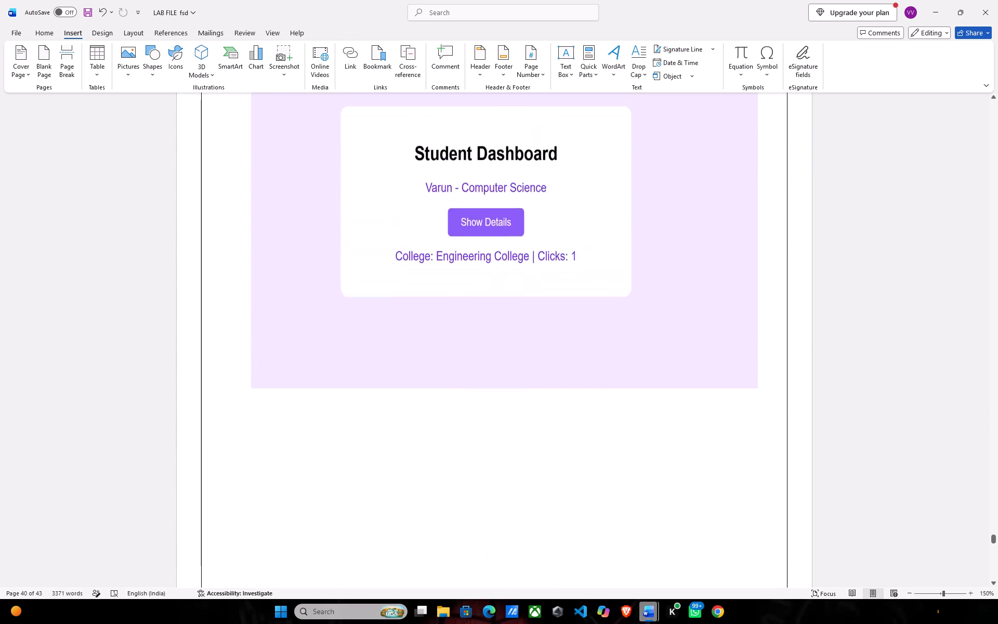
scroll(624, 197, up, 4)
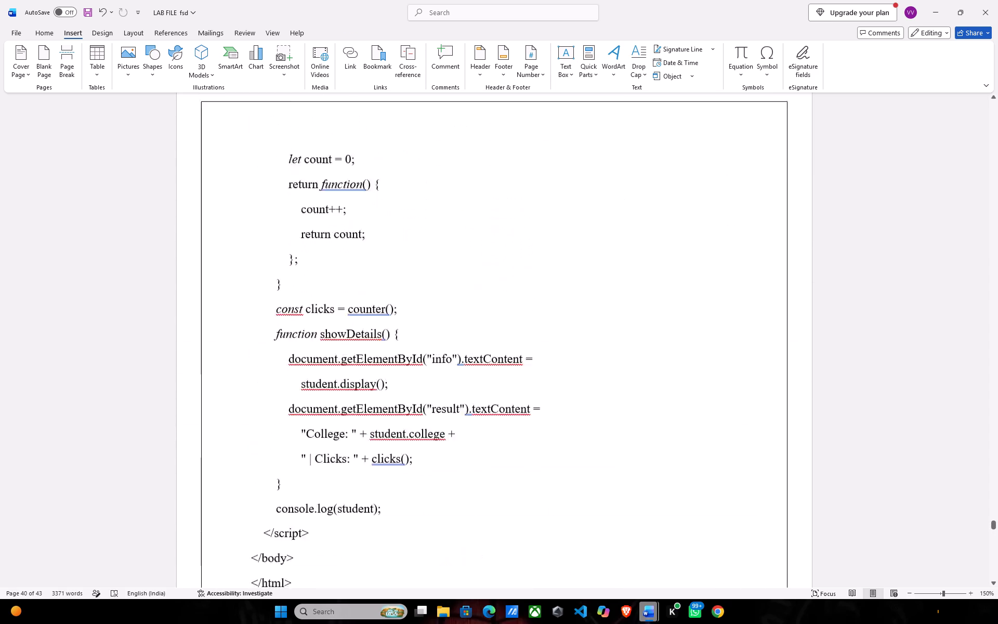
scroll(624, 197, up, 2)
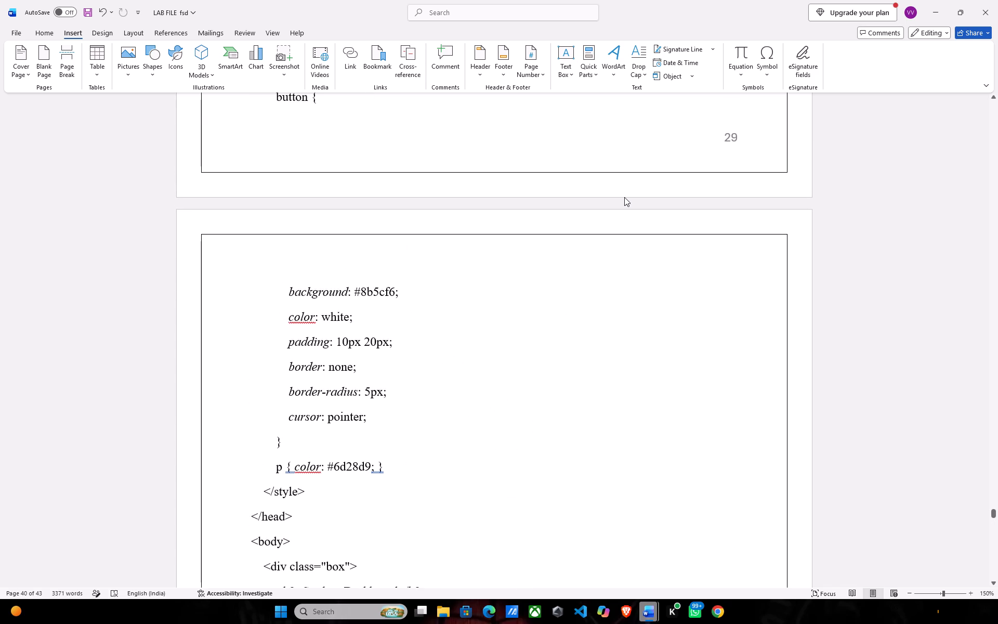
scroll(624, 197, up, 1)
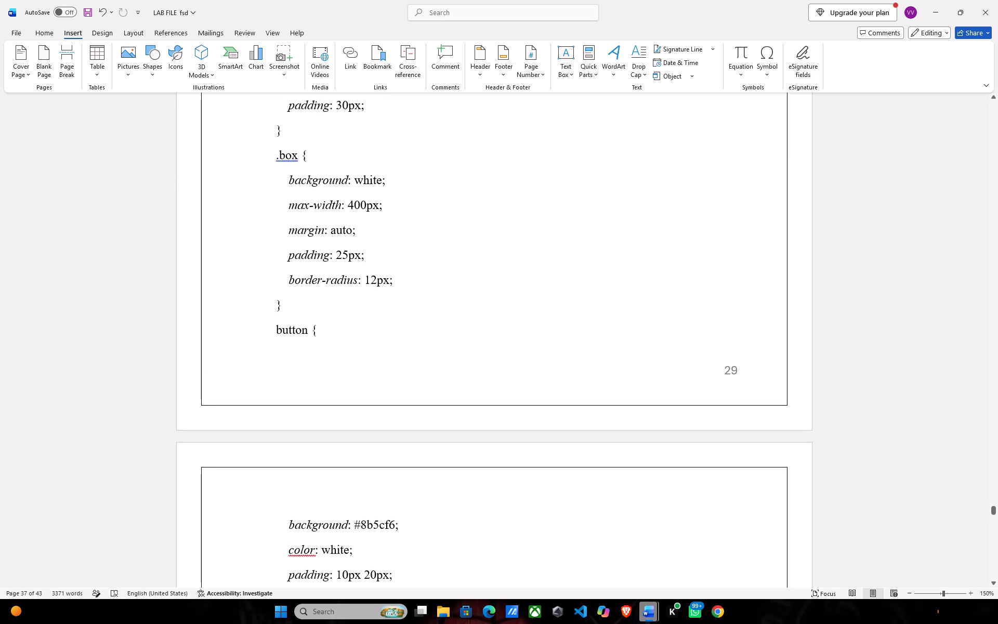
scroll(624, 197, up, 3)
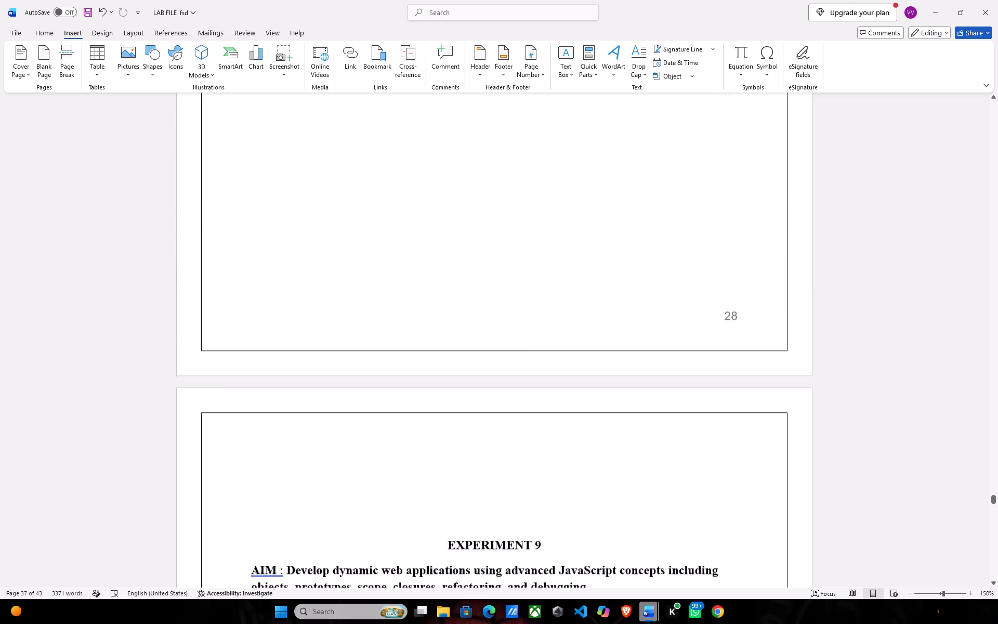
click(465, 446)
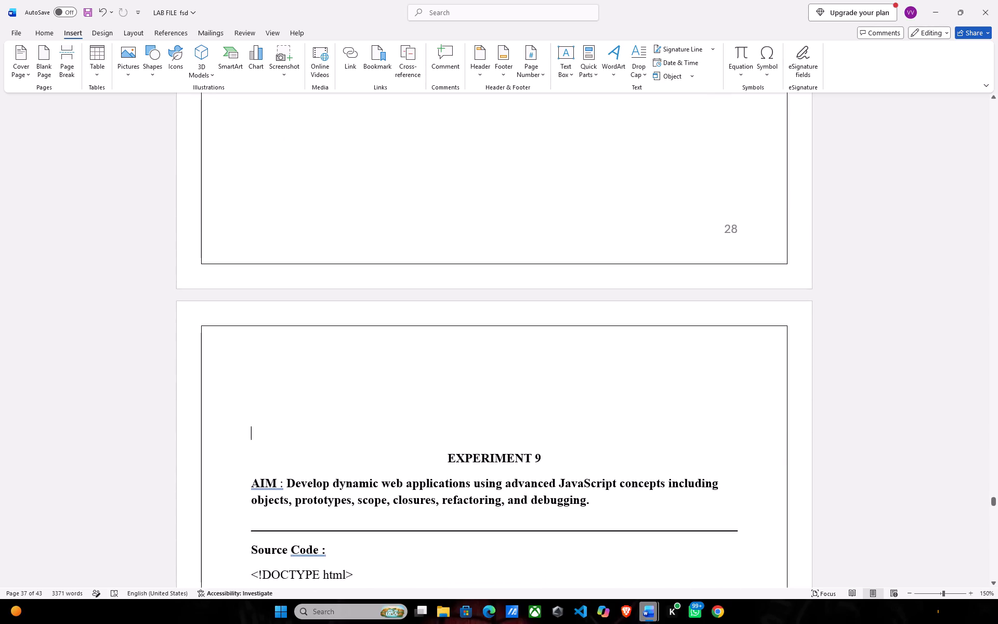
key(BackSpace)
key(BackSpace)
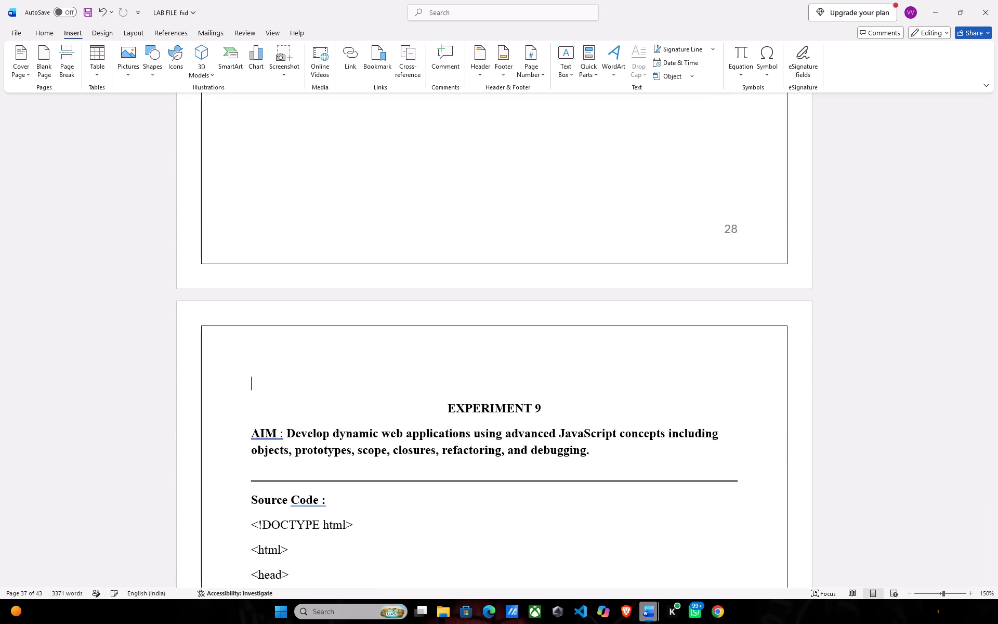
key(BackSpace)
Move the empty Registration Form picture to the top of the next page, adding seven blank lines after the filled-in form picture.
scroll(498, 373, up, 1)
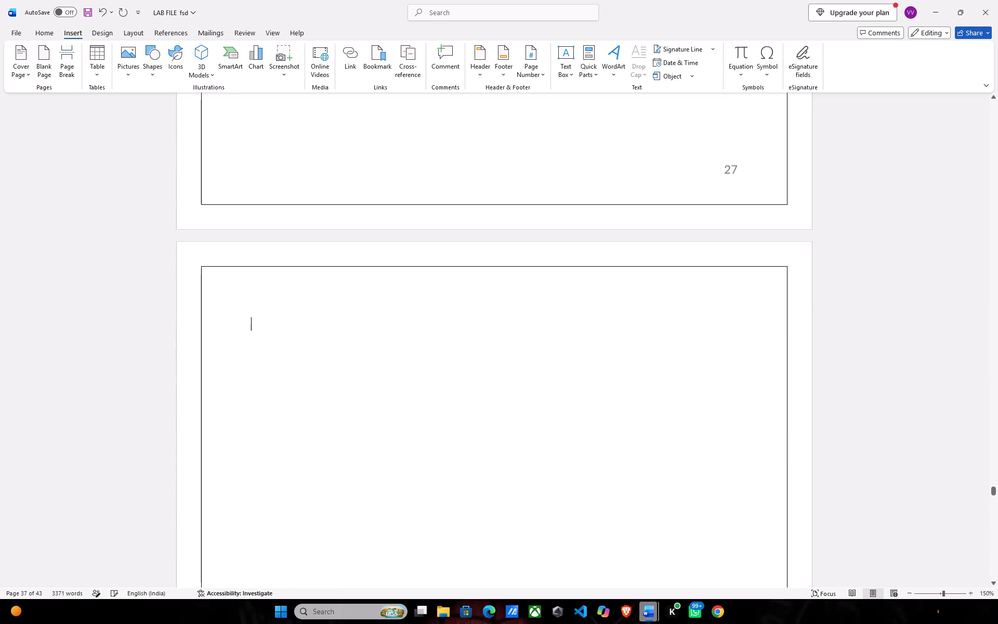
scroll(498, 373, up, 2)
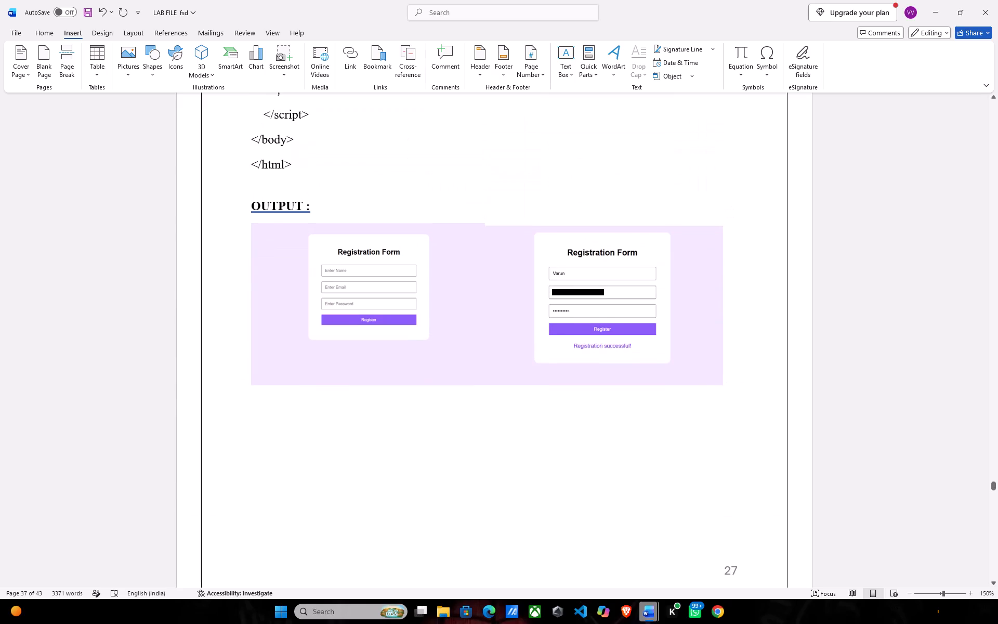
click(481, 359)
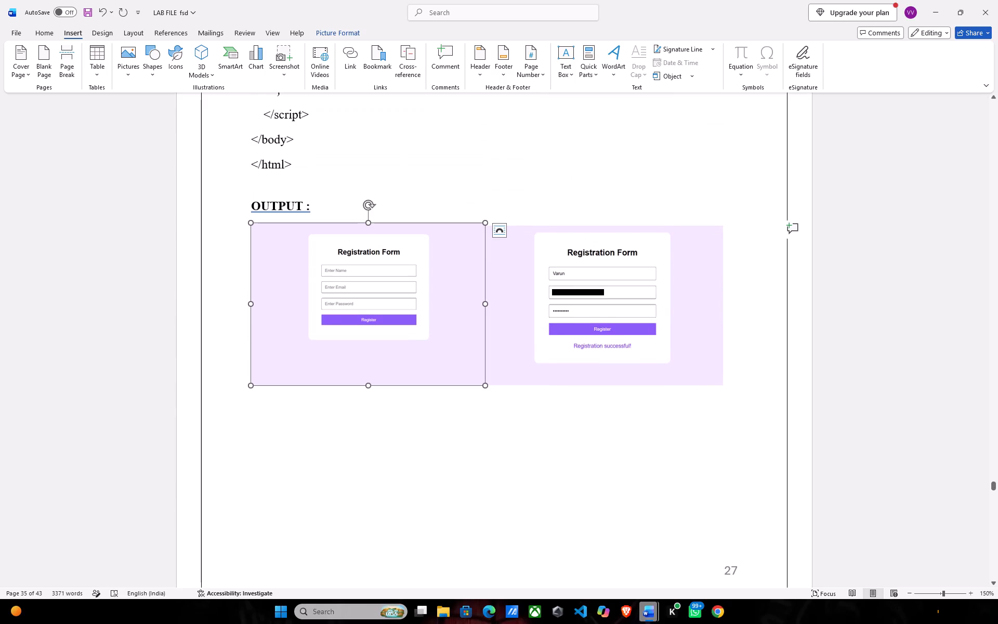
key(ctrl+x)
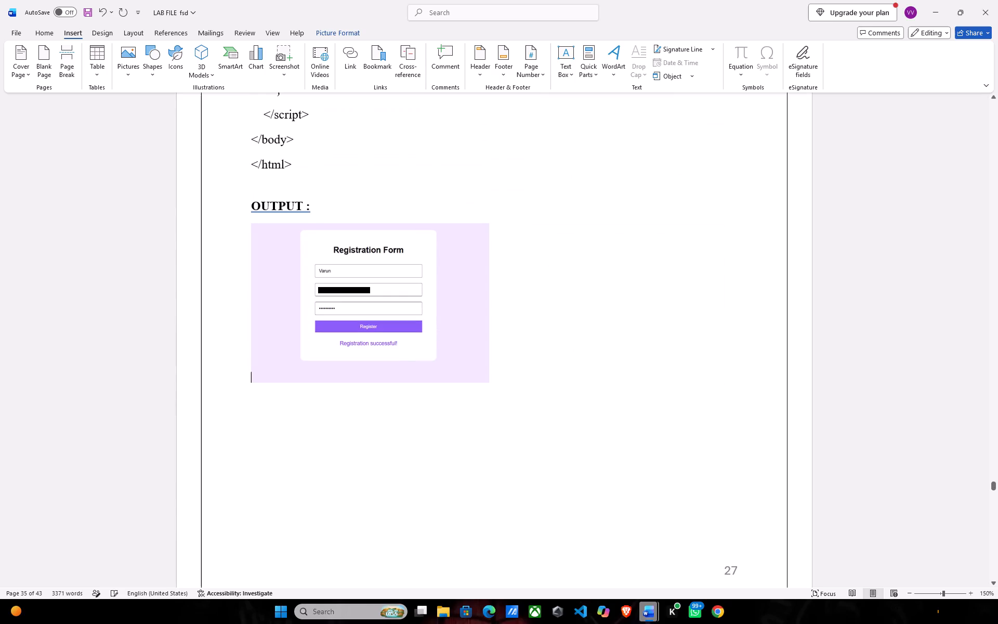
click(500, 376)
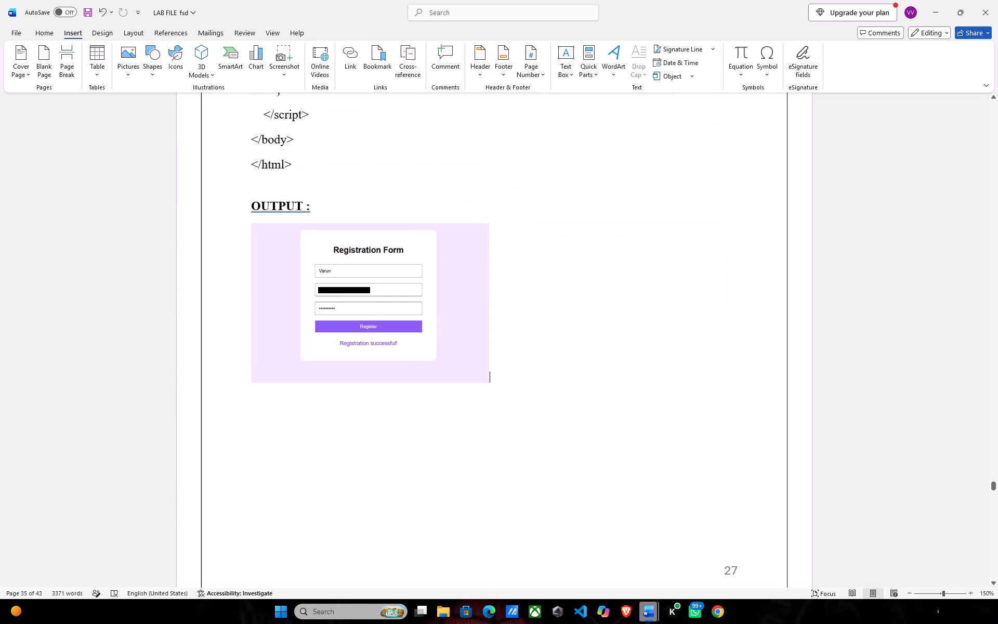
key(Return)
key(Return)
key(Return)
key(Return)
key(Return)
key(Return)
key(Return)
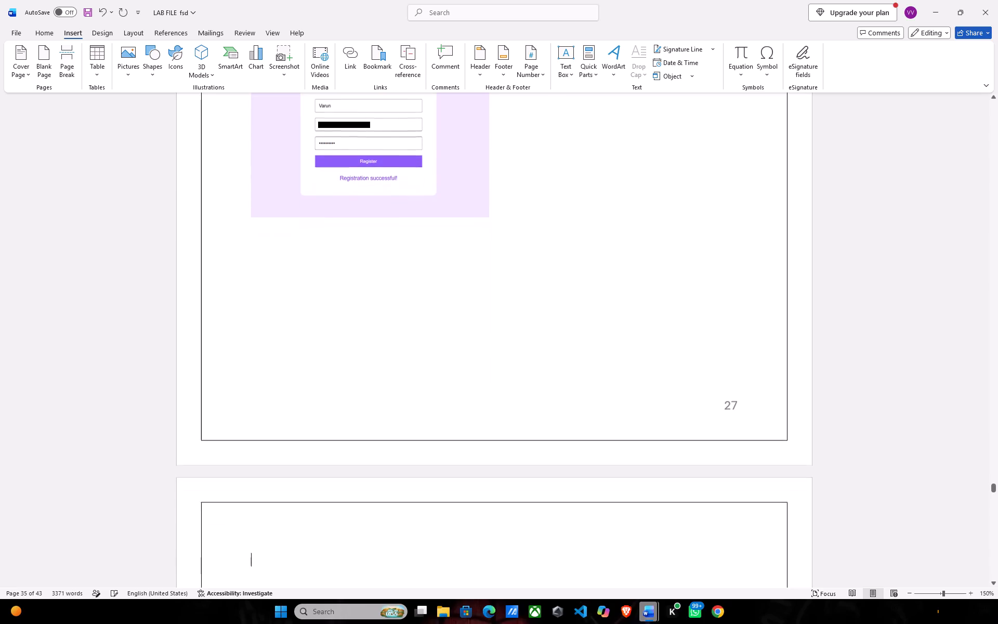
key(ctrl+v)
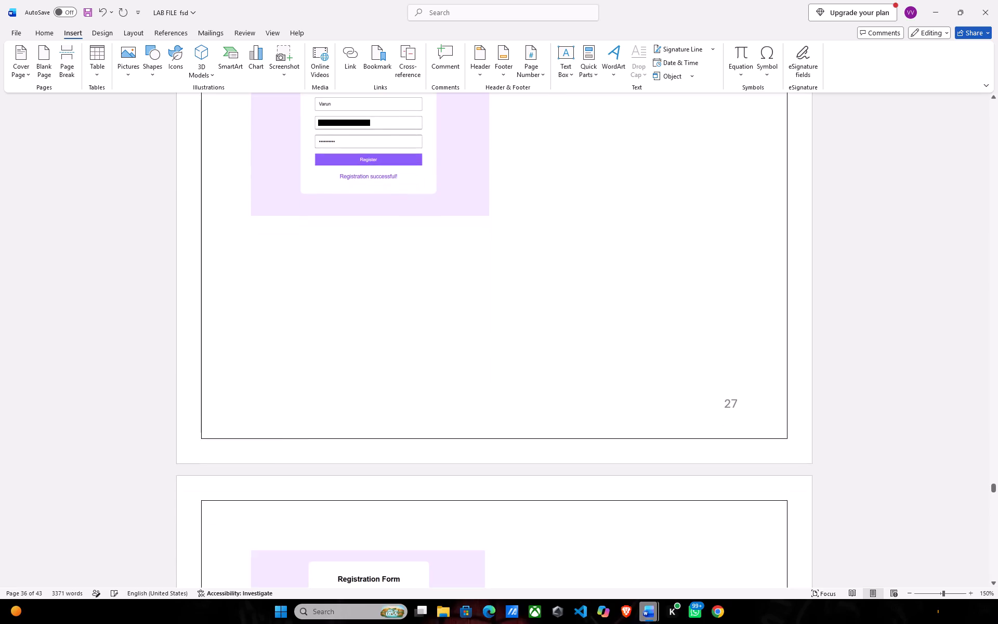
Cut the filled-in Registration Form picture from below the OUTPUT heading.
scroll(488, 320, up, 1)
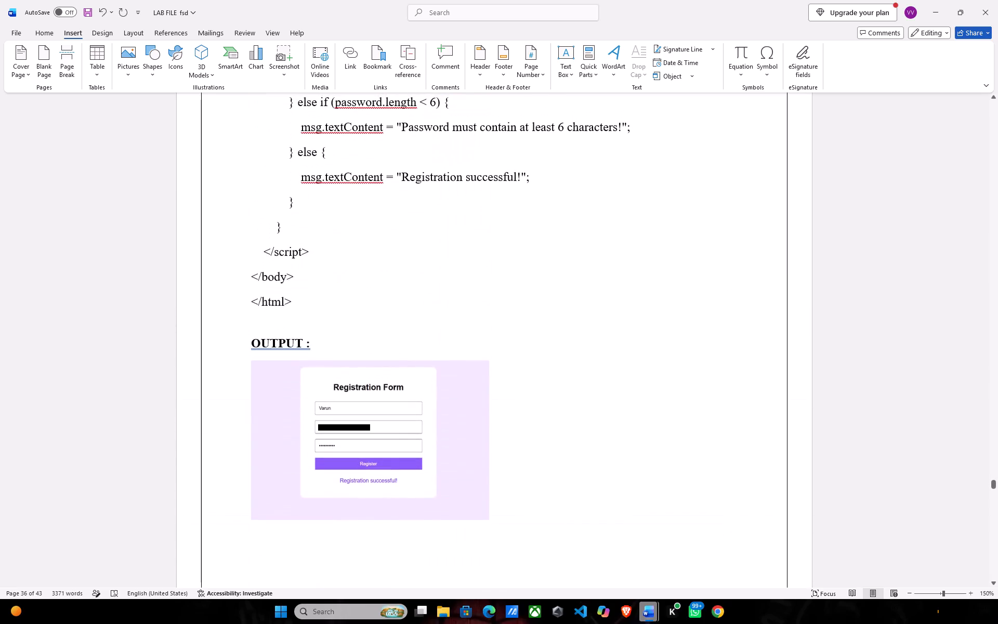
click(436, 408)
right_click(436, 408)
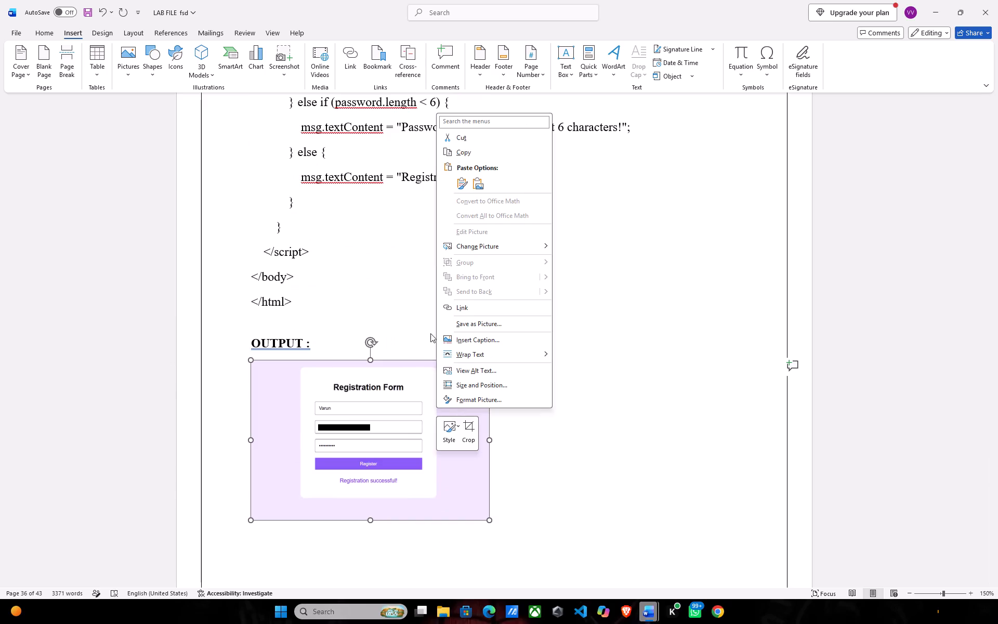
click(472, 131)
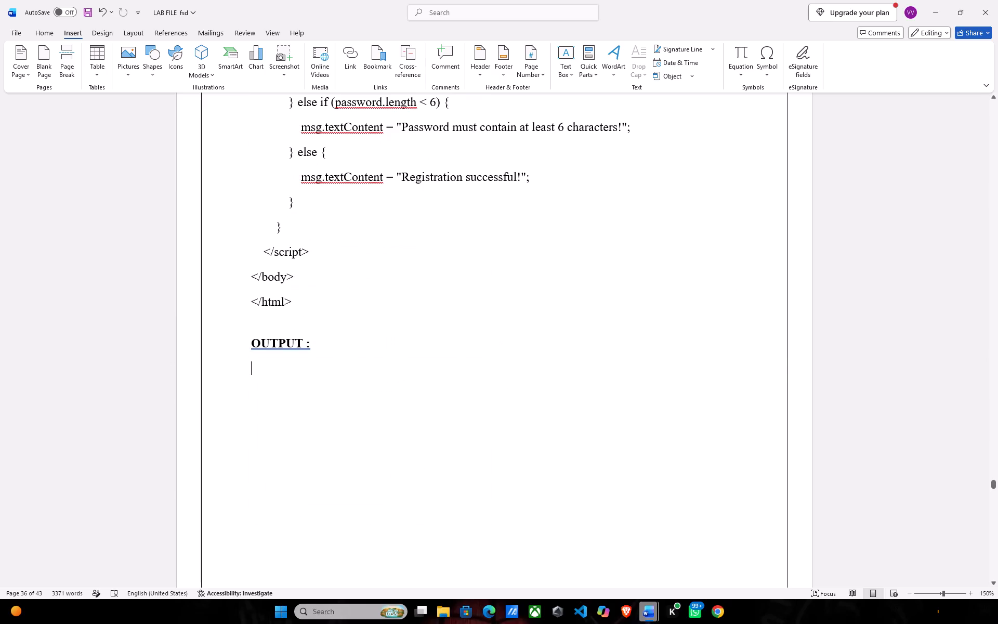
Add nine blank lines below the OUTPUT heading to keep the empty Registration Form picture on the next page.
key(Return)
key(Return)
key(Return)
key(Return)
key(Return)
key(Return)
key(Return)
key(Return)
key(Return)
key(Return)
key(Return)
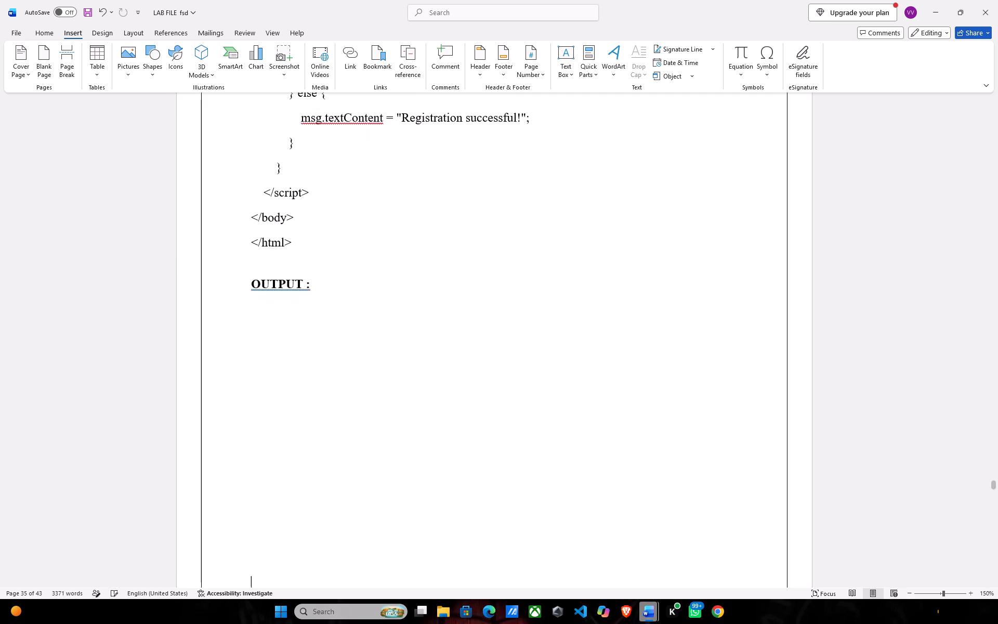
key(Return)
key(Return)
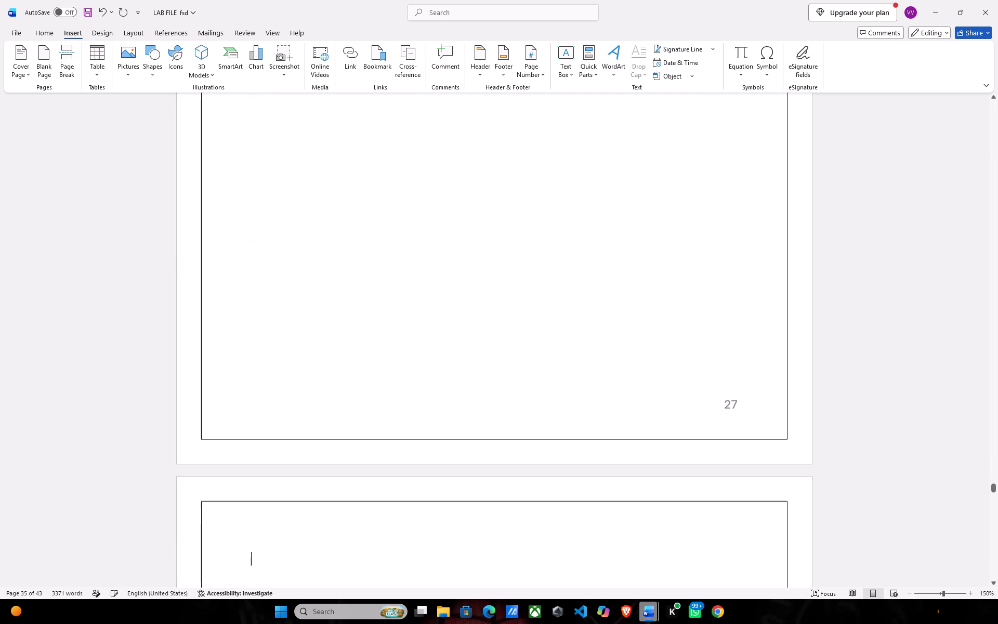
scroll(256, 433, down, 1)
key(BackSpace)
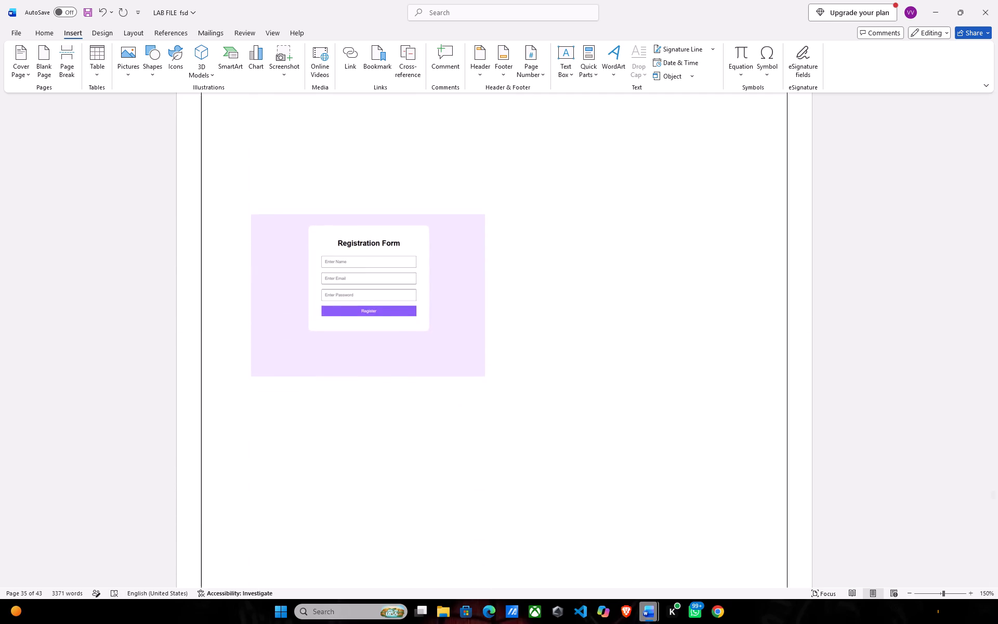
key(BackSpace)
key(BackSpace)
key(BackSpace)
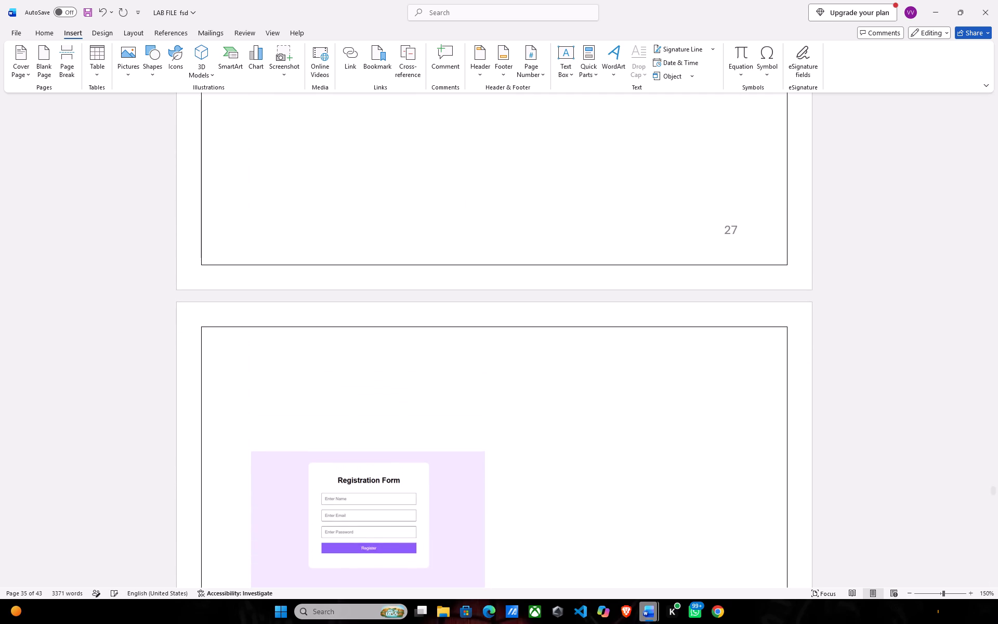
Paste the cut filled-in form picture directly after the empty Registration Form picture, side by side with it.
click(510, 519)
scroll(510, 519, down, 1)
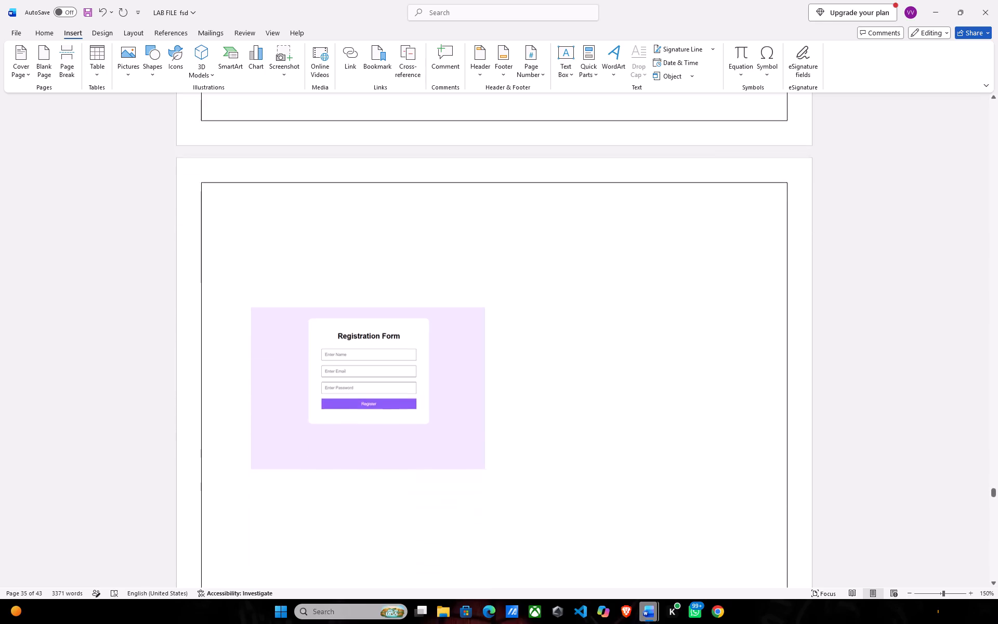
scroll(510, 519, down, 1)
click(493, 437)
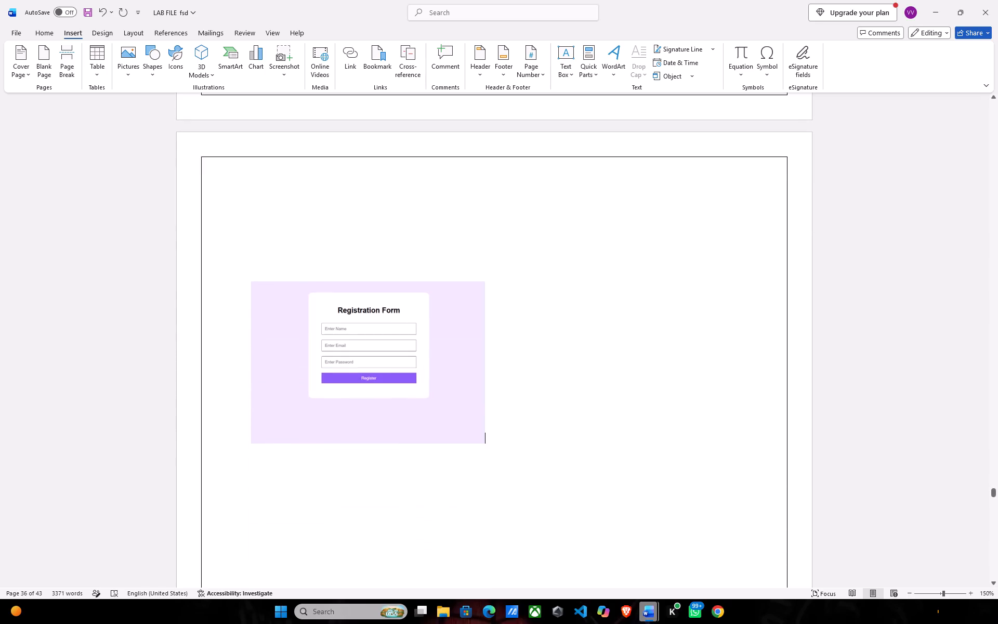
key(ctrl+v)
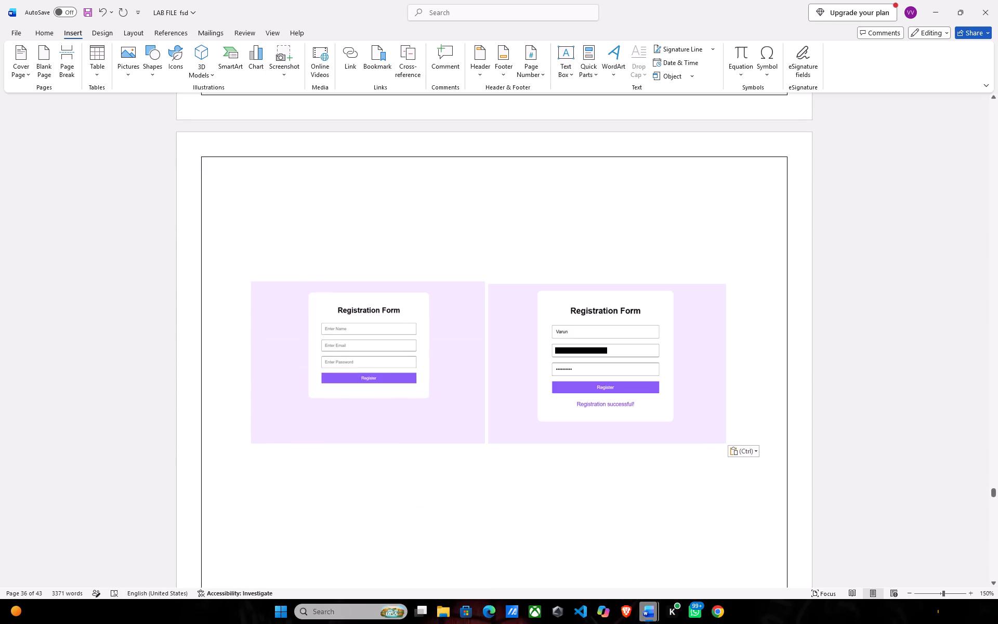
click(570, 501)
Move the OUTPUT heading from the page ending in </html> to the line above the two Registration Form pictures.
scroll(479, 228, up, 1)
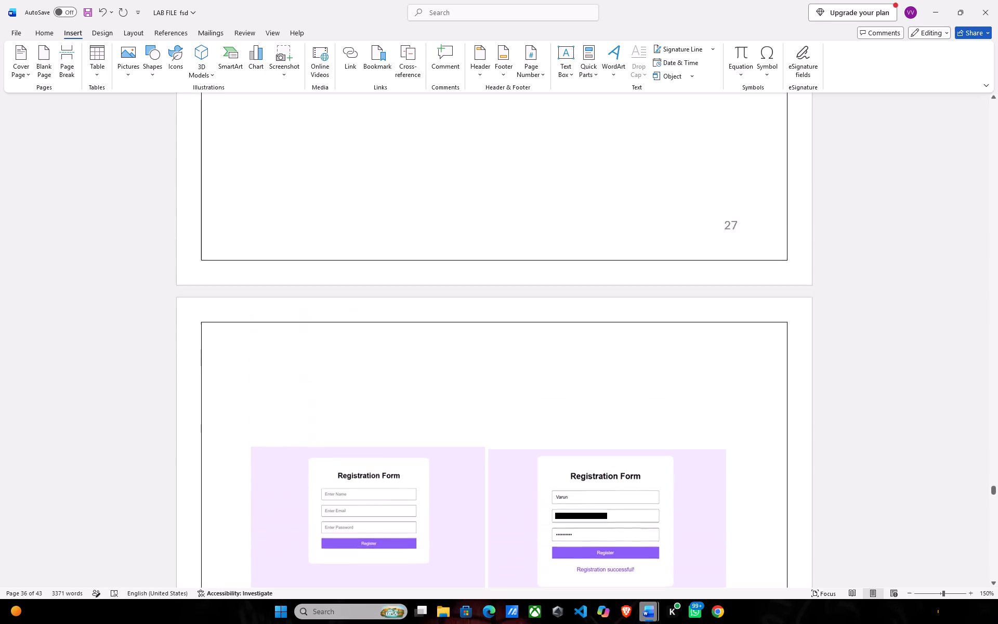
scroll(479, 228, up, 1)
drag(319, 258, 261, 265)
key(ctrl+c)
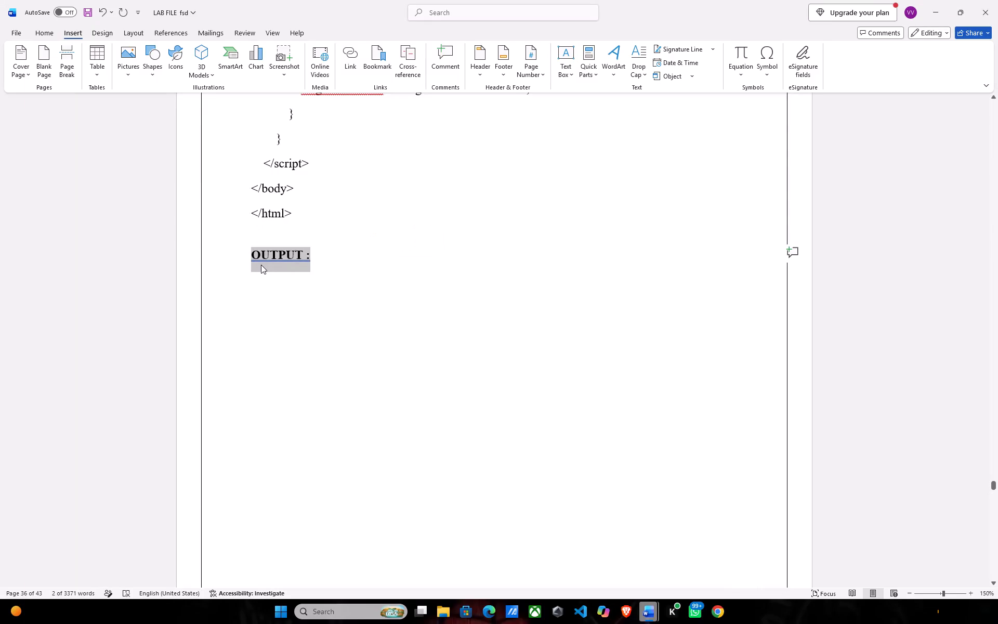
scroll(261, 265, down, 1)
key(ctrl+x)
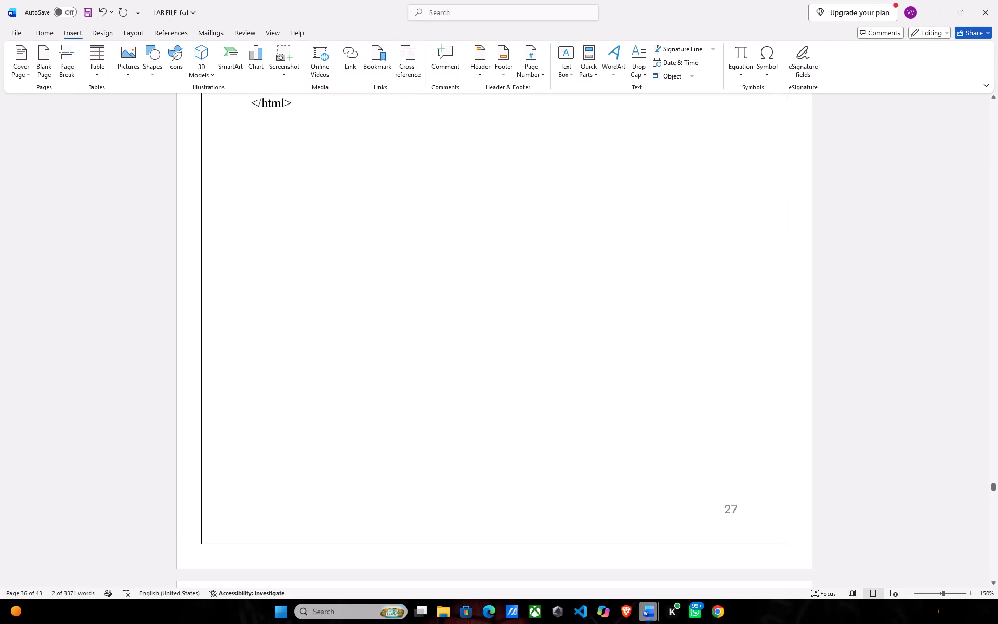
scroll(261, 265, down, 1)
double_click(261, 265)
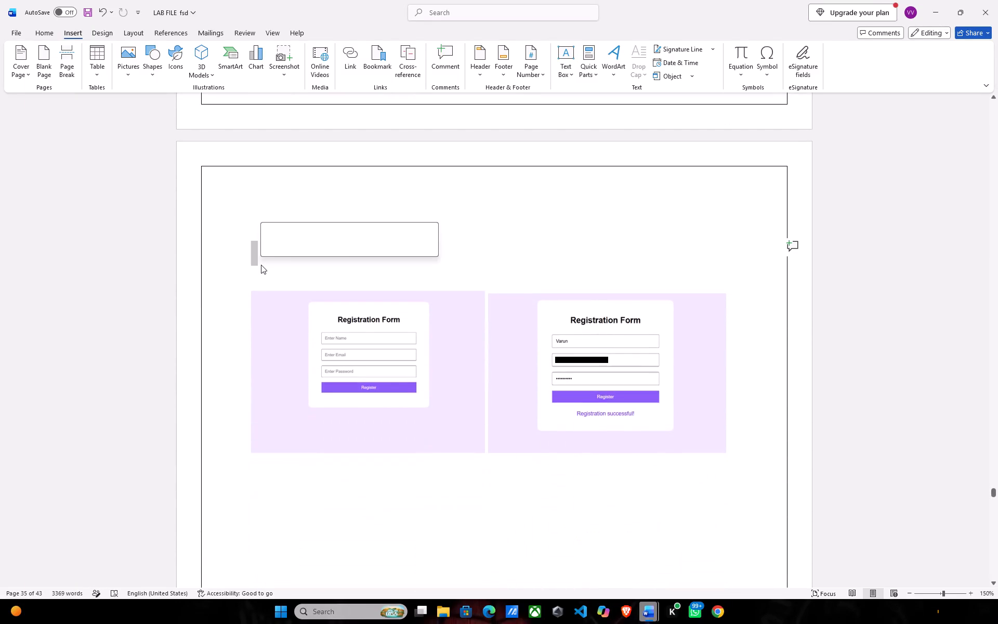
key(ctrl+v)
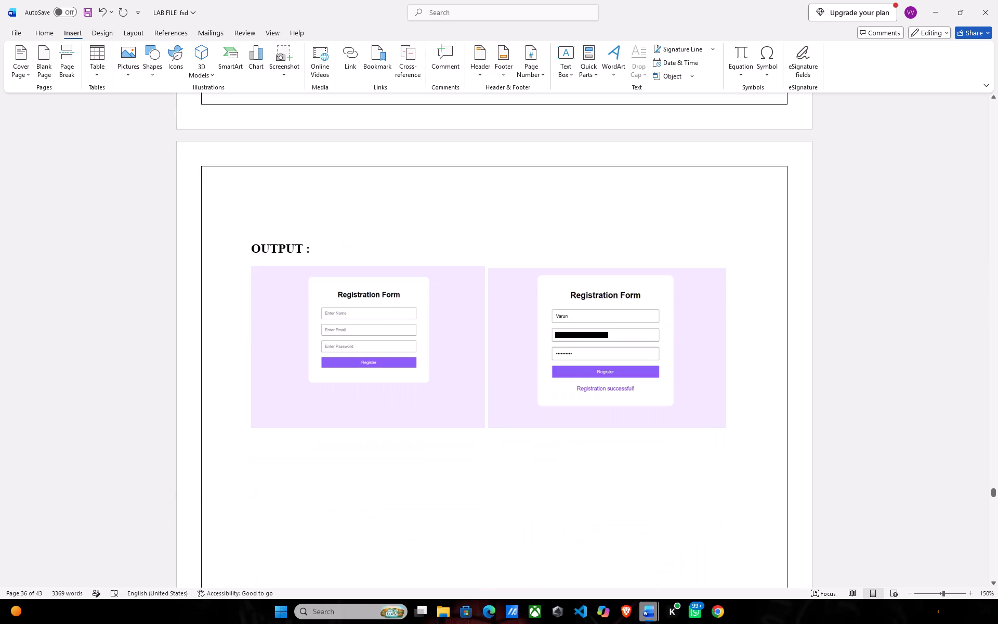
Insert two blank lines between the moved OUTPUT heading and the Registration Form pictures.
scroll(277, 268, up, 1)
scroll(277, 268, right, 1)
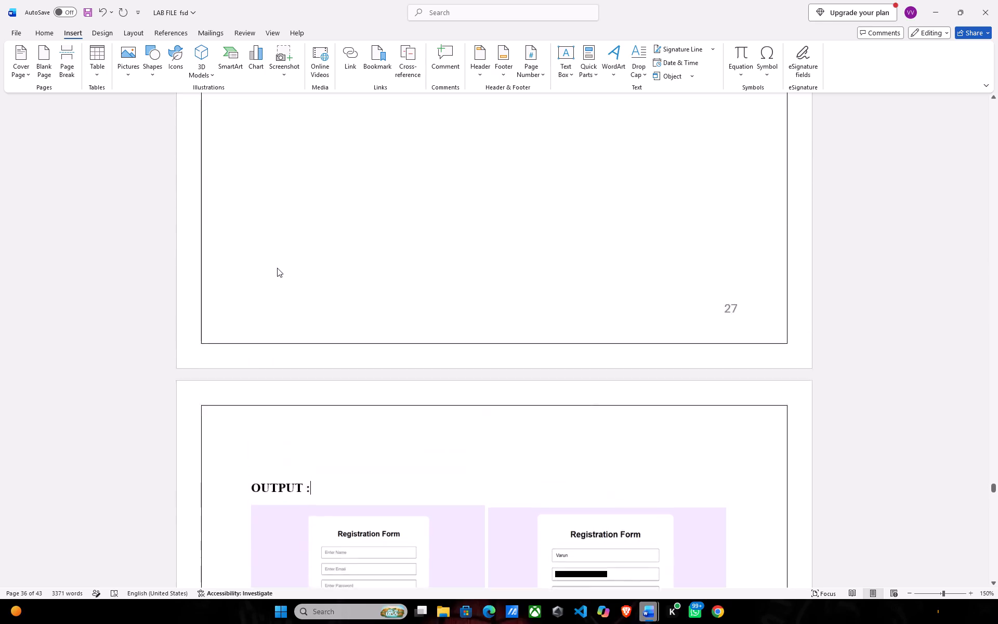
scroll(277, 268, right, 1)
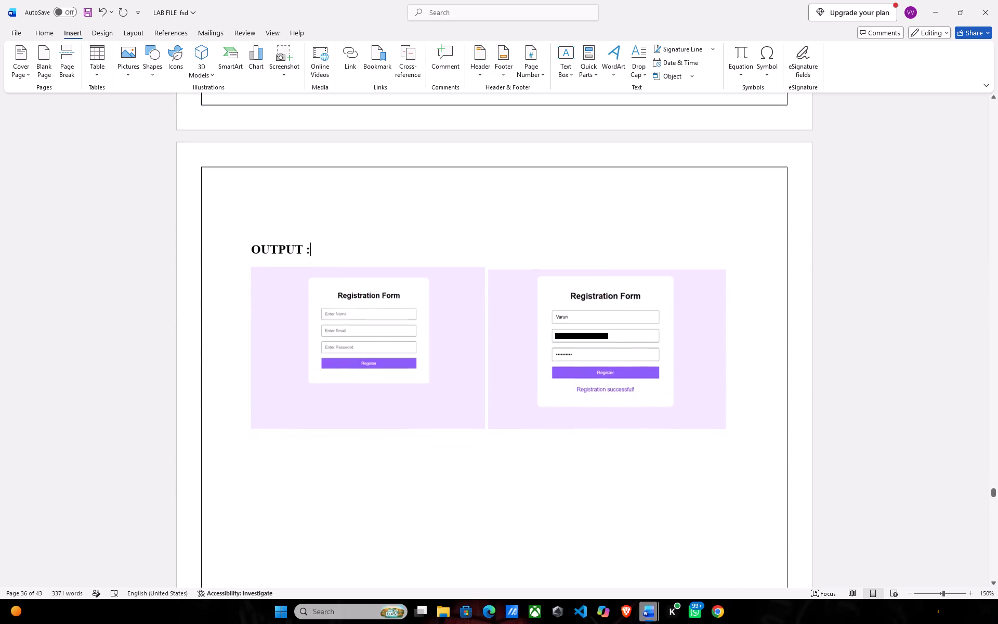
key(Return)
key(Return)
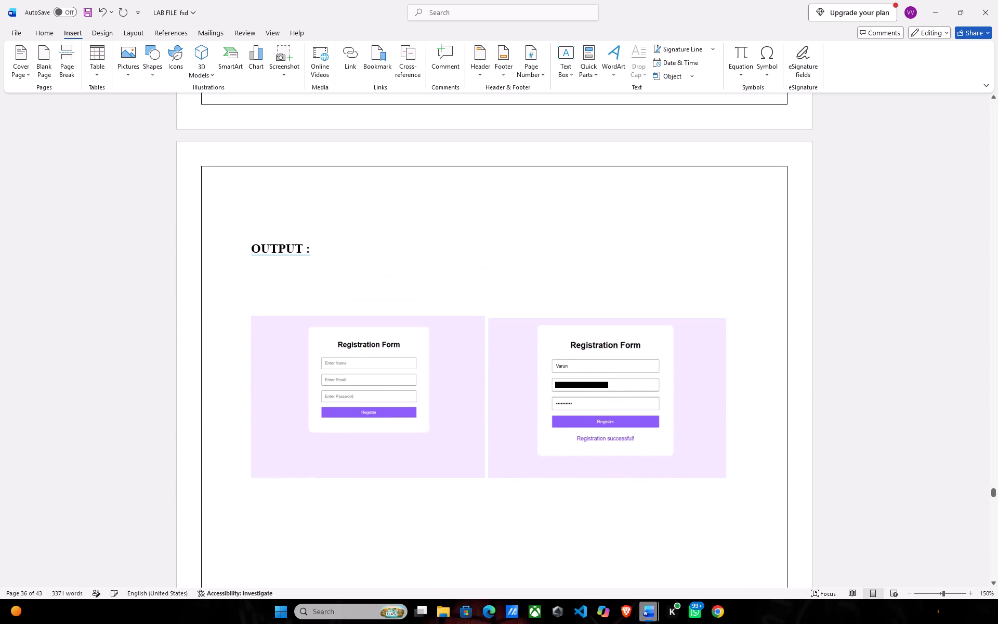
Stretch the empty Registration Form picture vertically to nearly twice its height, keeping its width.
click(428, 442)
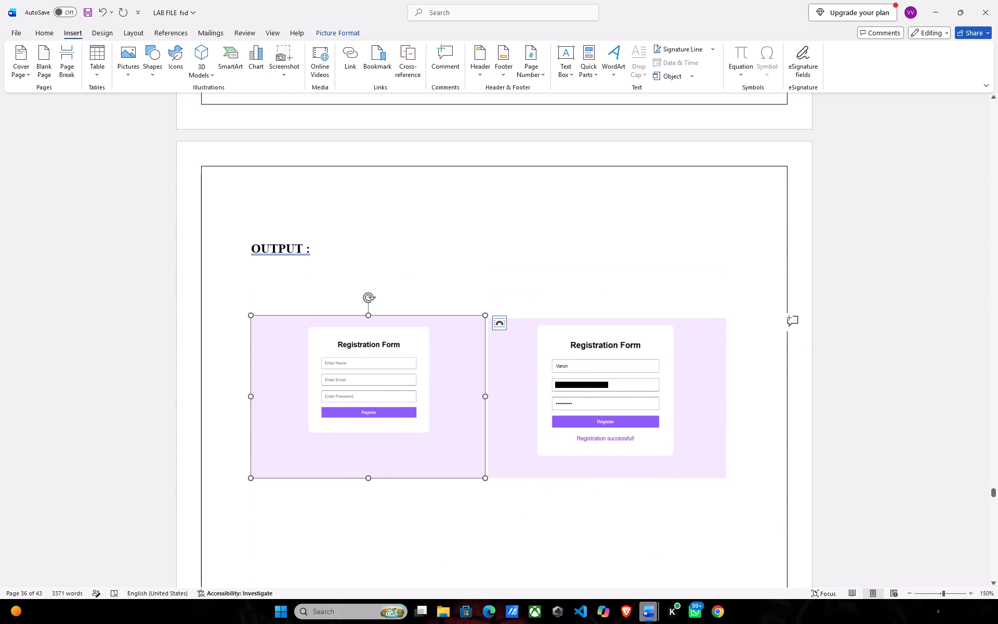
drag(370, 479, 372, 583)
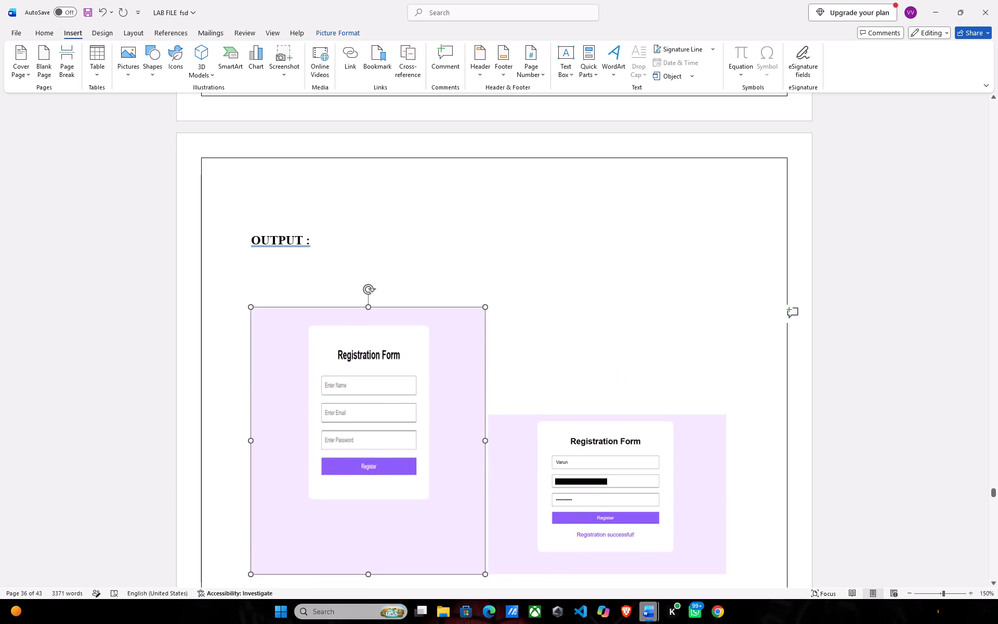
drag(372, 583, 372, 584)
Stretch the filled-in Registration Form picture to match the empty form's height and widen it slightly past the right text margin.
click(596, 512)
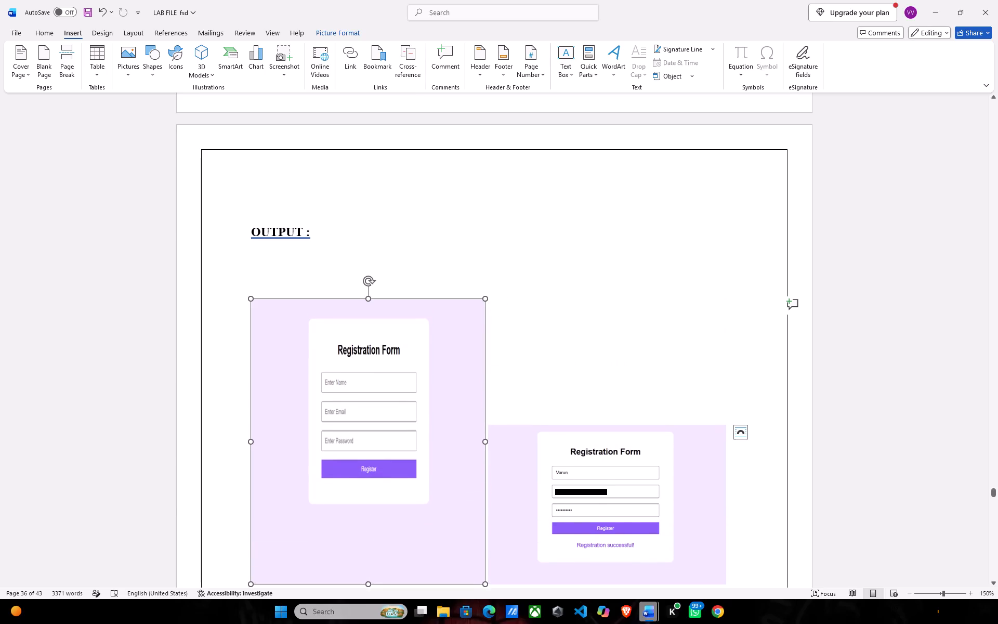
click(611, 457)
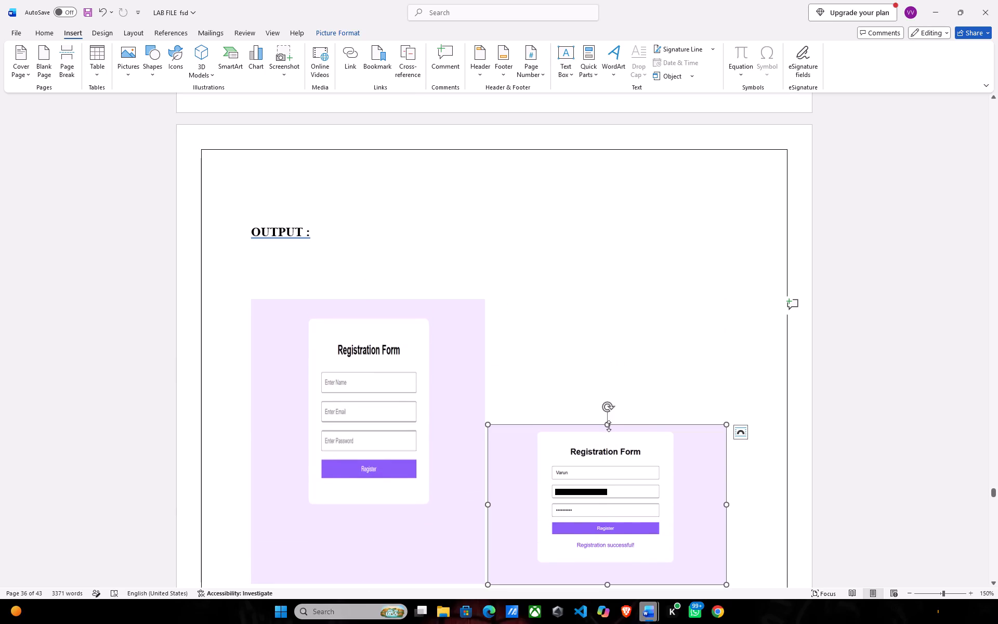
drag(609, 426, 597, 299)
drag(622, 427, 636, 427)
drag(728, 443, 731, 443)
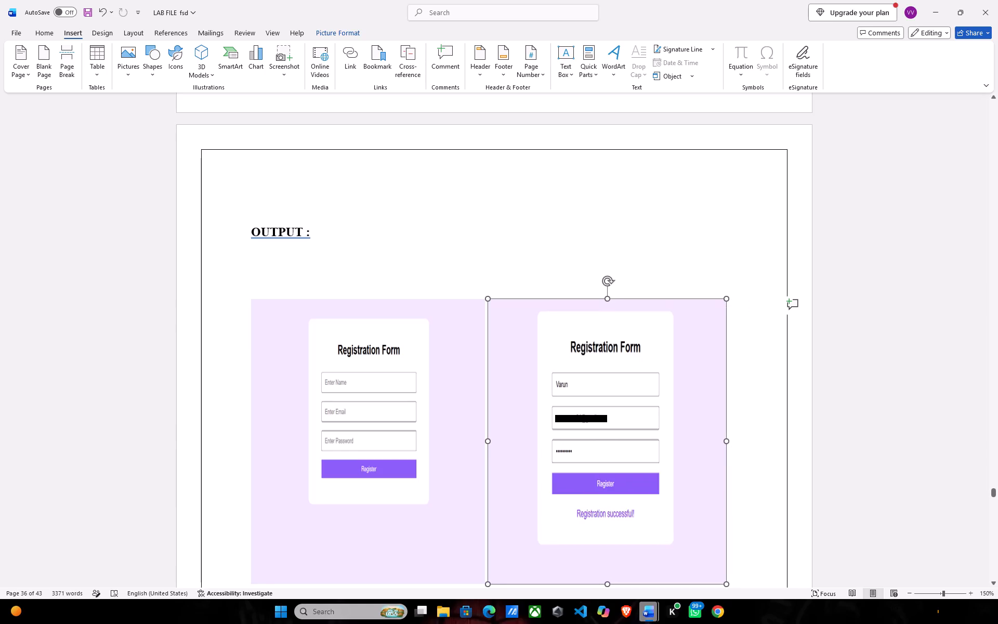
drag(731, 443, 737, 438)
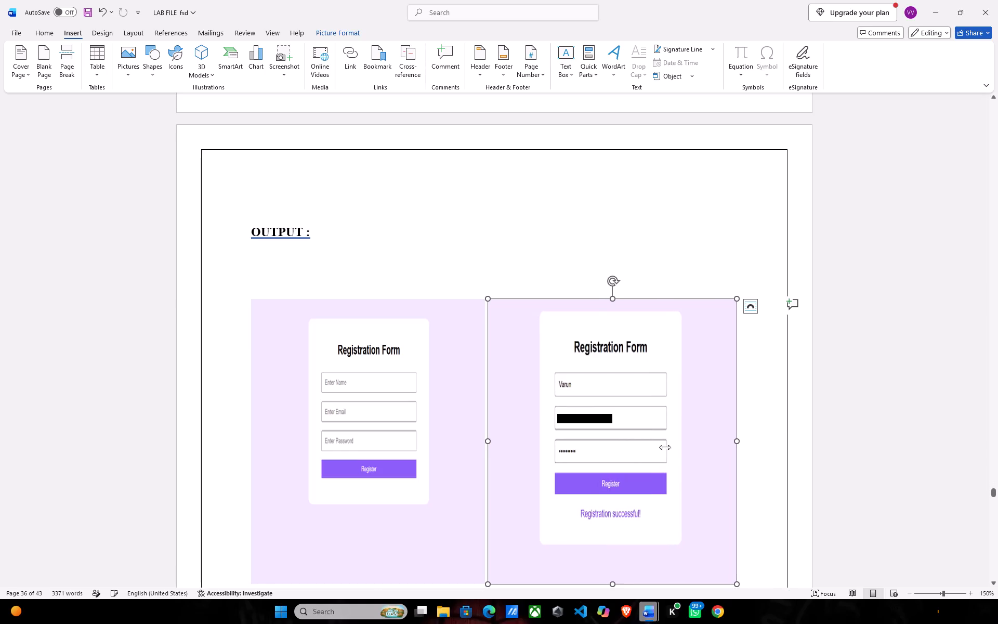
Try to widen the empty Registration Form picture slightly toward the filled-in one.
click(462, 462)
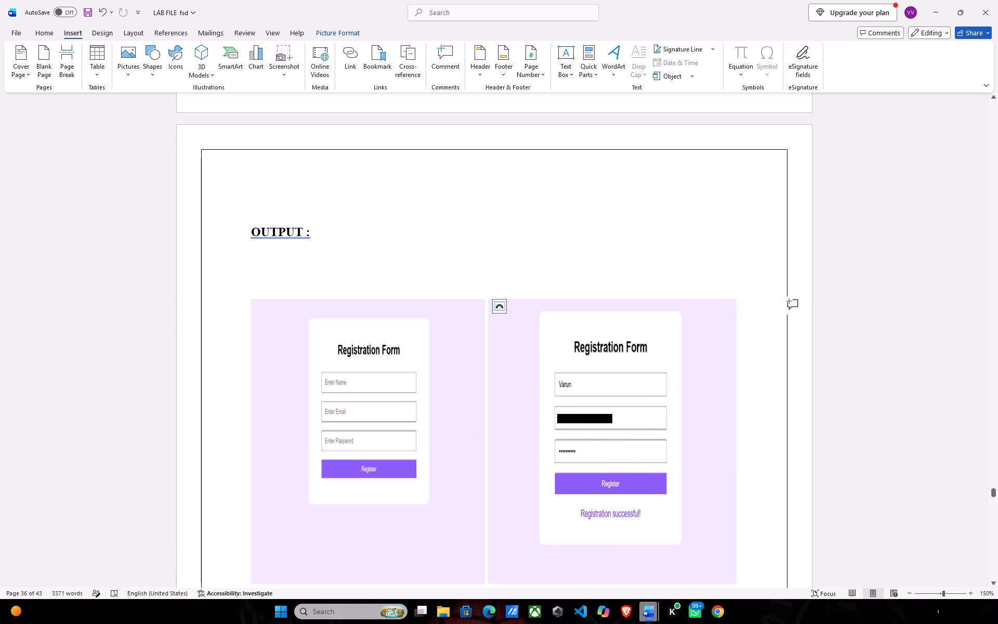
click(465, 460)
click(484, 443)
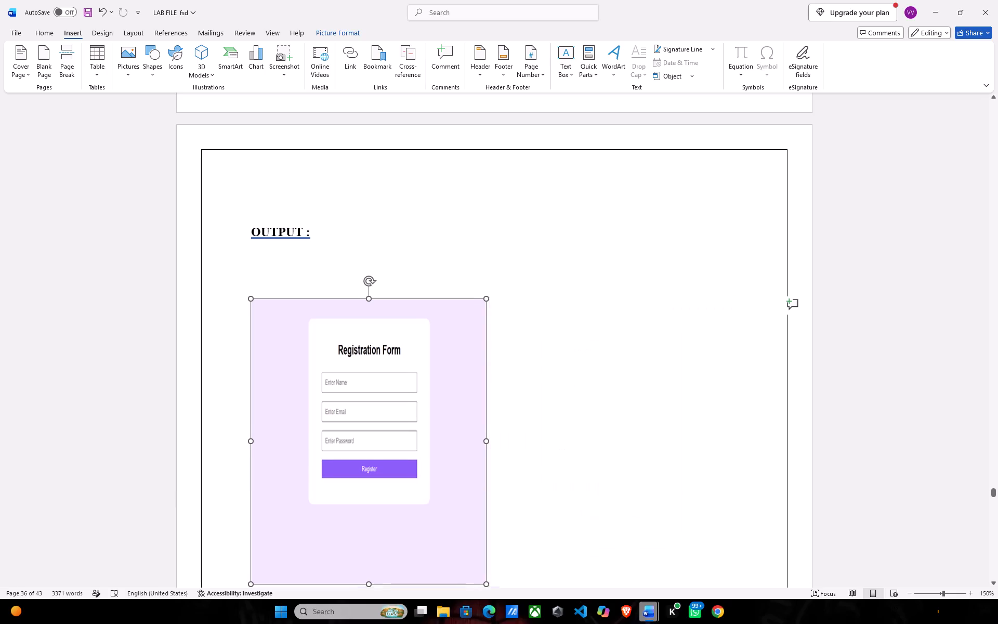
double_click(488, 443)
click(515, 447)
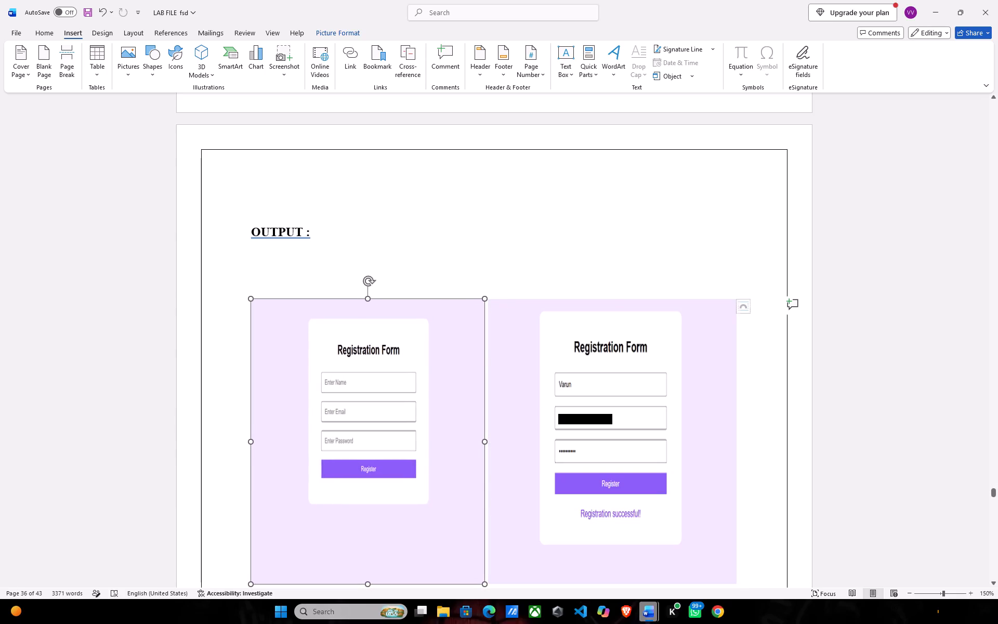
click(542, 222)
Look through the remaining experiments down to the Website Usability Report output at the document's end.
scroll(542, 222, down, 1)
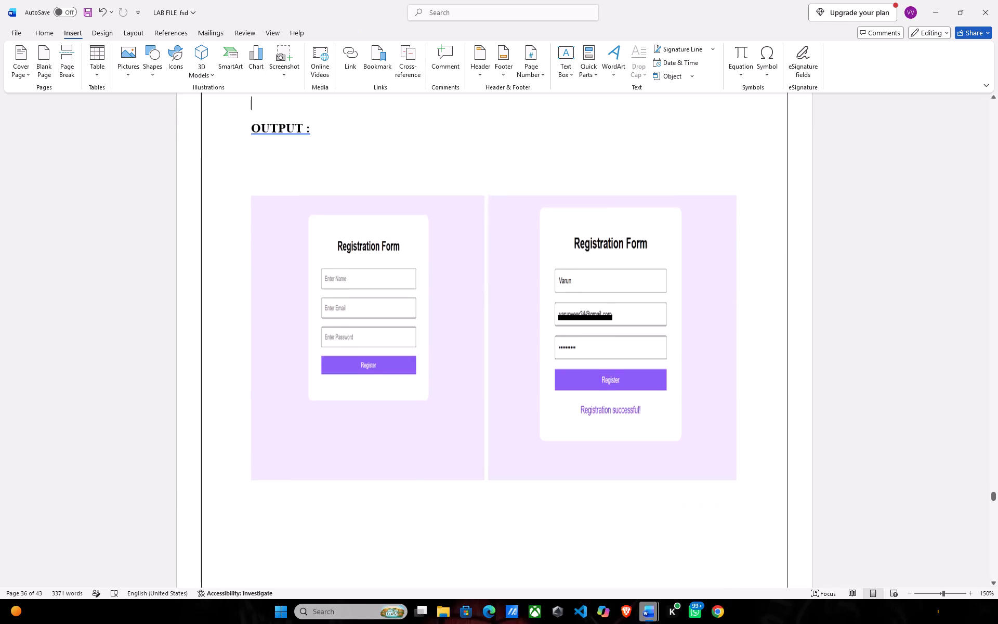
scroll(542, 222, down, 5)
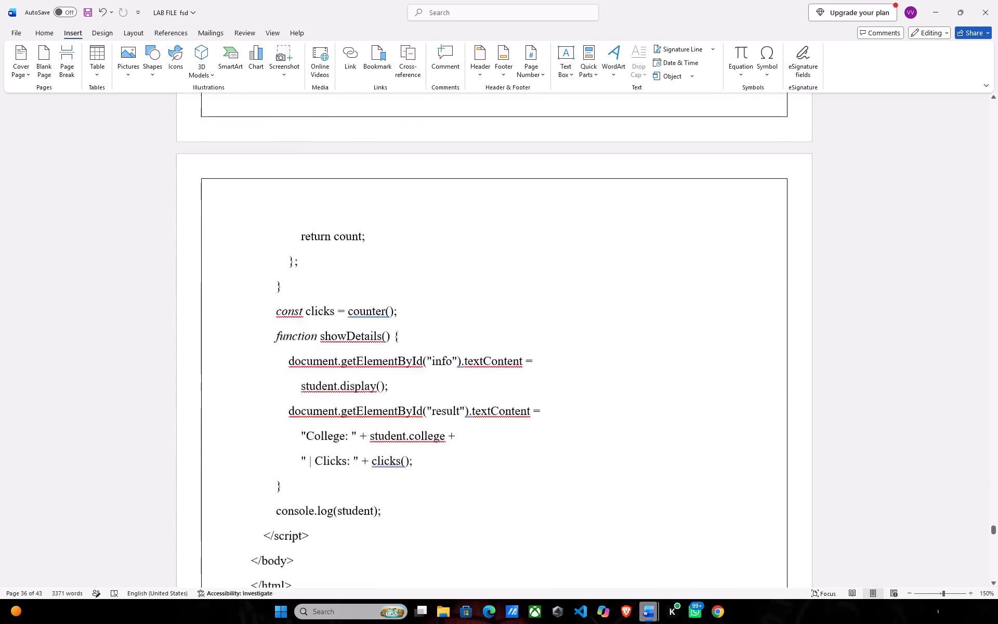
scroll(542, 222, down, 1)
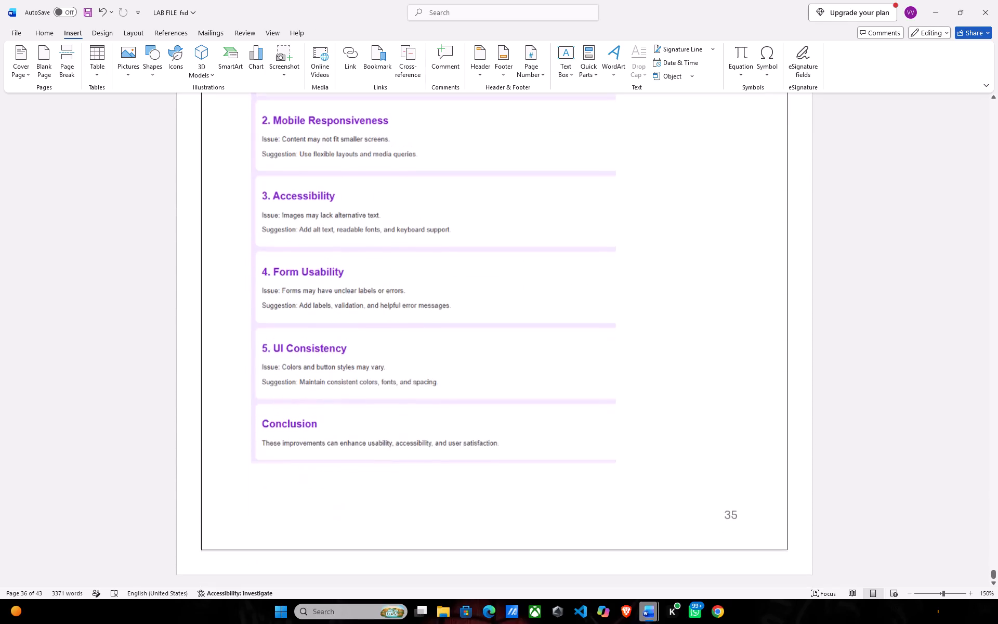
scroll(542, 222, down, 1)
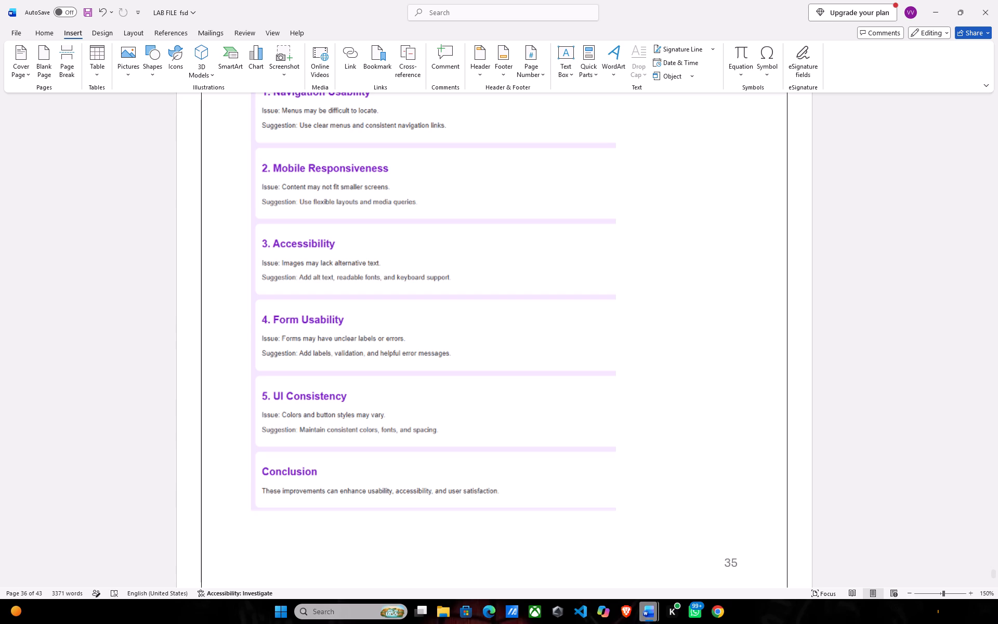
scroll(542, 222, up, 1)
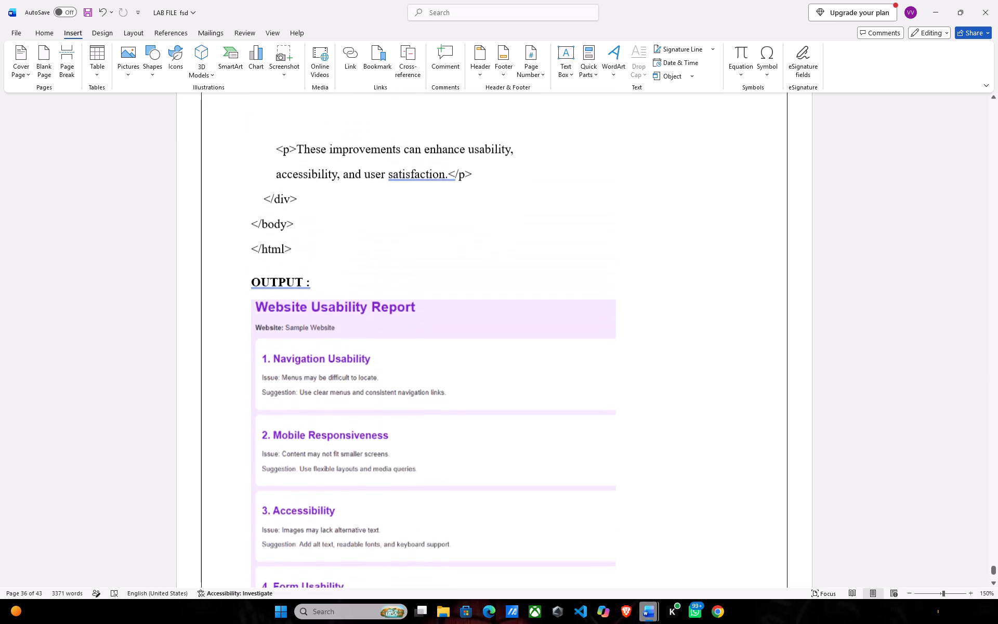
scroll(542, 222, up, 1)
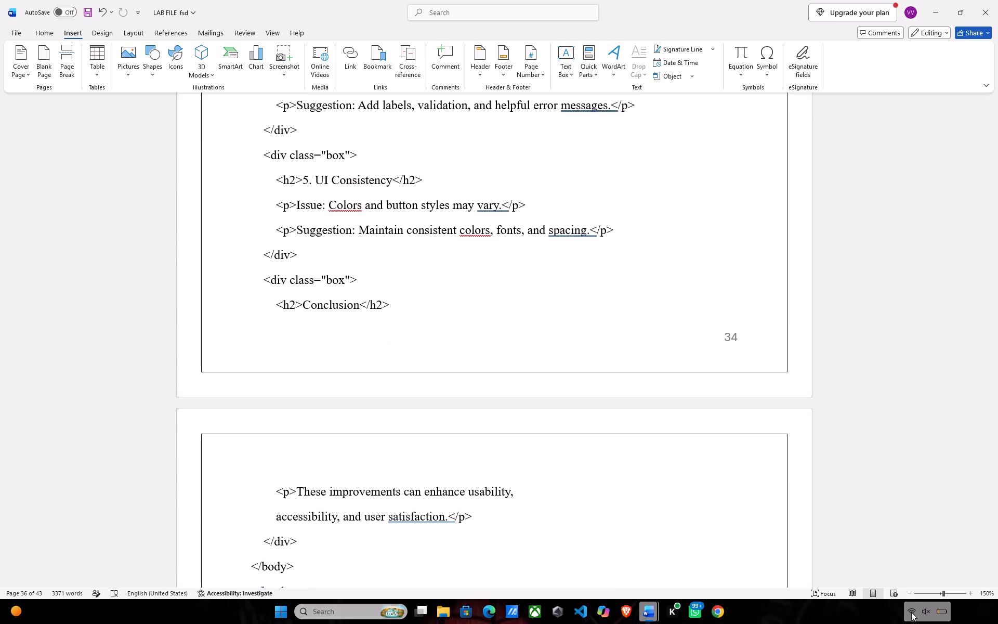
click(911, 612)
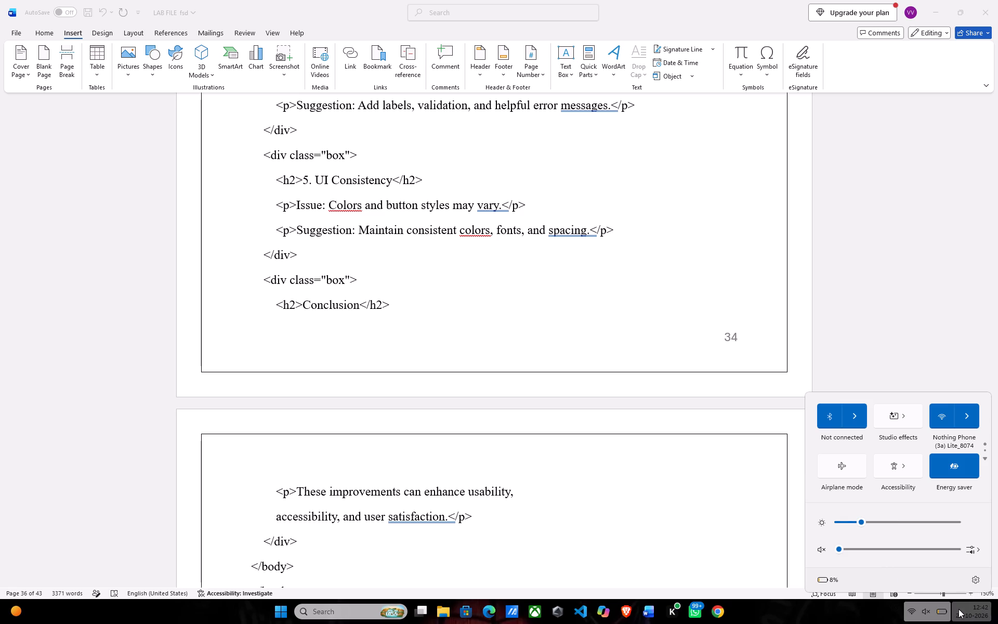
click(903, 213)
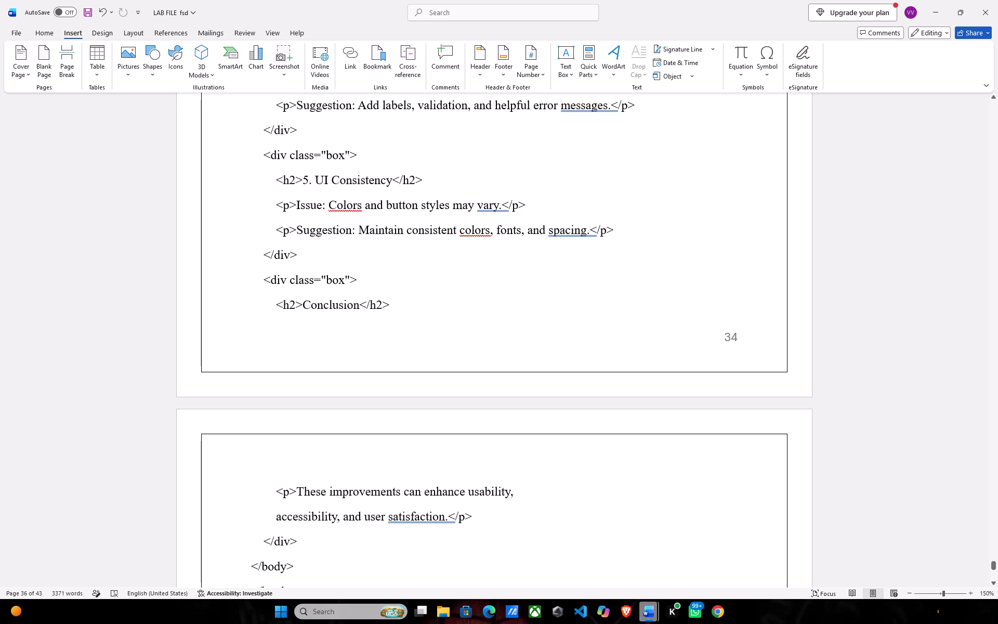
Add a full-text-width underscore separator line between Experiment 10's AIM paragraph and its Source Code heading.
scroll(510, 236, up, 4)
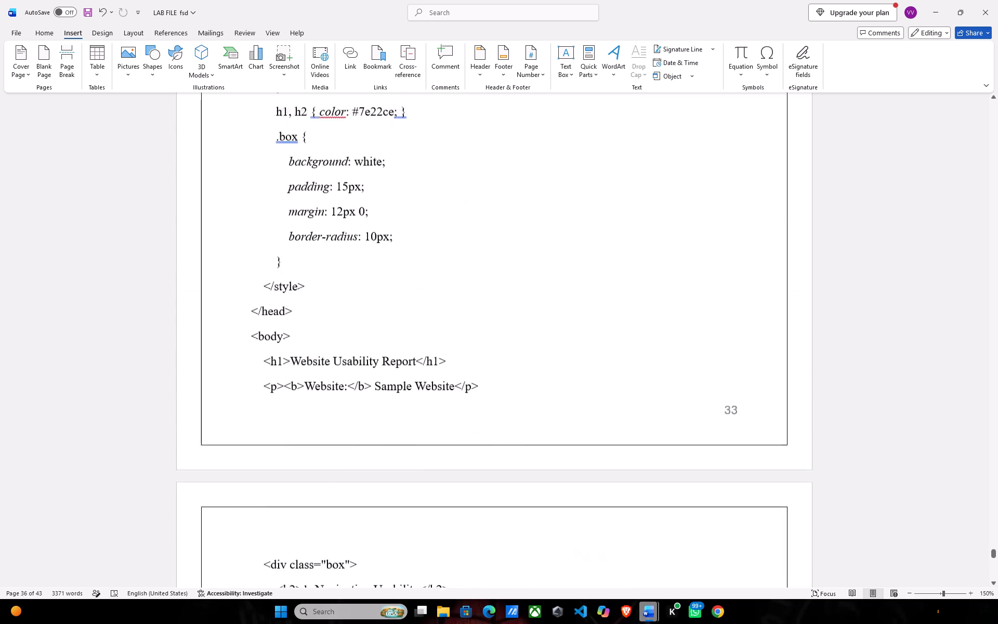
scroll(509, 220, up, 2)
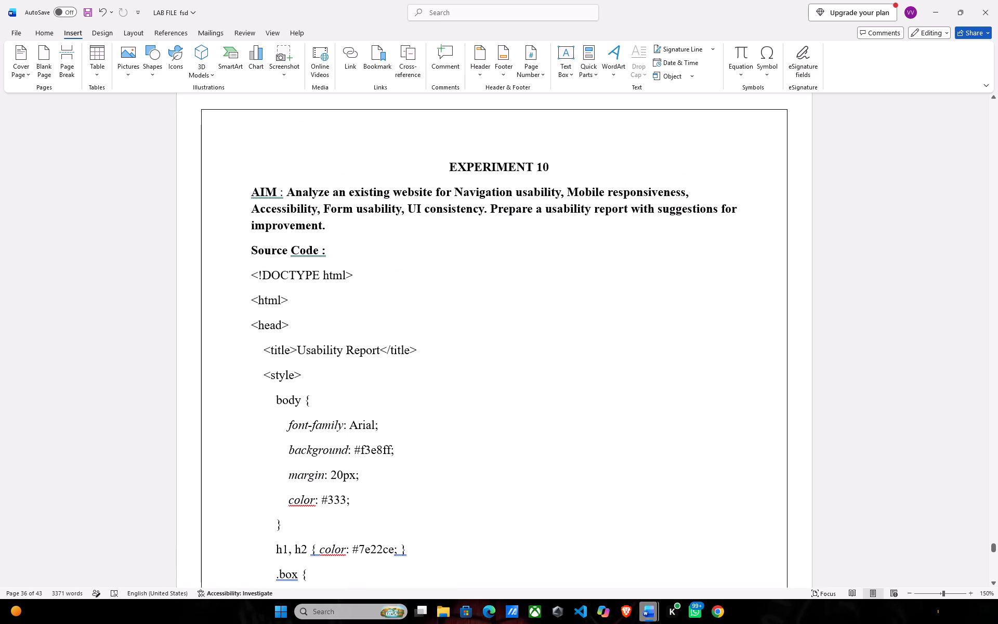
click(337, 222)
key(Return)
text(__)
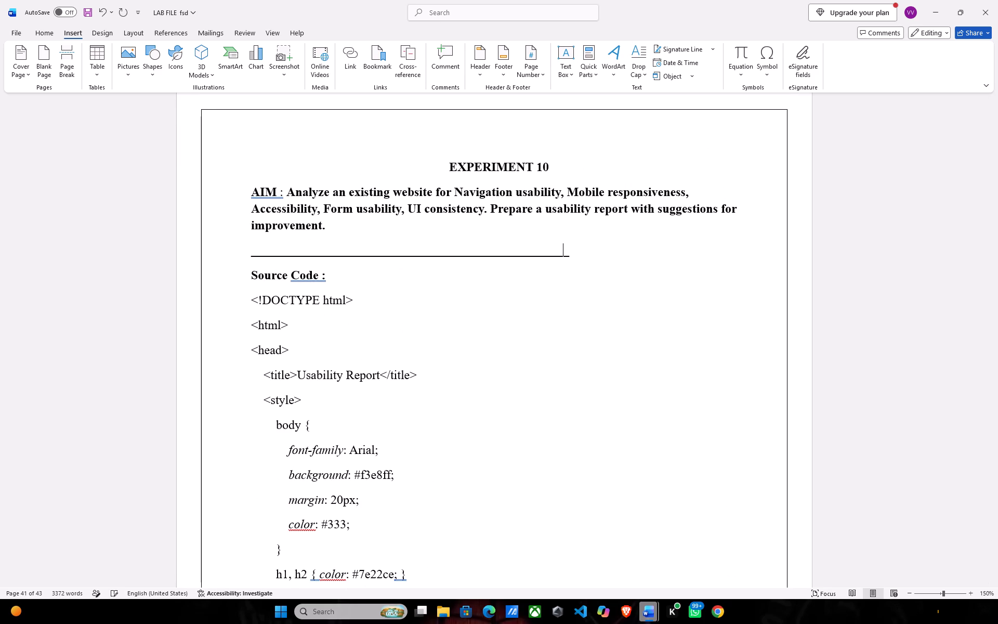
key(shift+BackSpace)
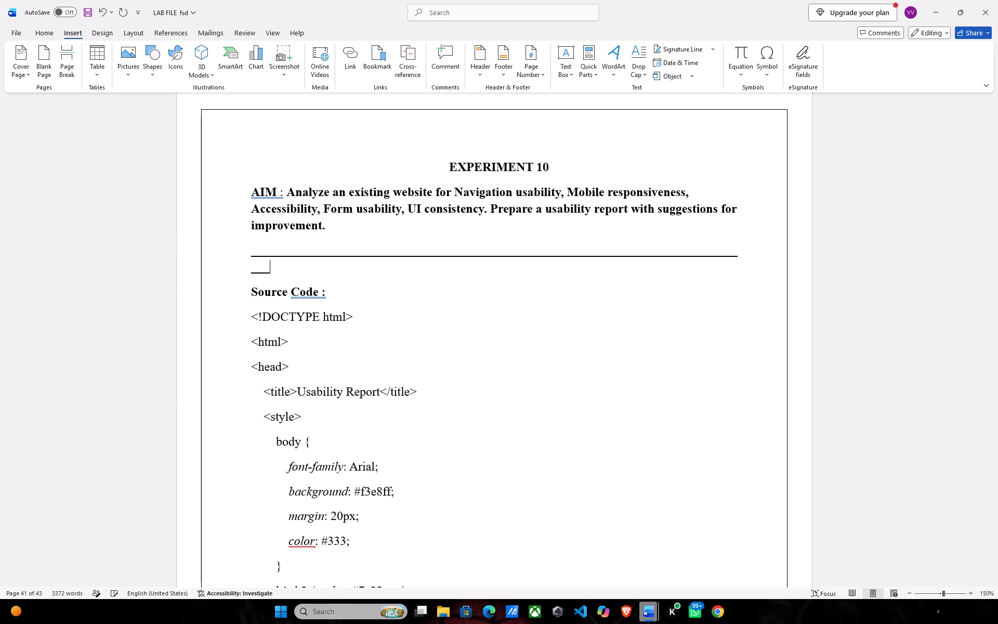
key(shift+BackSpace)
key(shift+BackSpace)
key(shift+BackSpace)
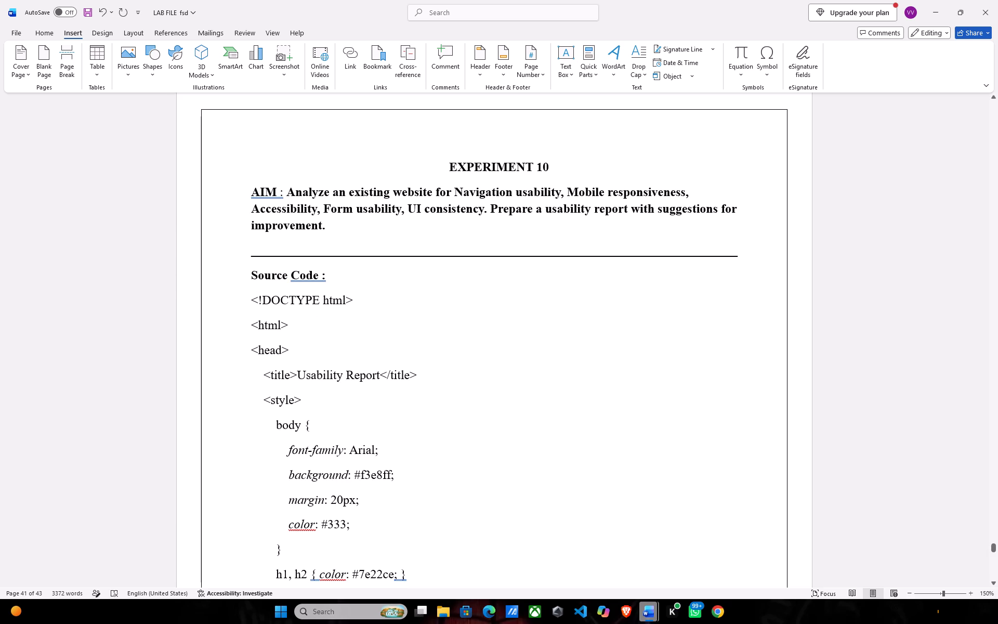
Cut the OUTPUT heading that follows Experiment 9's code at the bottom of page 31.
scroll(347, 279, up, 1)
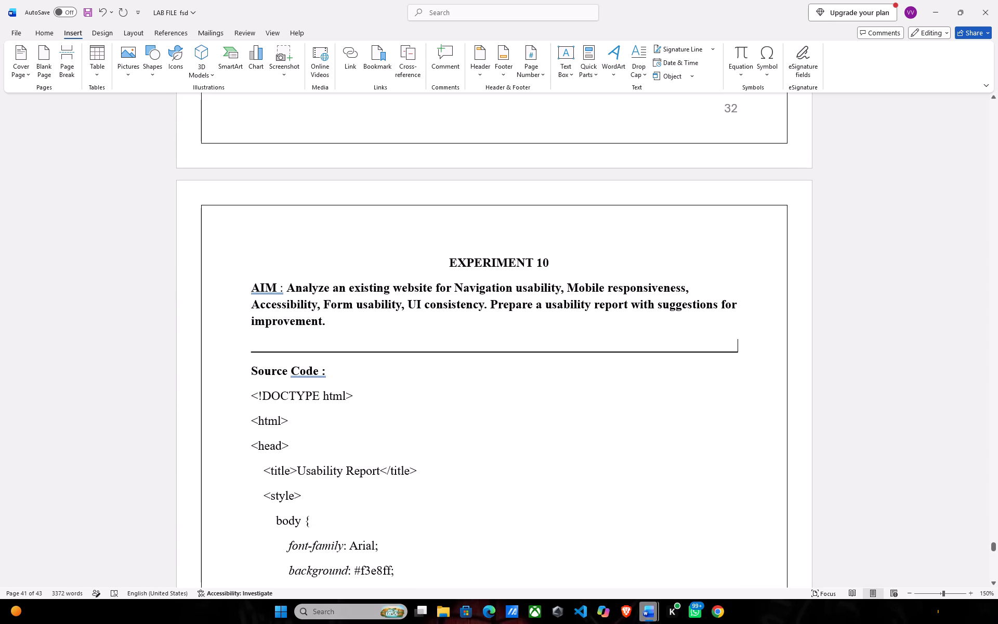
scroll(810, 209, up, 1)
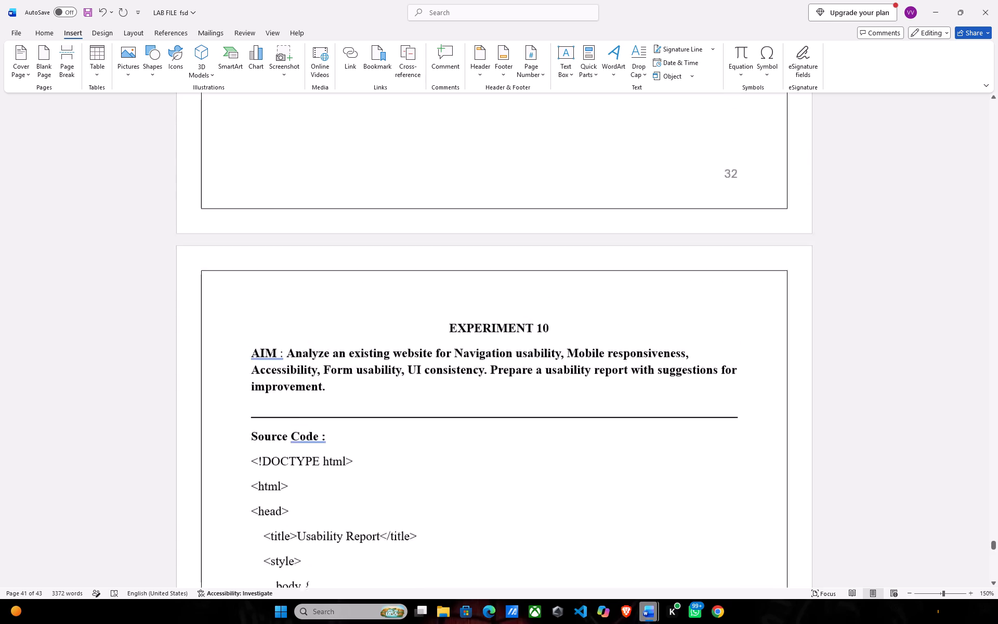
scroll(810, 209, up, 3)
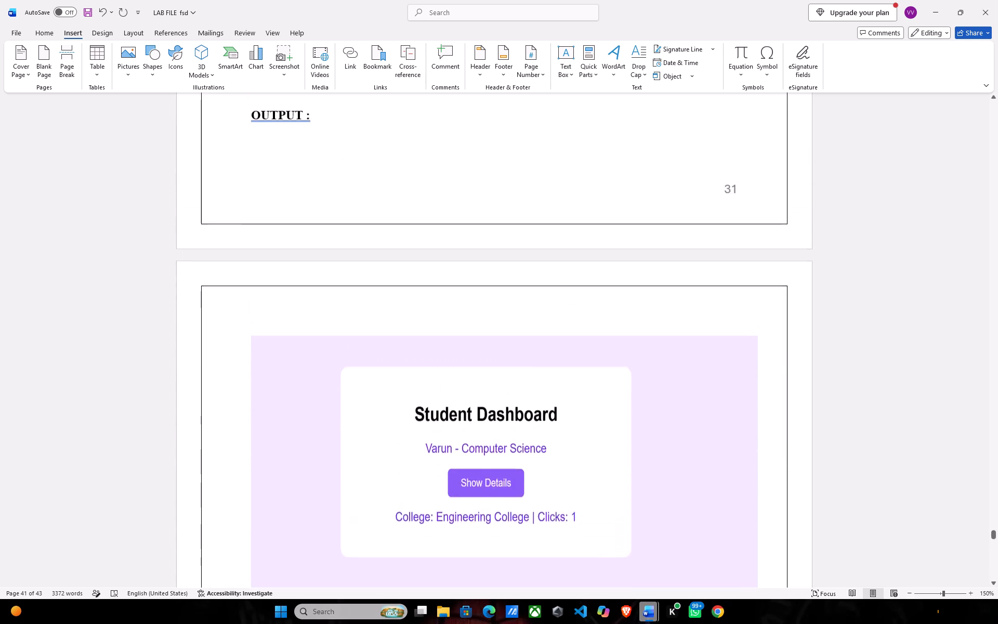
scroll(810, 209, up, 1)
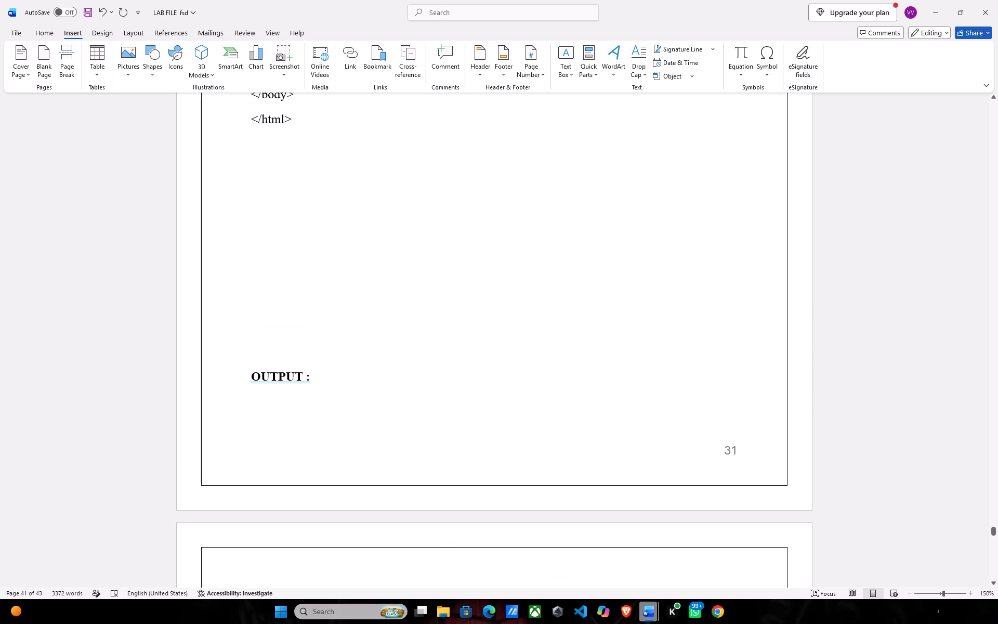
click(271, 360)
drag(329, 388, 316, 387)
drag(316, 387, 256, 374)
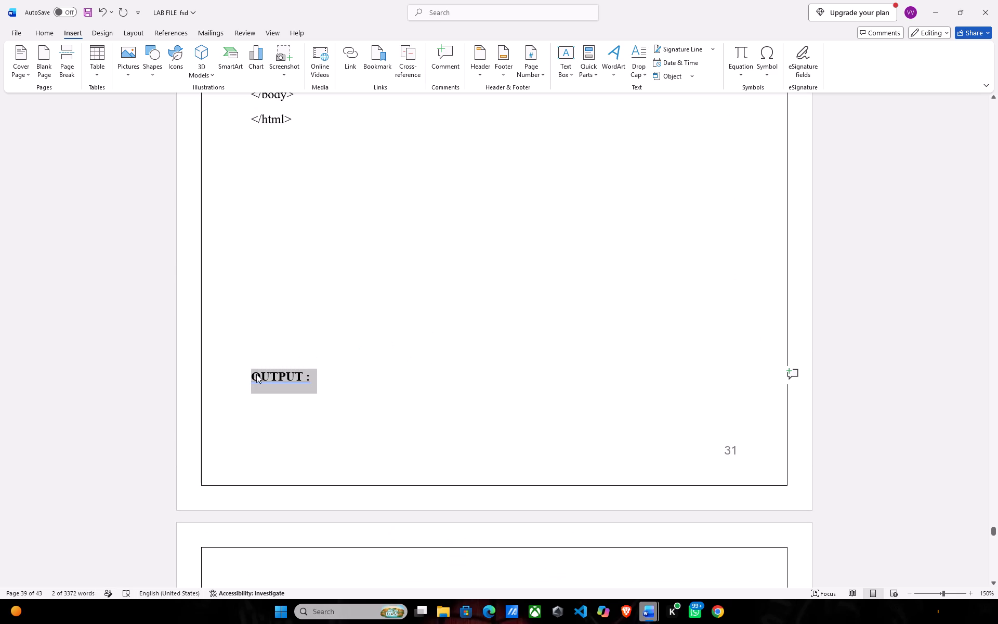
key(ctrl+x)
Paste the OUTPUT heading on its own line above the Student Dashboard picture, at the top of page 32.
scroll(256, 374, down, 1)
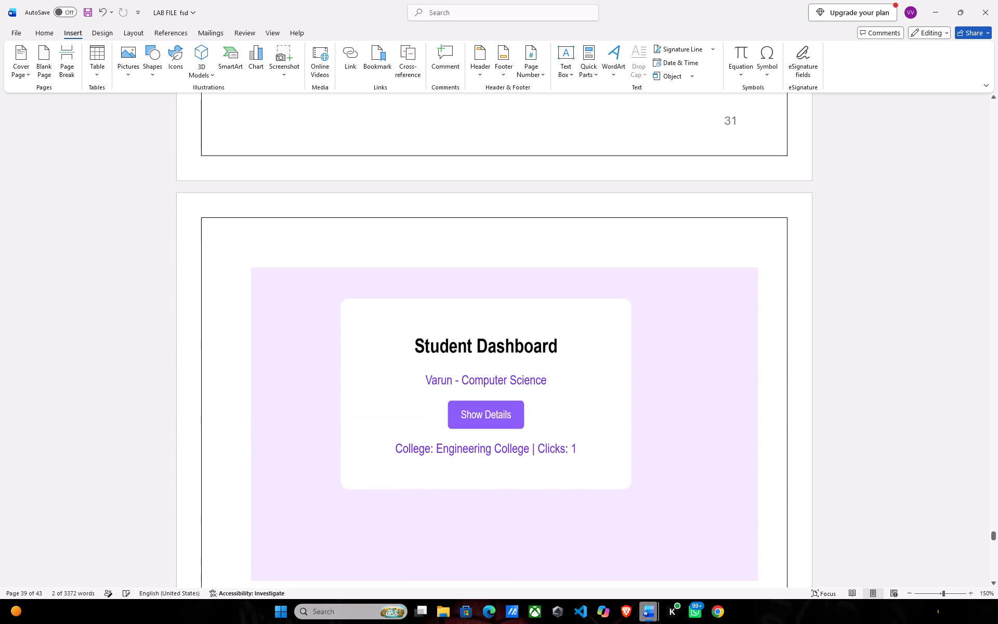
click(255, 259)
click(255, 259)
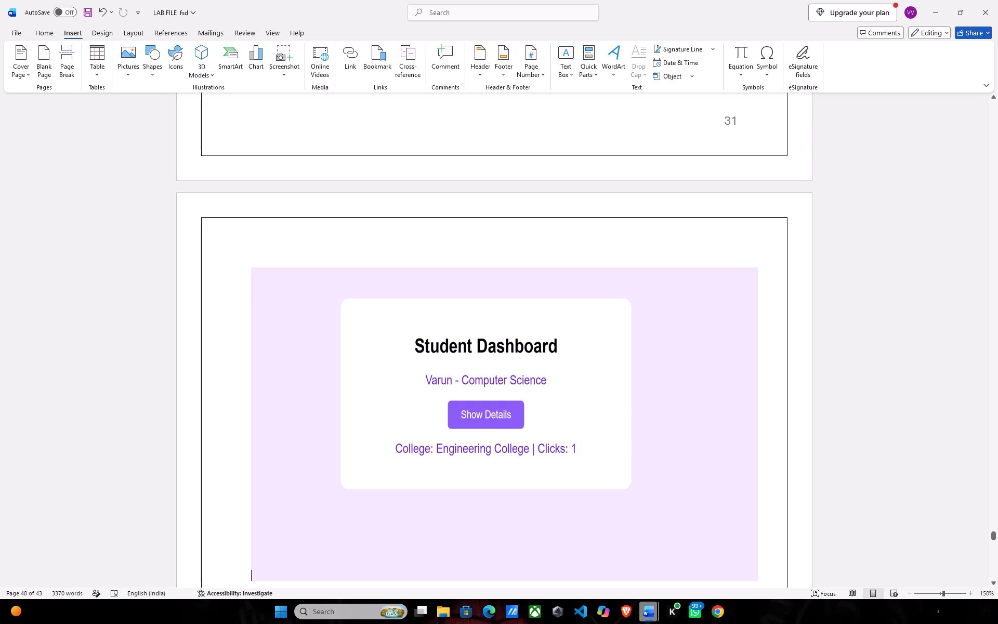
click(251, 279)
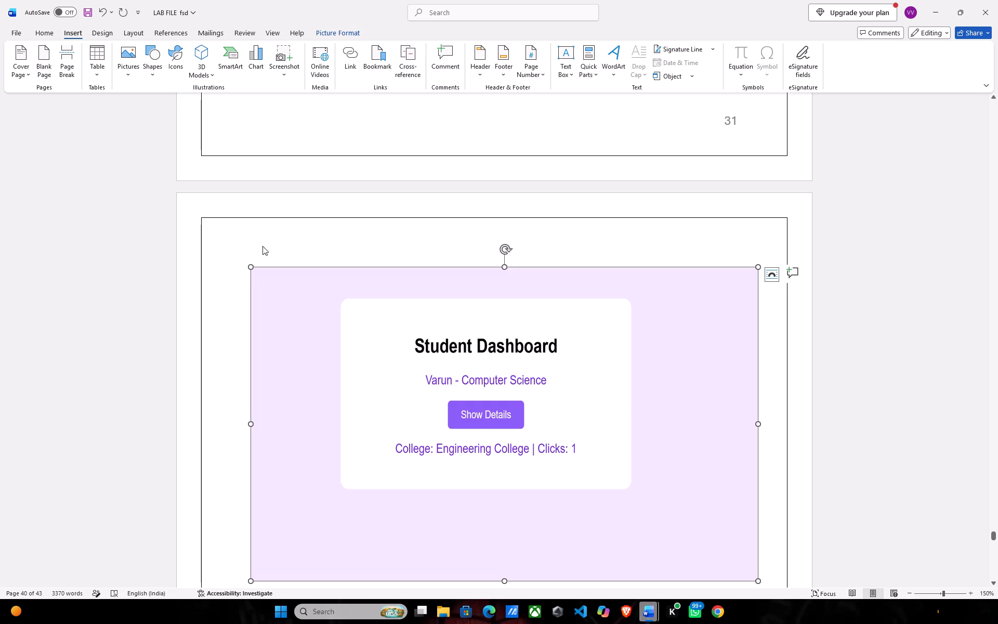
click(262, 246)
scroll(281, 262, down, 1)
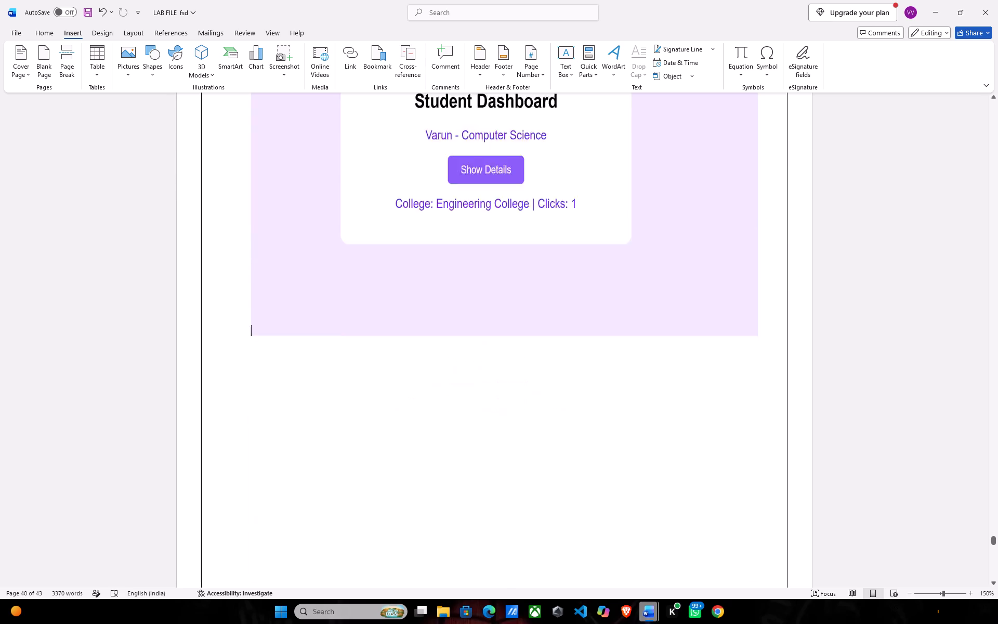
scroll(281, 262, down, 1)
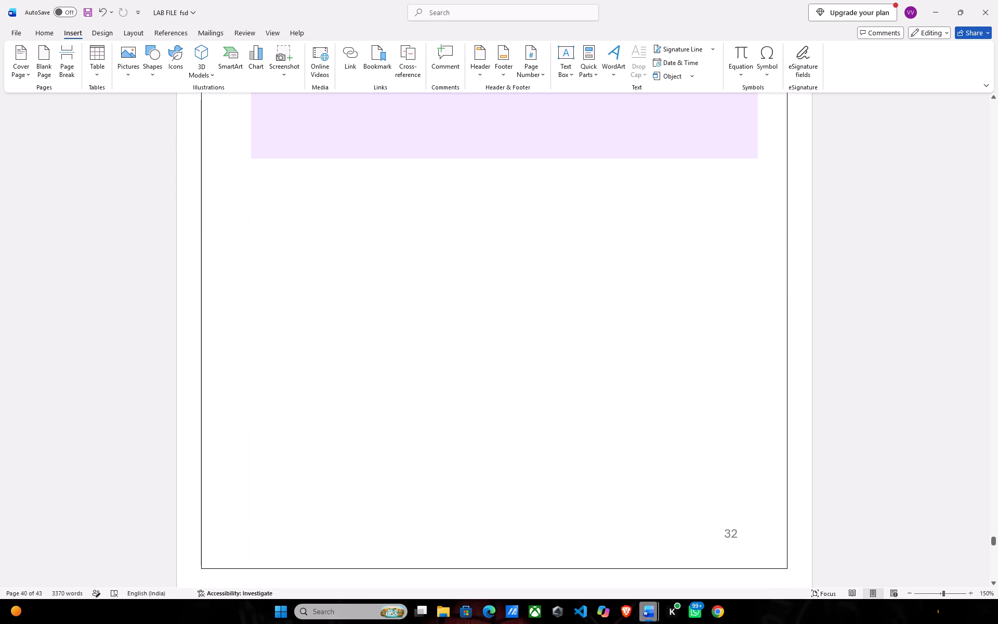
click(768, 145)
key(Left)
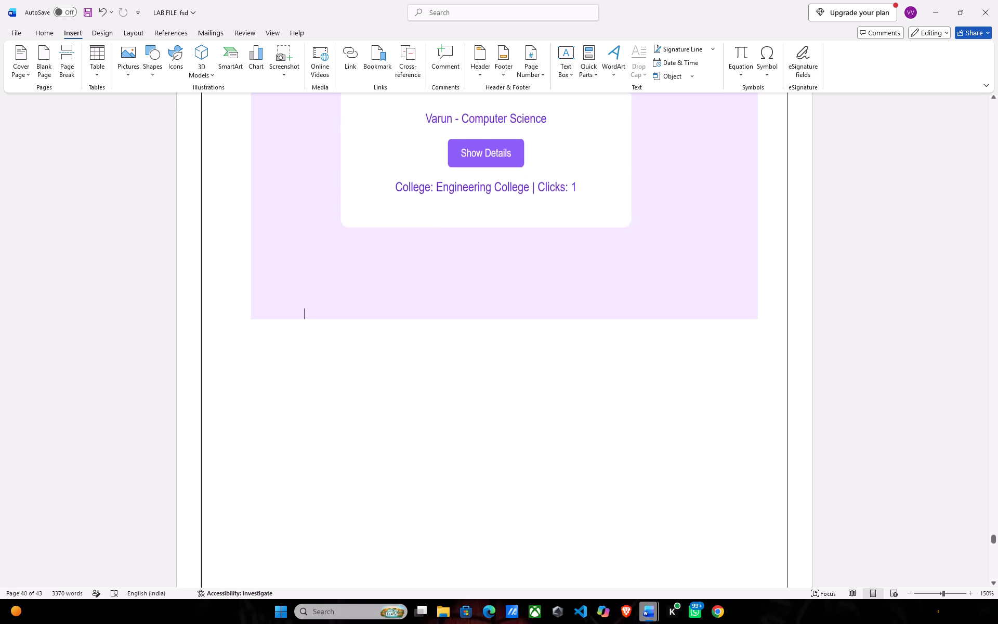
key(Return)
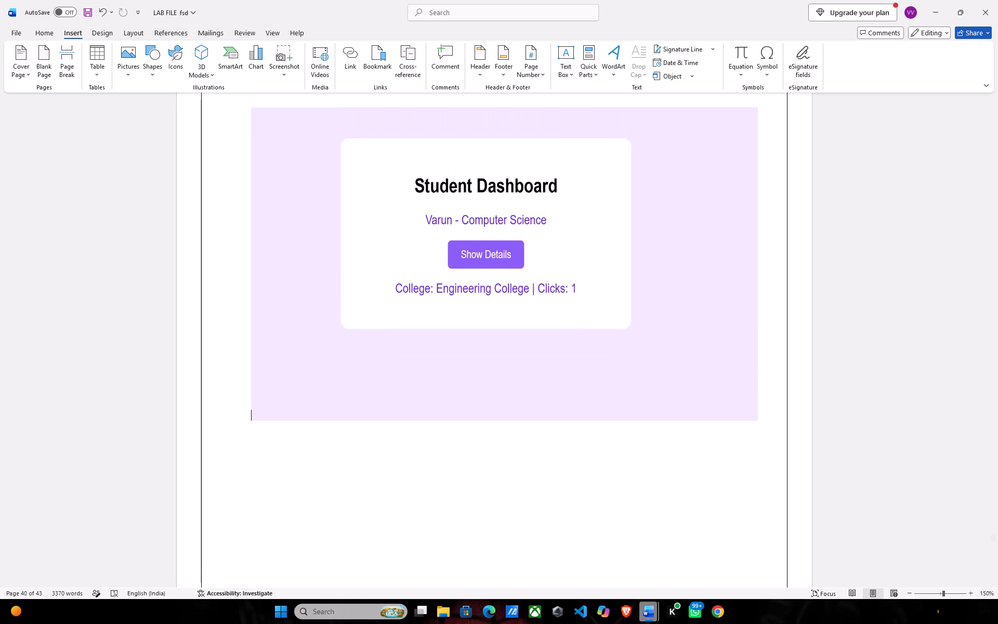
key(Up)
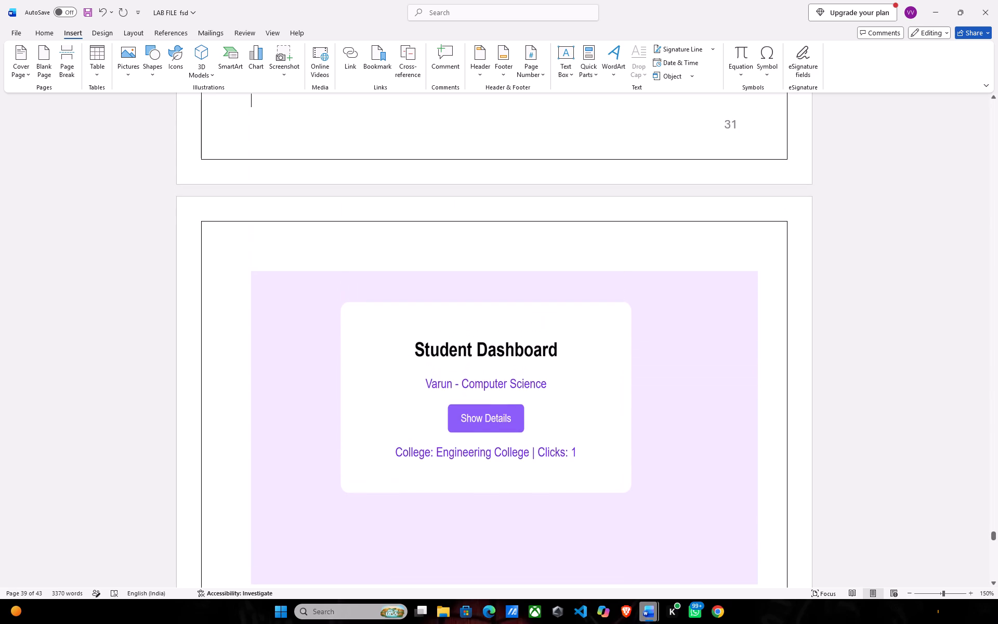
key(Return)
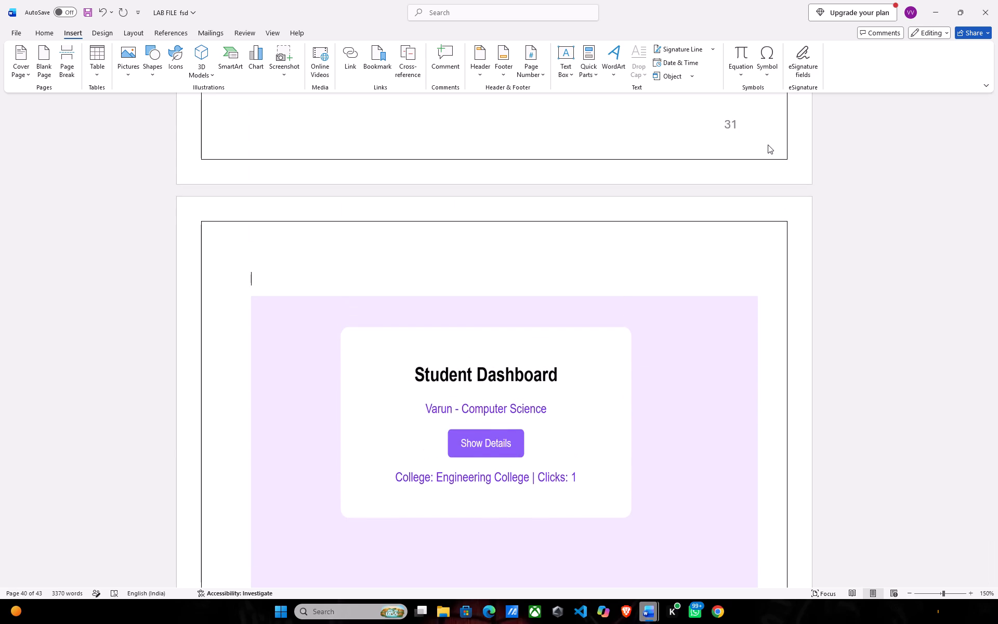
key(ctrl+v)
click(768, 145)
key(Return)
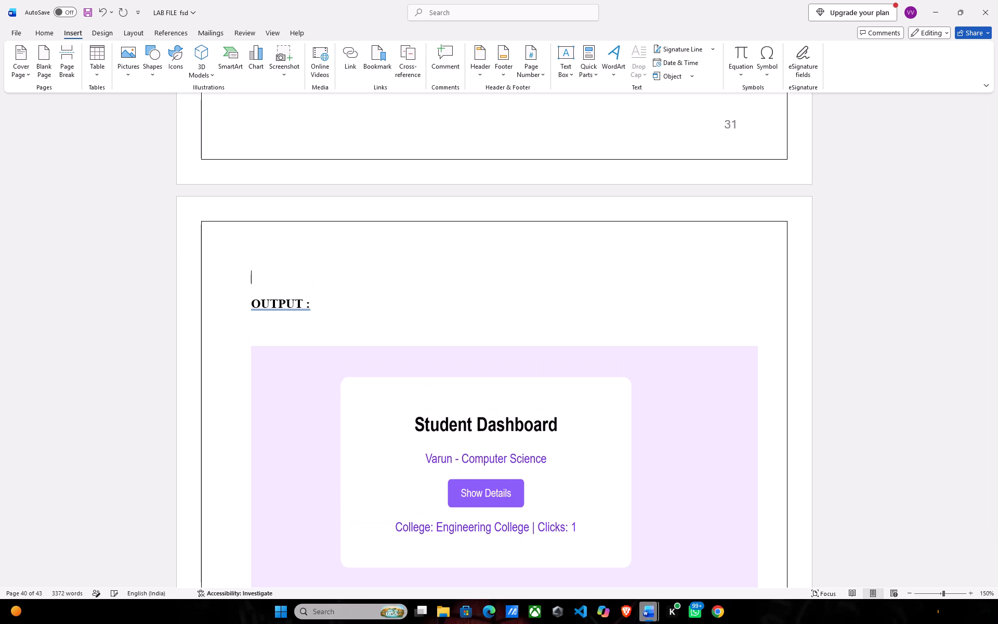
key(BackSpace)
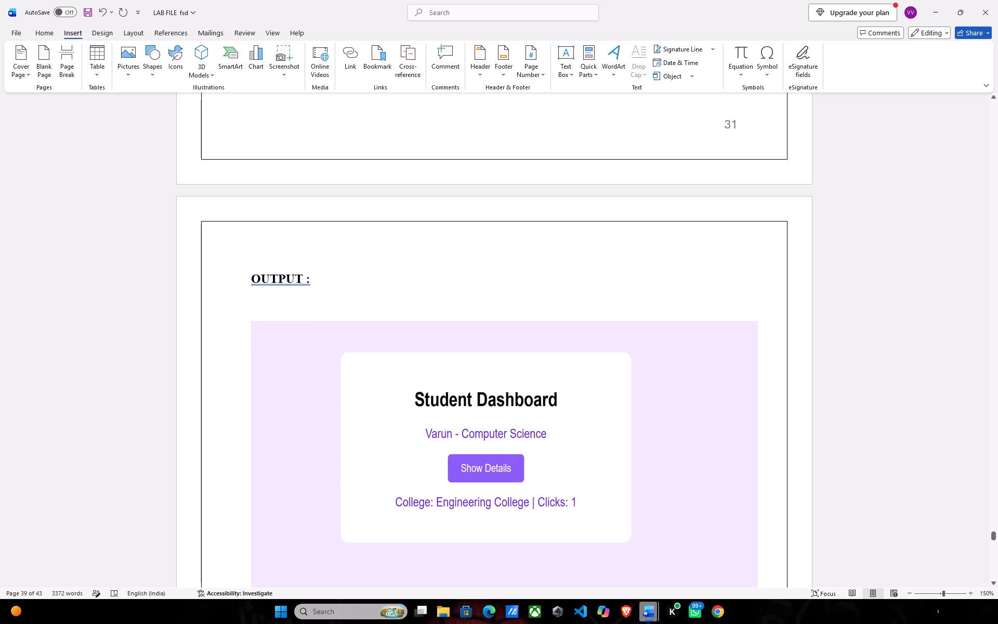
Look back through the experiments' code, headings and output pictures from the Student Dashboard output up to the String Analyzer output.
scroll(339, 276, right, 2)
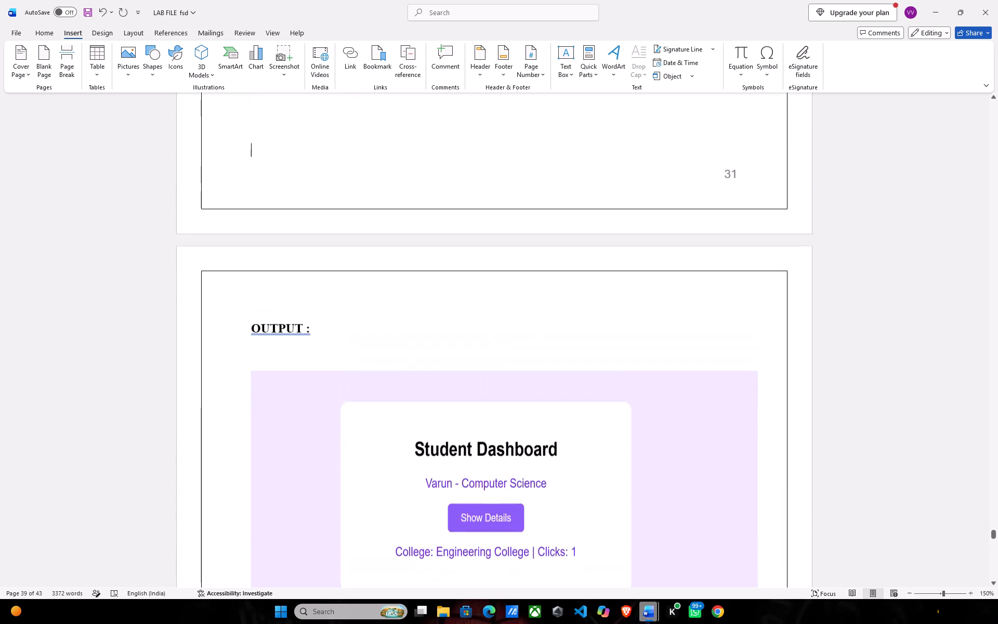
scroll(339, 276, up, 2)
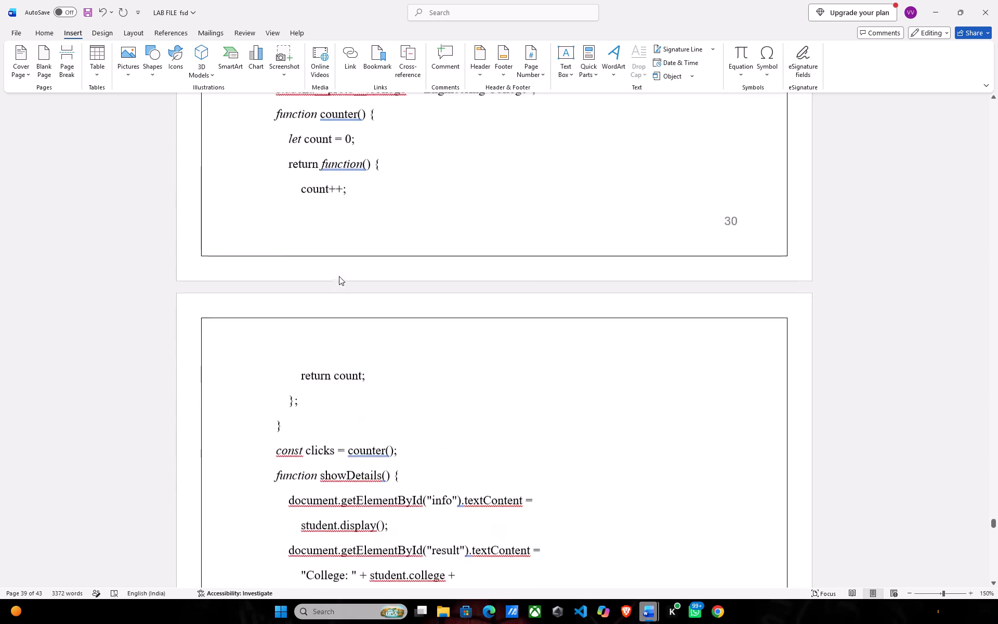
scroll(339, 276, up, 3)
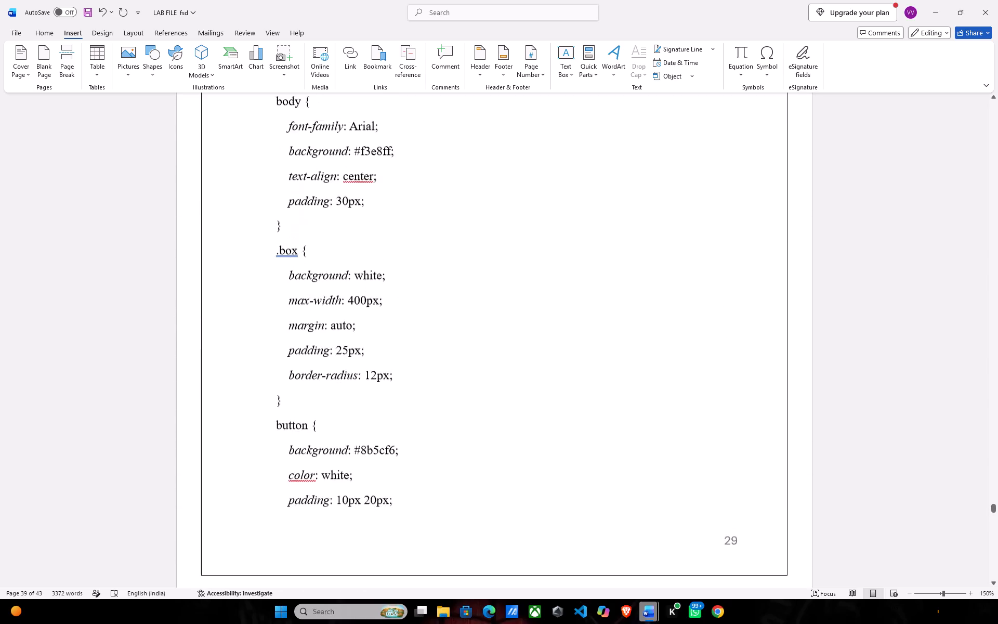
scroll(339, 276, up, 2)
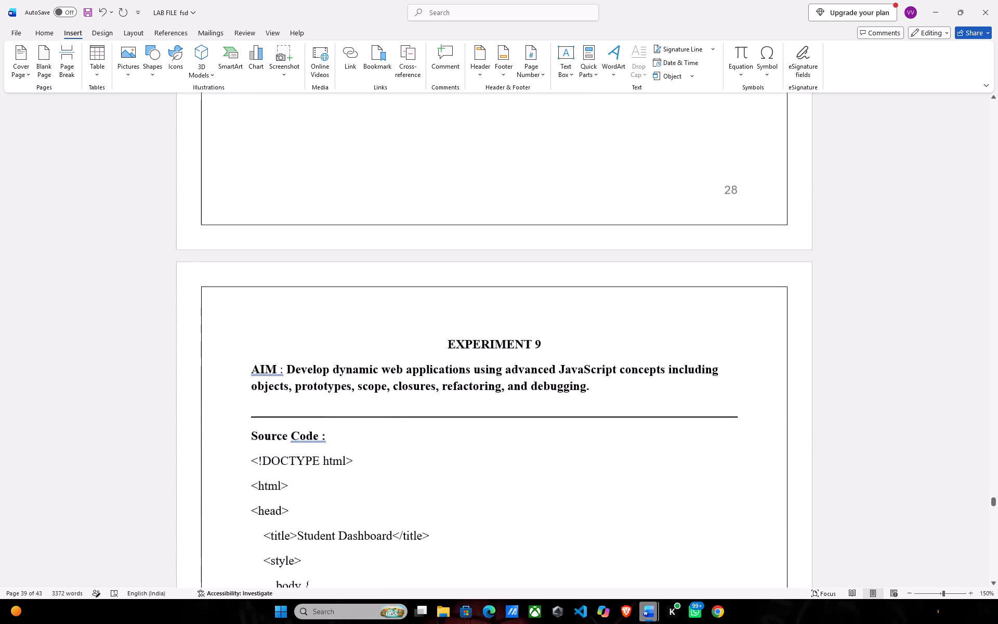
scroll(339, 276, up, 3)
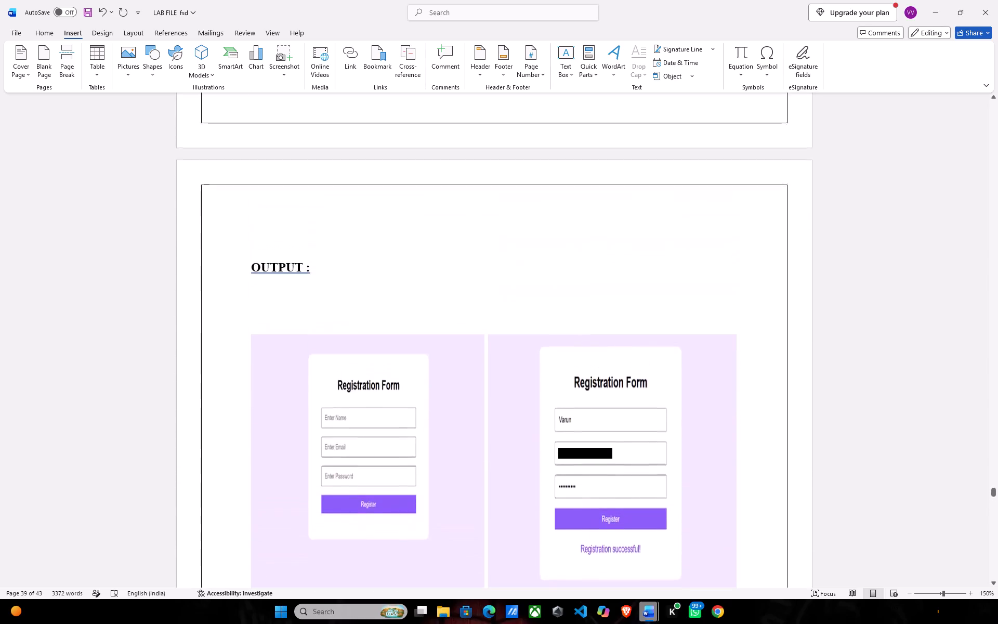
scroll(339, 276, up, 3)
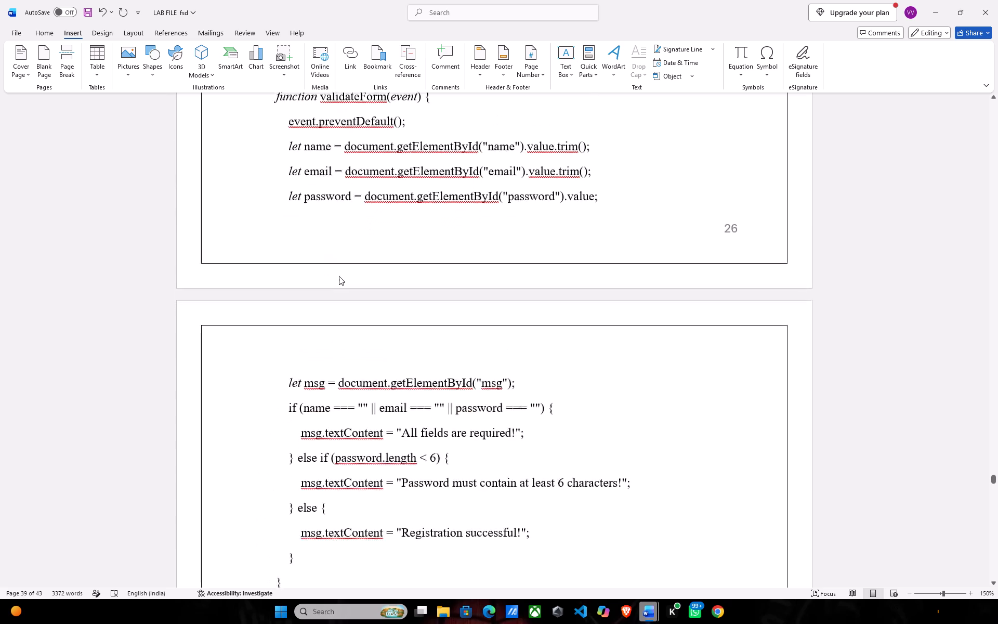
scroll(339, 276, up, 3)
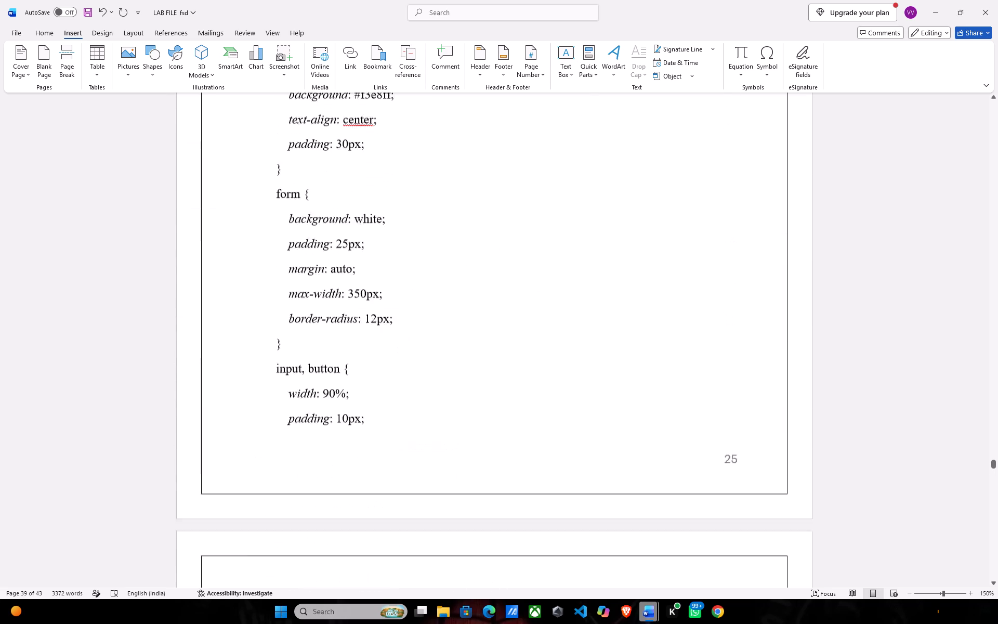
scroll(339, 276, up, 4)
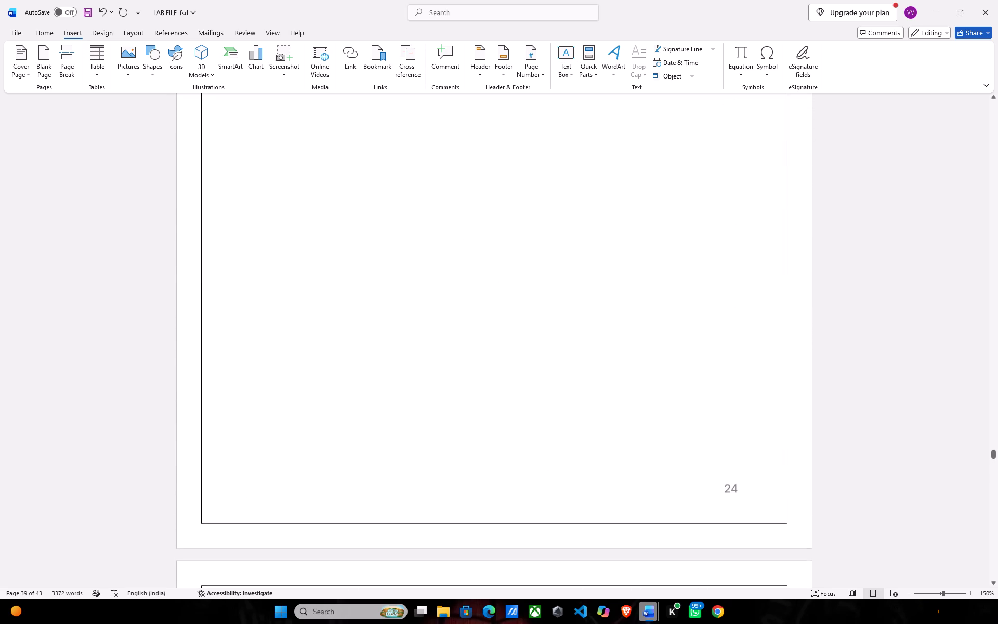
scroll(339, 276, up, 3)
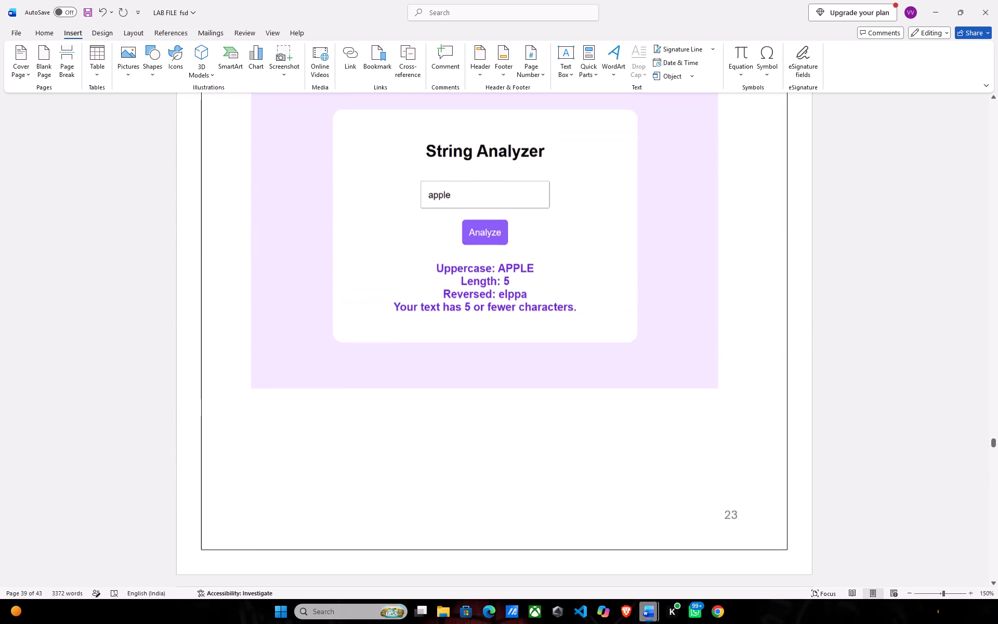
scroll(339, 276, up, 1)
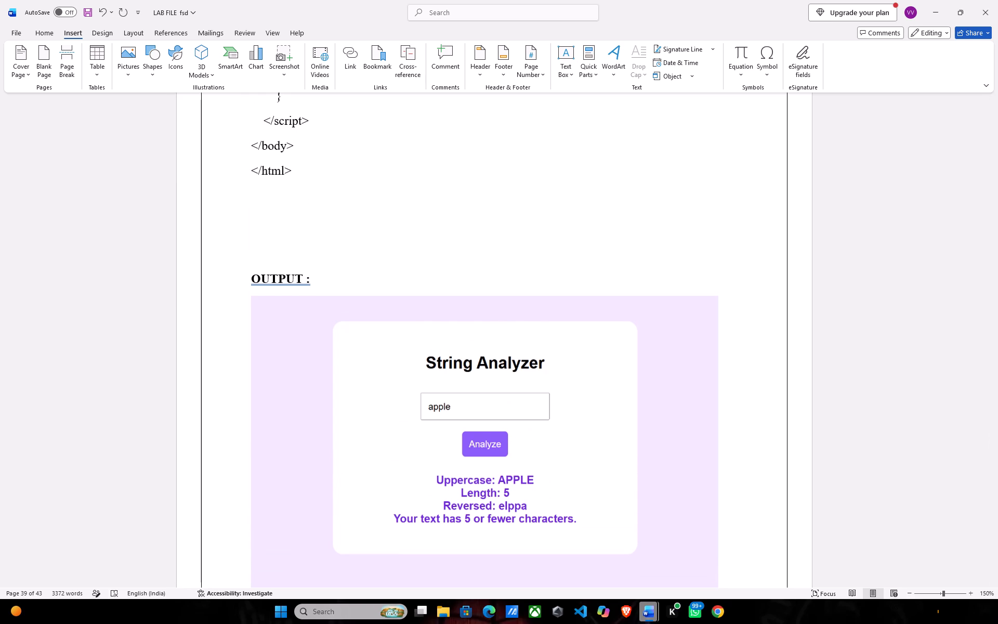
Move the String Analyzer picture from under its OUTPUT heading on page 31 to the top of page 32, filling page 31 with blank lines.
click(356, 320)
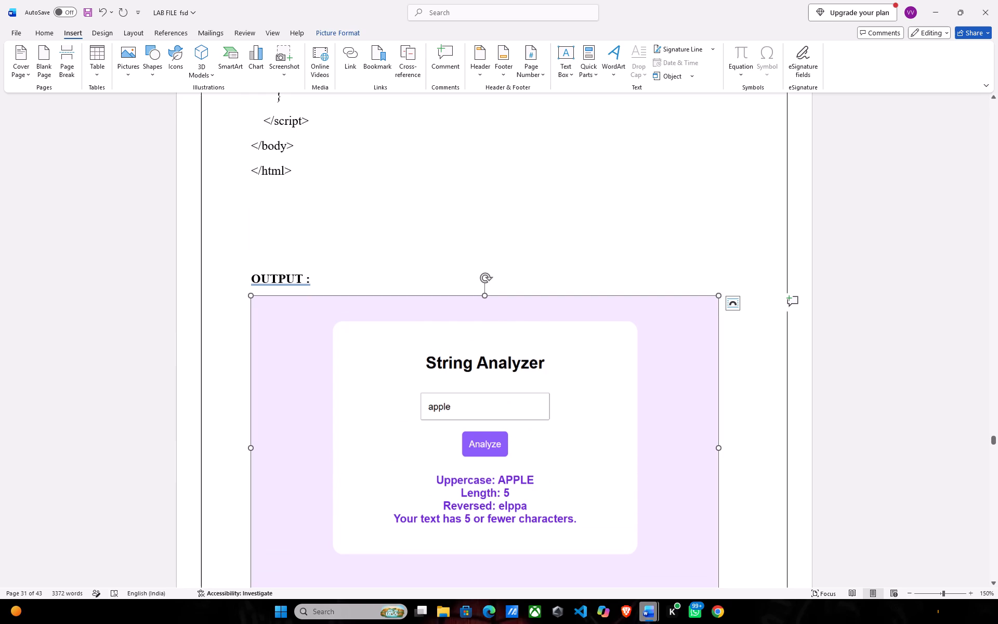
right_click(356, 320)
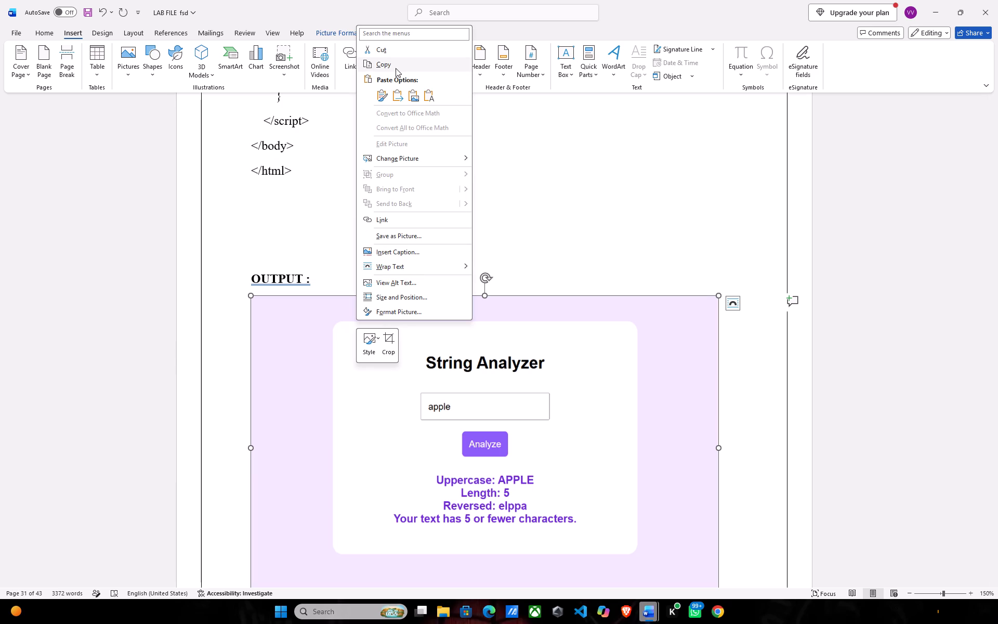
click(403, 56)
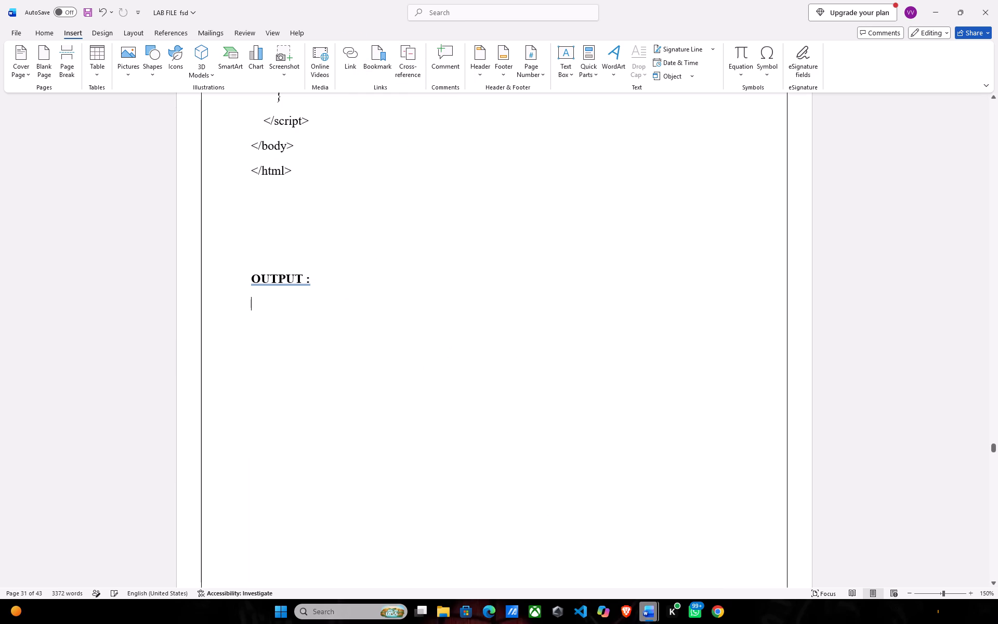
key(Return)
key(Return)
key(Return)
key(Return)
key(Return)
key(Return)
key(Return)
key(Return)
key(Return)
key(Return)
key(Return)
key(Return)
key(Return)
key(Return)
key(Return)
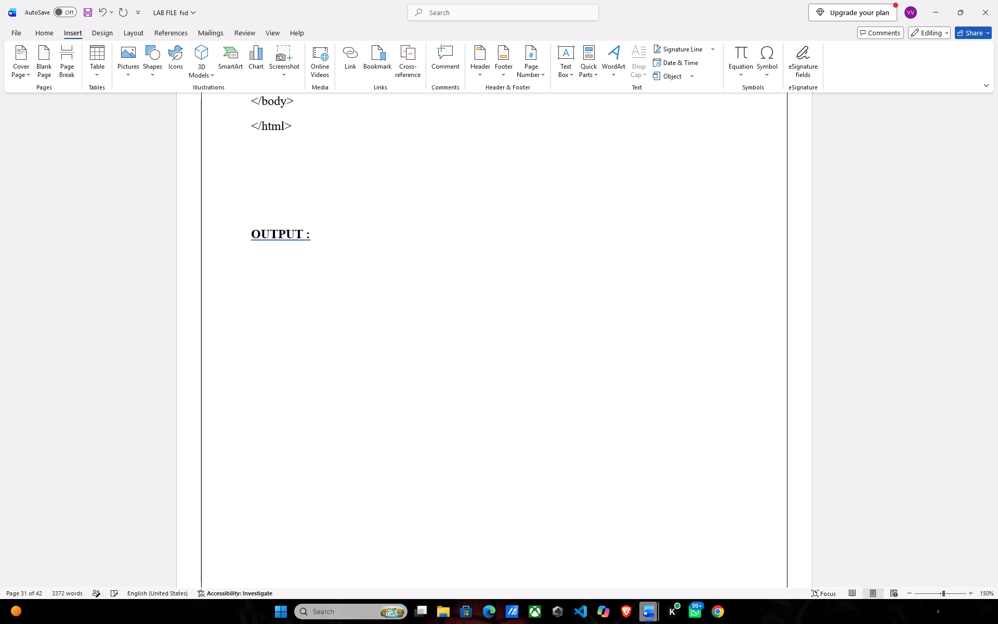
key(Return)
key(Return)
key(Return)
key(Return)
key(Return)
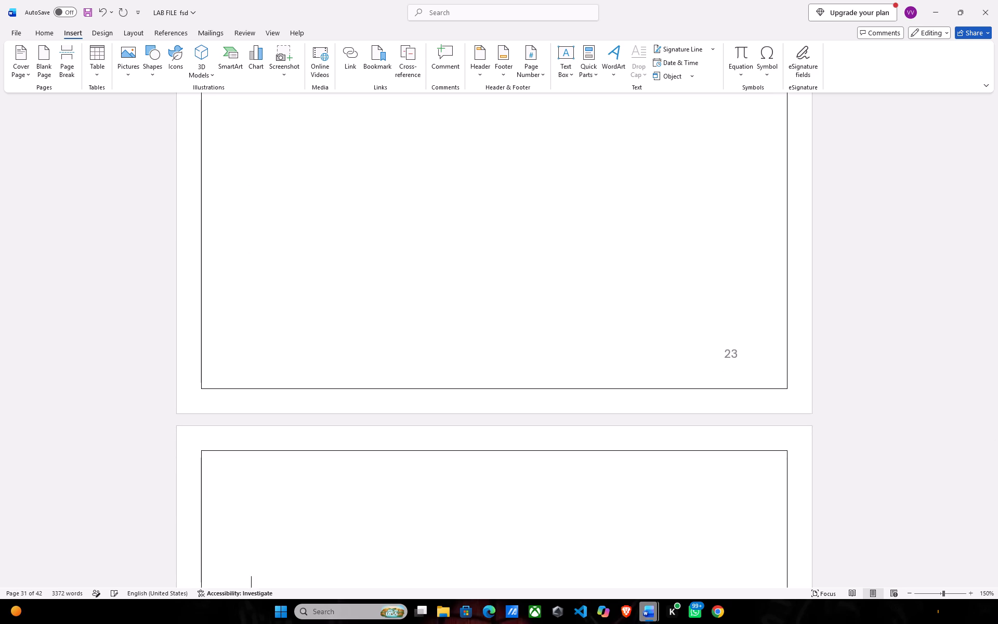
key(BackSpace)
key(ctrl+v)
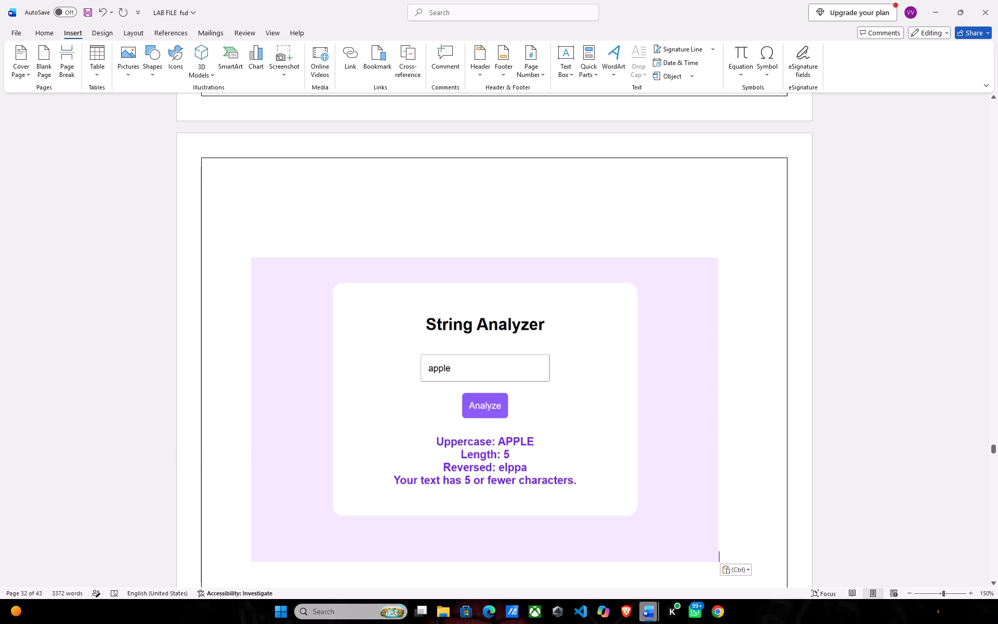
Move the OUTPUT heading from below the String Analyzer code on page 31 to above the picture at the top of page 32.
click(254, 232)
scroll(254, 232, up, 2)
drag(318, 295, 270, 295)
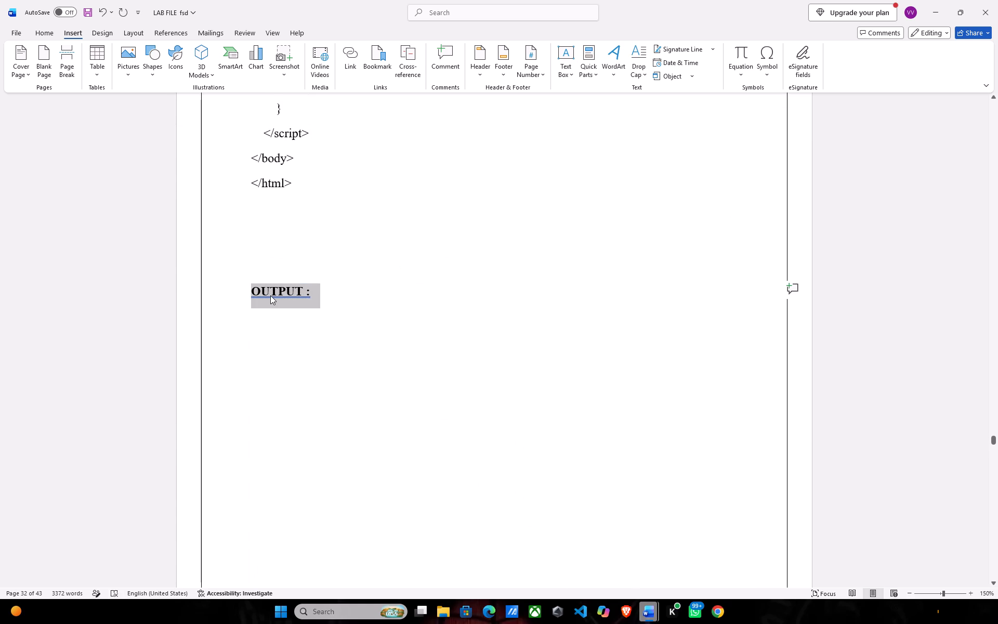
key(ctrl+x)
scroll(270, 295, down, 2)
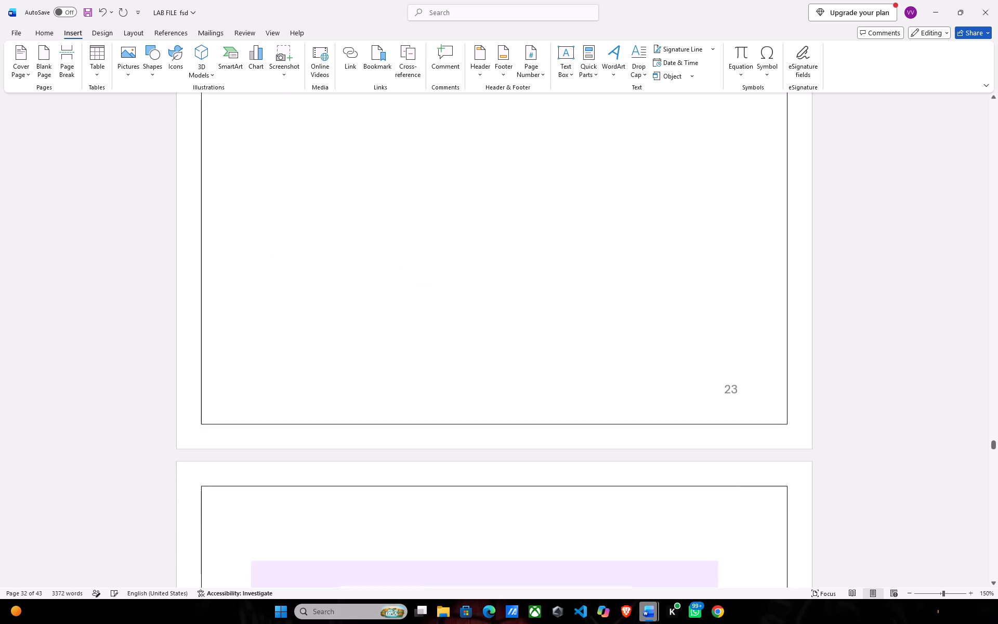
scroll(270, 295, down, 1)
click(243, 320)
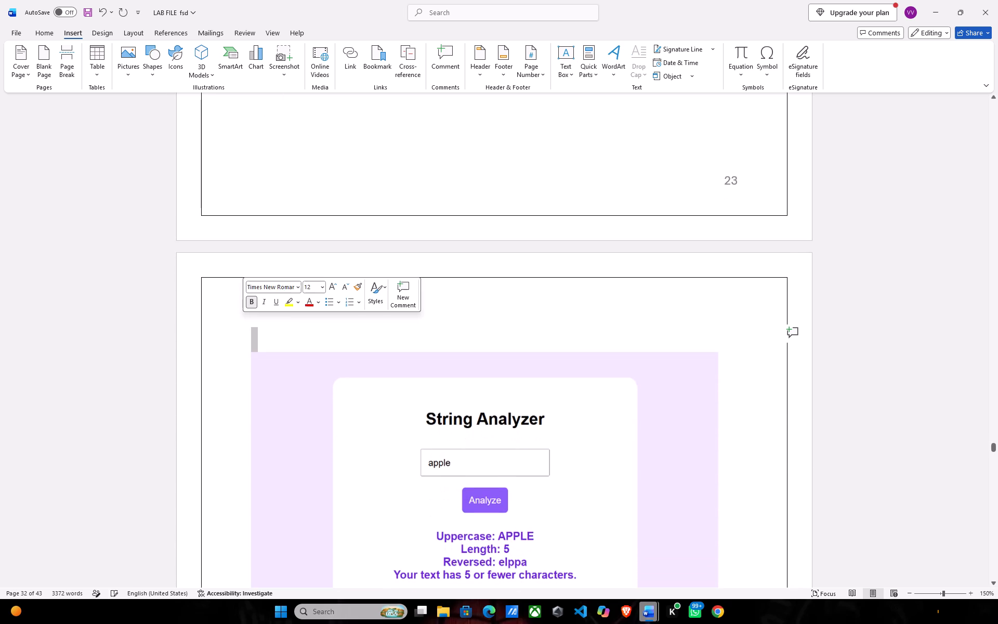
click(291, 321)
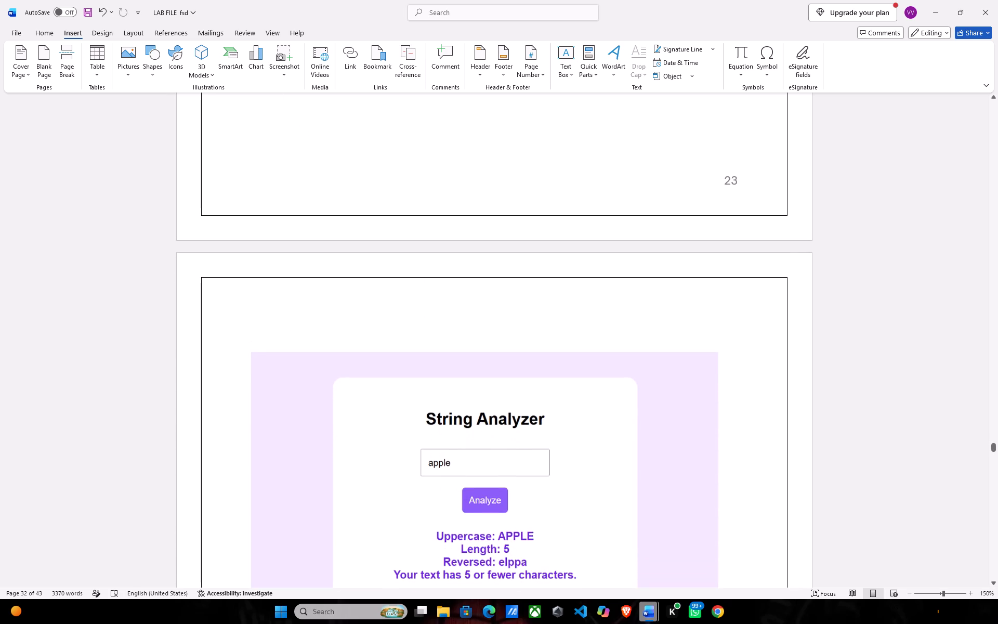
key(ctrl+v)
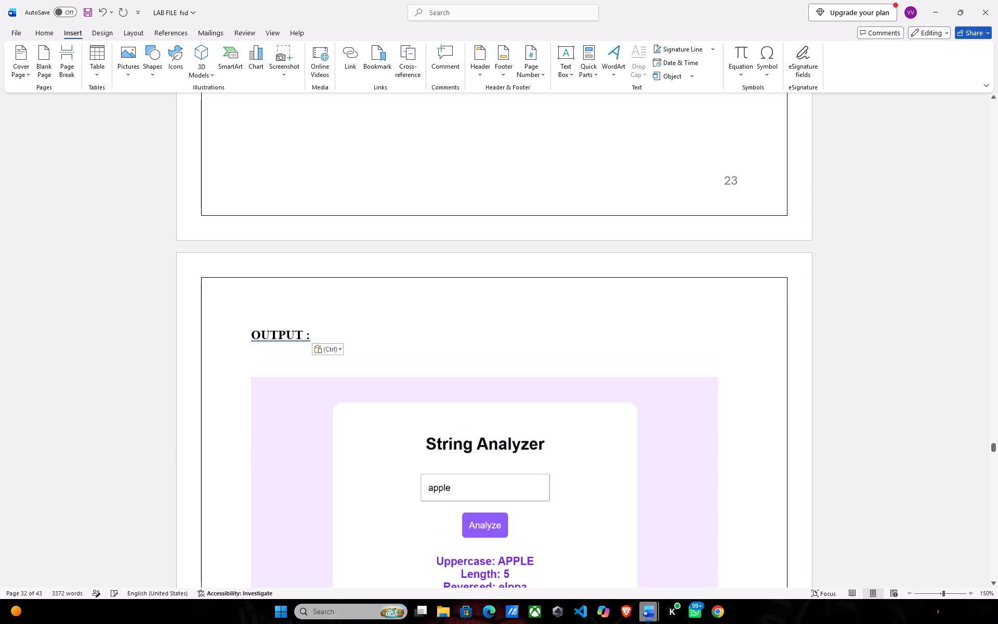
Stretch the String Analyzer picture on page 32 slightly taller from its bottom edge, keeping its width.
scroll(495, 572, down, 1)
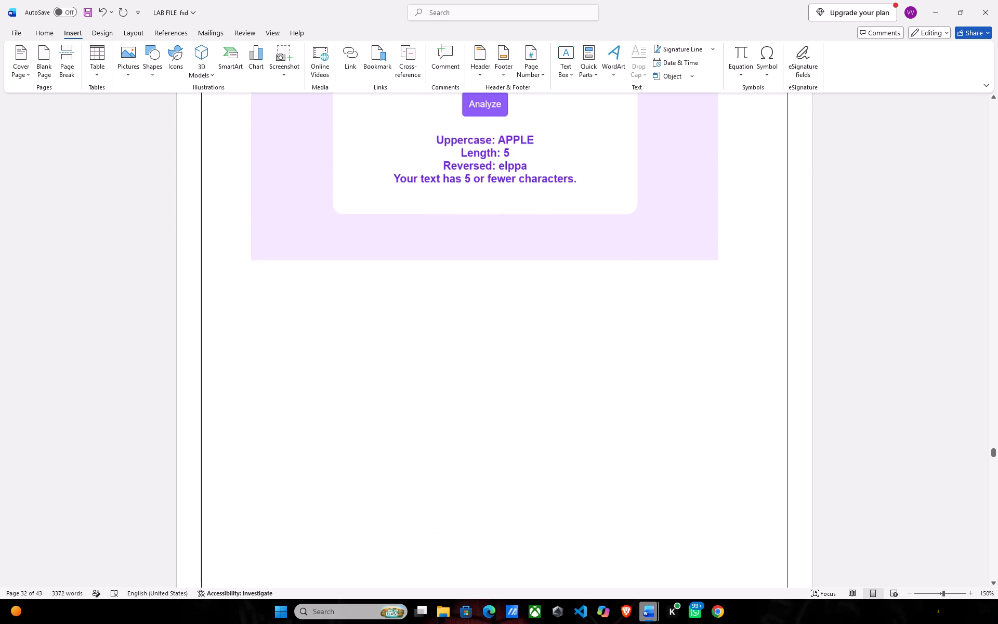
click(491, 254)
drag(484, 260, 487, 270)
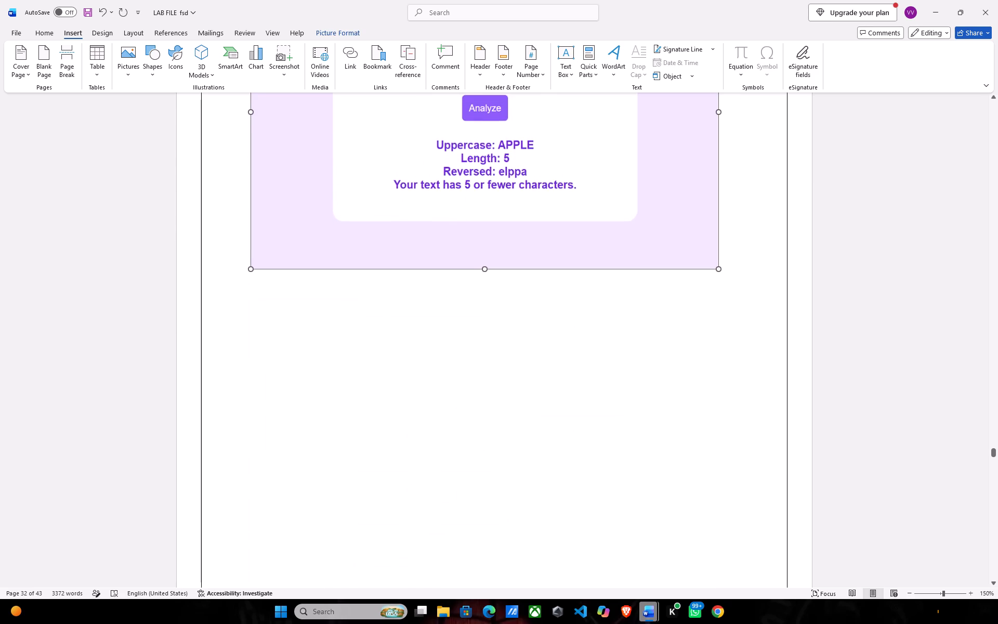
drag(487, 270, 491, 296)
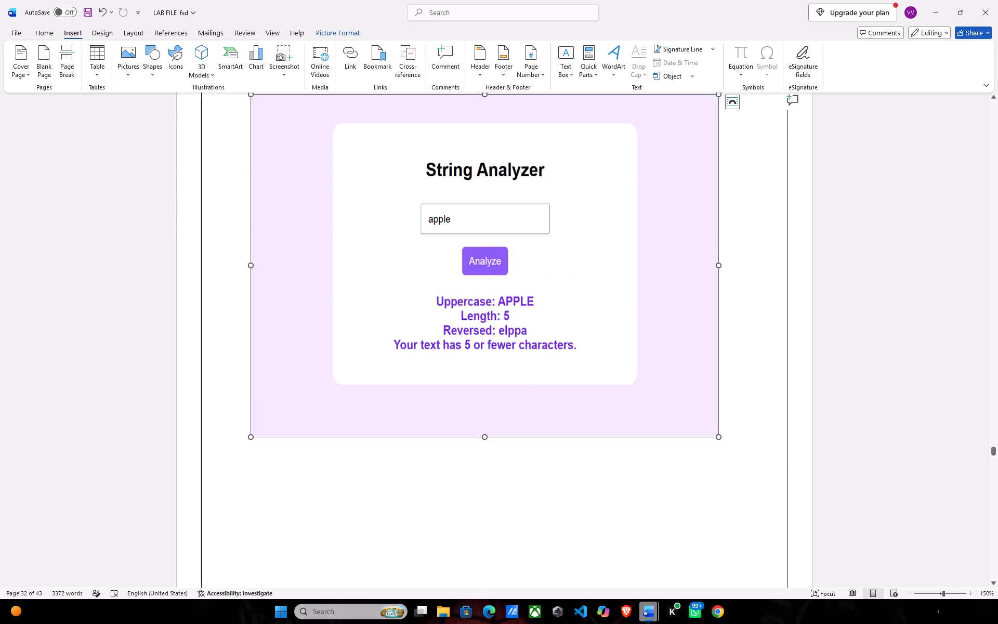
click(746, 309)
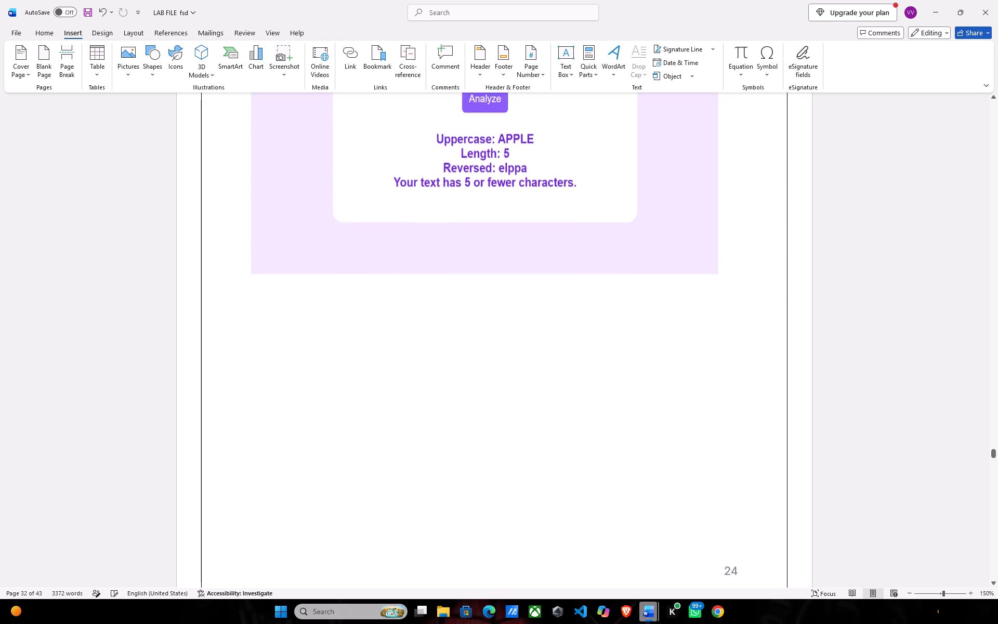
Look back through Experiment 7's code and heading up to the JavaScript Calculator output picture on page 28.
scroll(867, 320, up, 2)
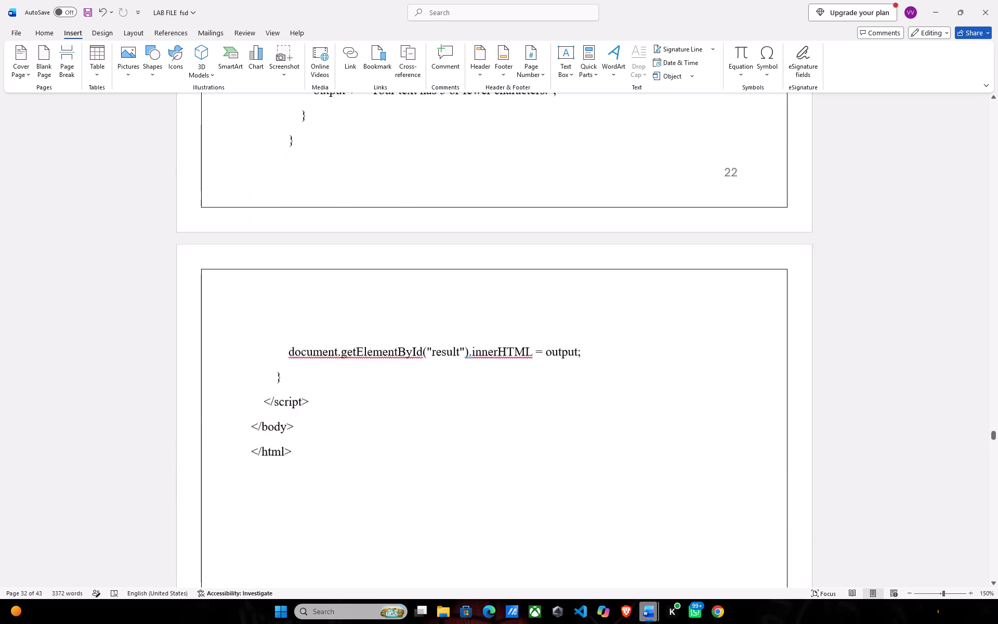
scroll(867, 320, up, 1)
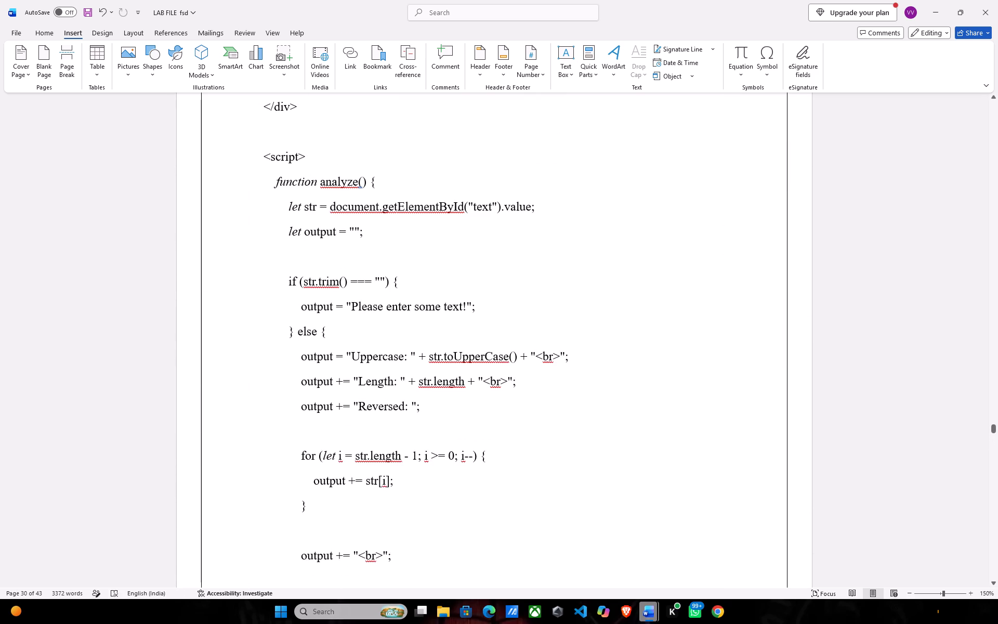
scroll(749, 272, up, 2)
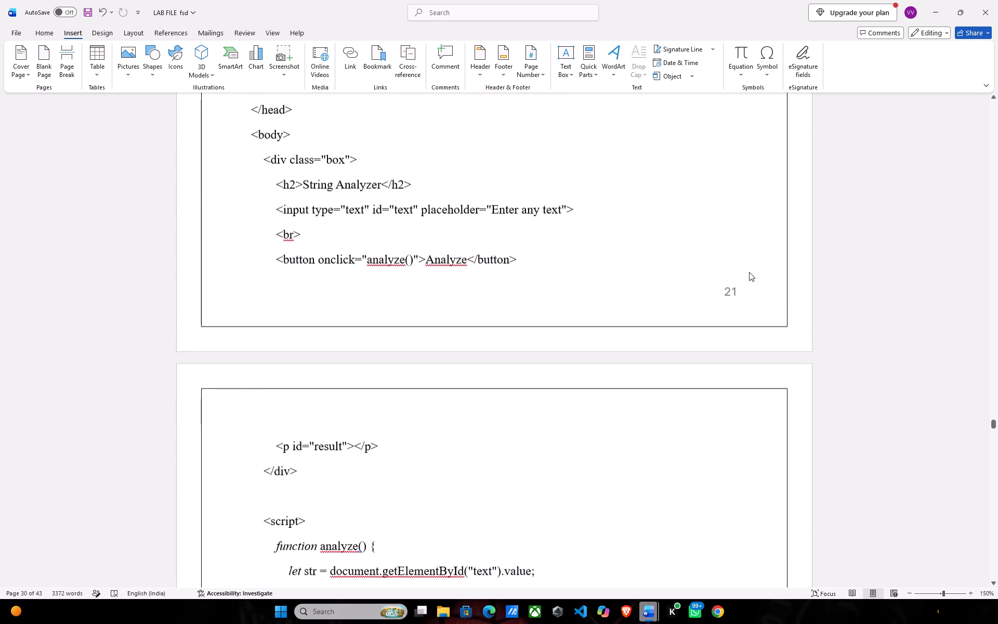
scroll(749, 272, up, 3)
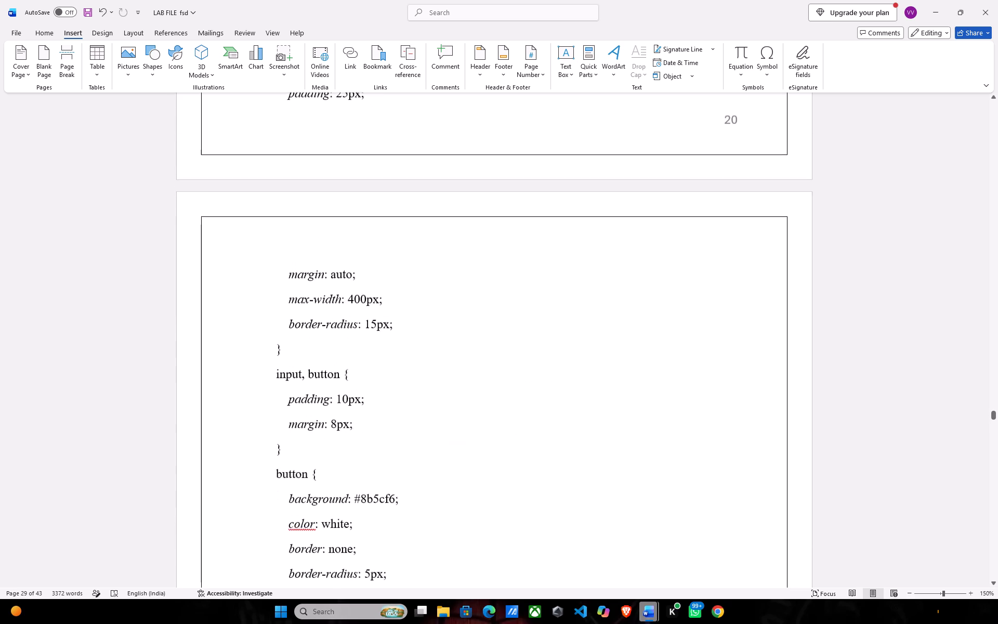
scroll(749, 272, up, 1)
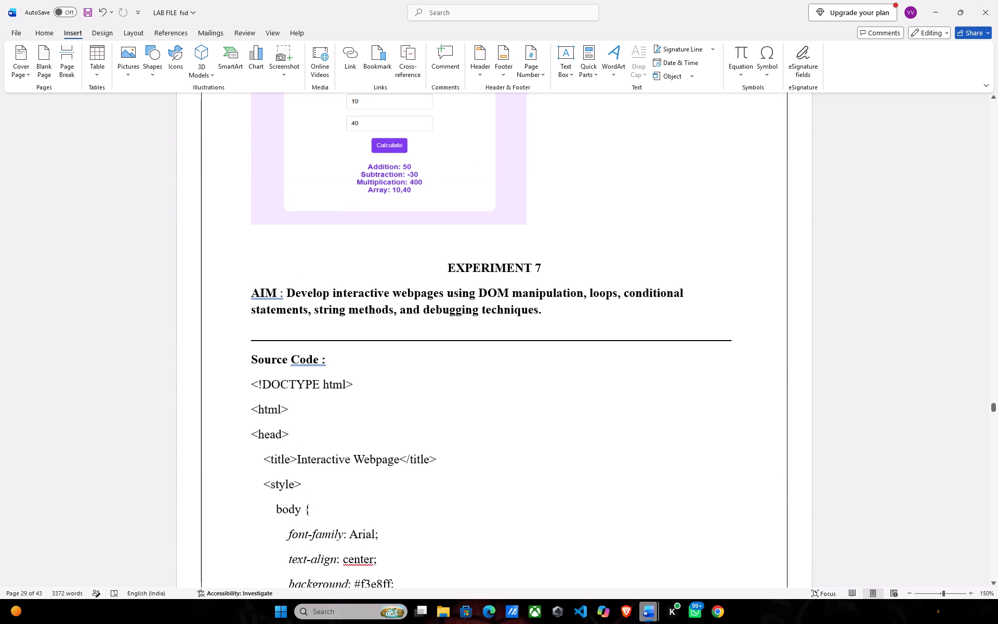
scroll(768, 366, up, 1)
scroll(651, 247, up, 1)
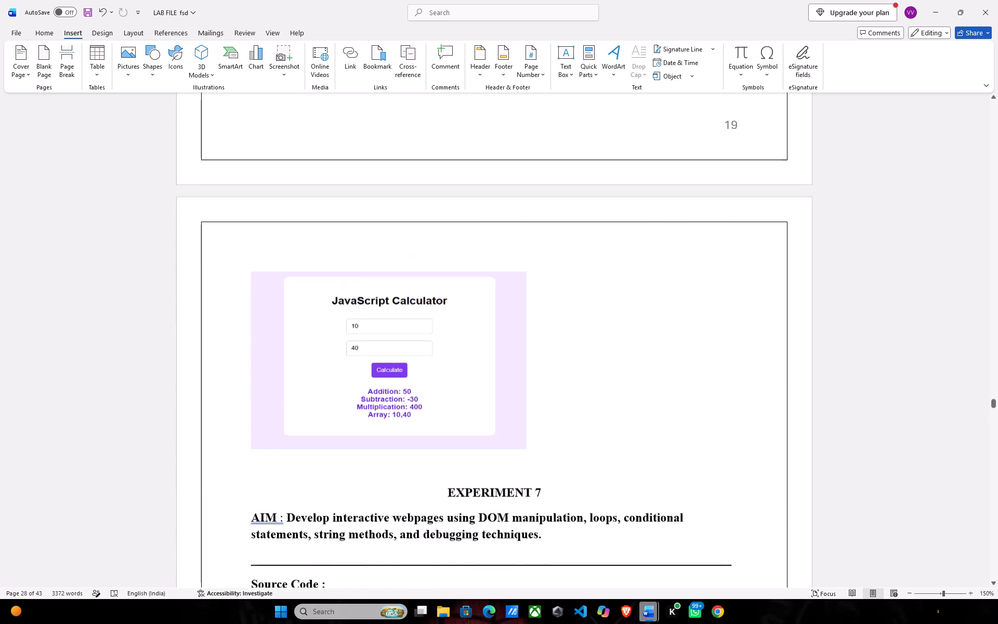
scroll(651, 247, up, 1)
scroll(651, 247, down, 1)
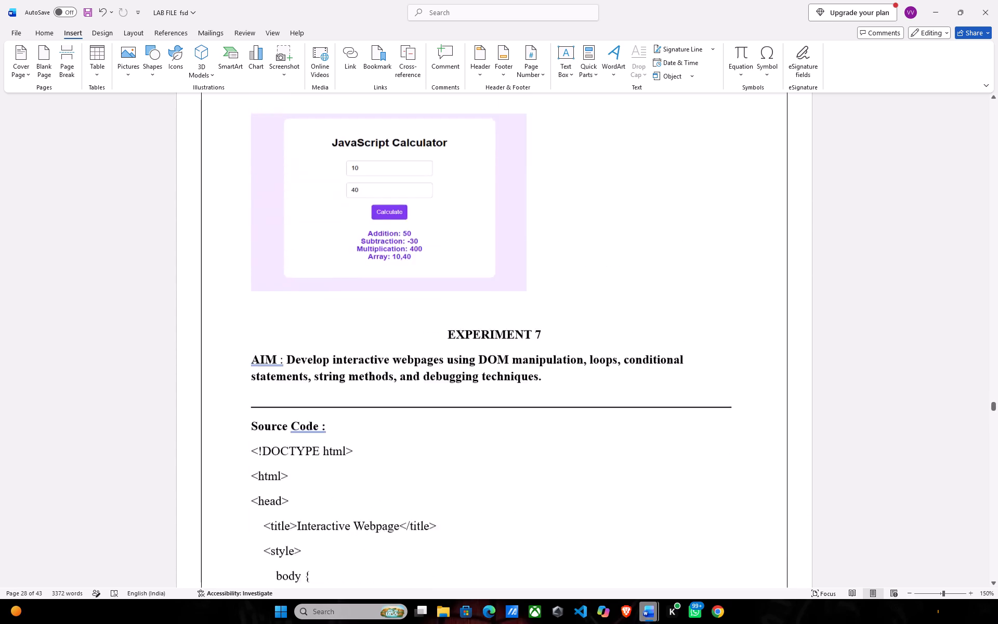
scroll(651, 247, down, 1)
Cut the JavaScript Calculator picture above the EXPERIMENT 7 heading and delete the blank line it leaves.
click(449, 255)
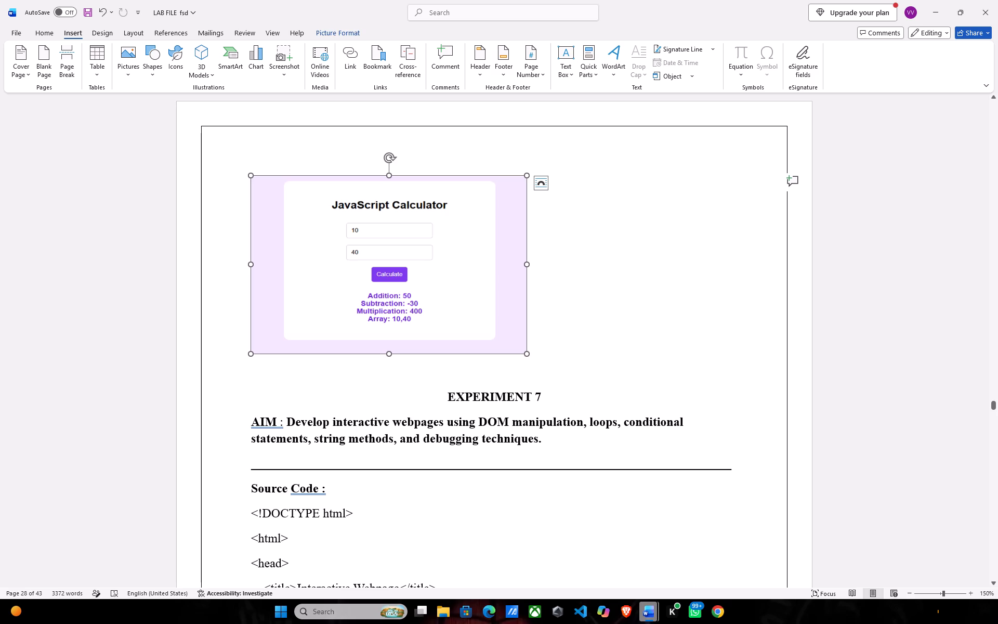
key(ctrl+x)
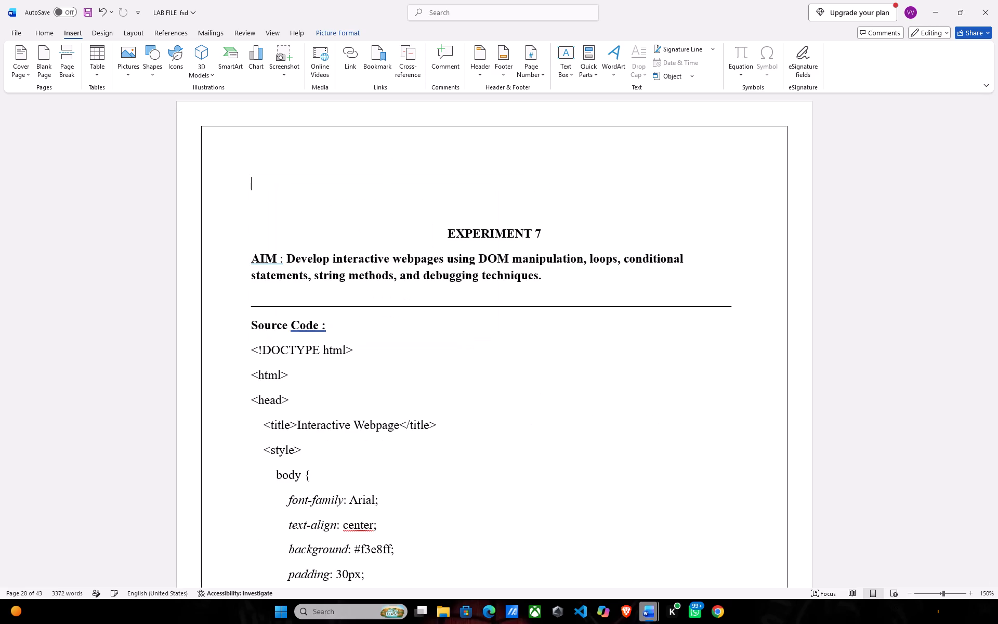
key(BackSpace)
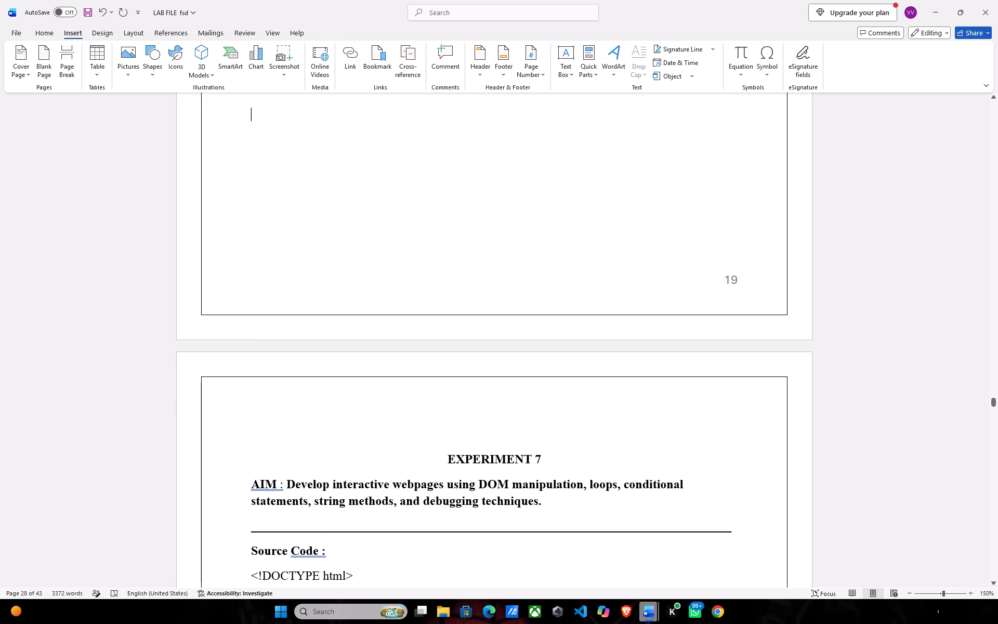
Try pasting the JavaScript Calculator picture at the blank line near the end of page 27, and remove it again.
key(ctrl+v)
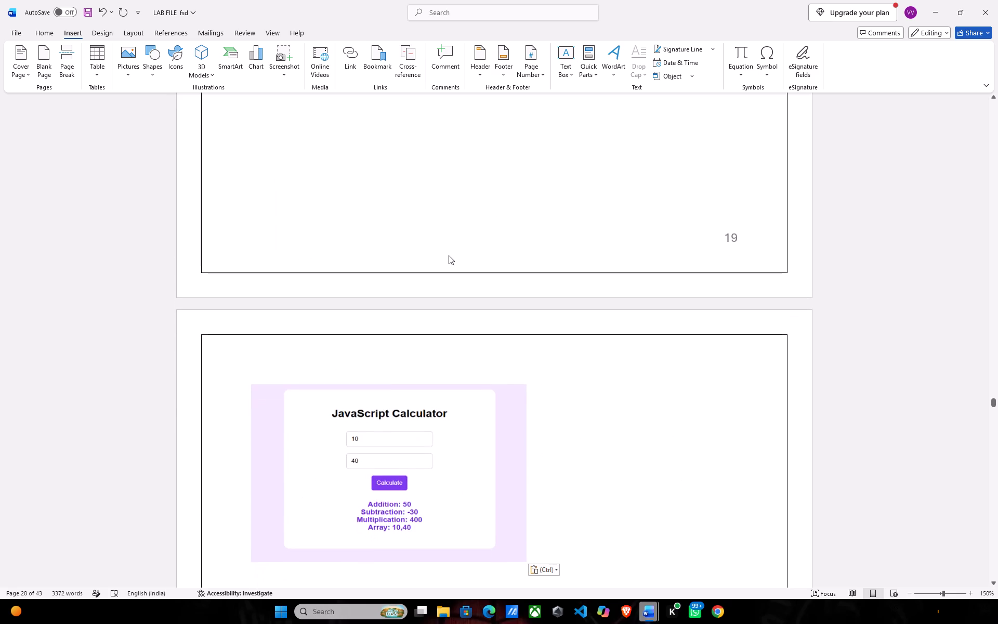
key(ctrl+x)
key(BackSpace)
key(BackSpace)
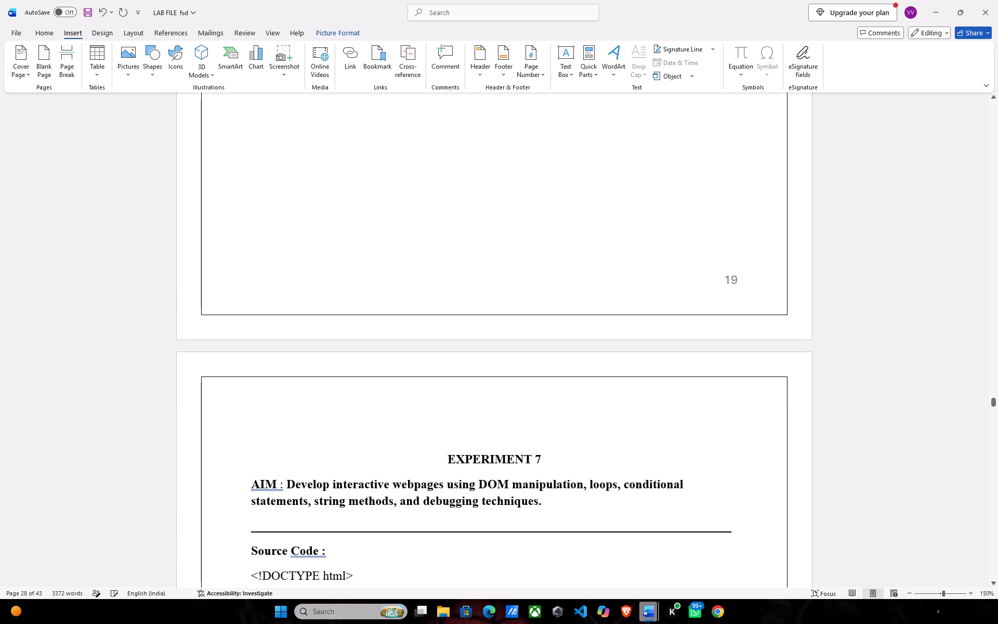
Insert a blank page after the OUTPUT : heading at the end of page 27, before EXPERIMENT 7.
scroll(449, 255, up, 1)
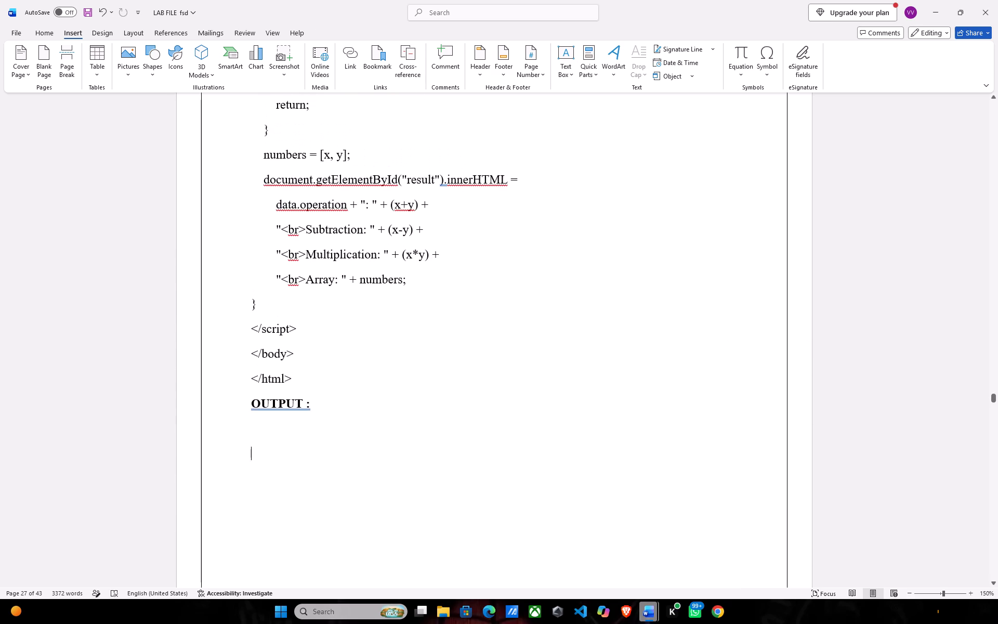
click(397, 410)
click(294, 524)
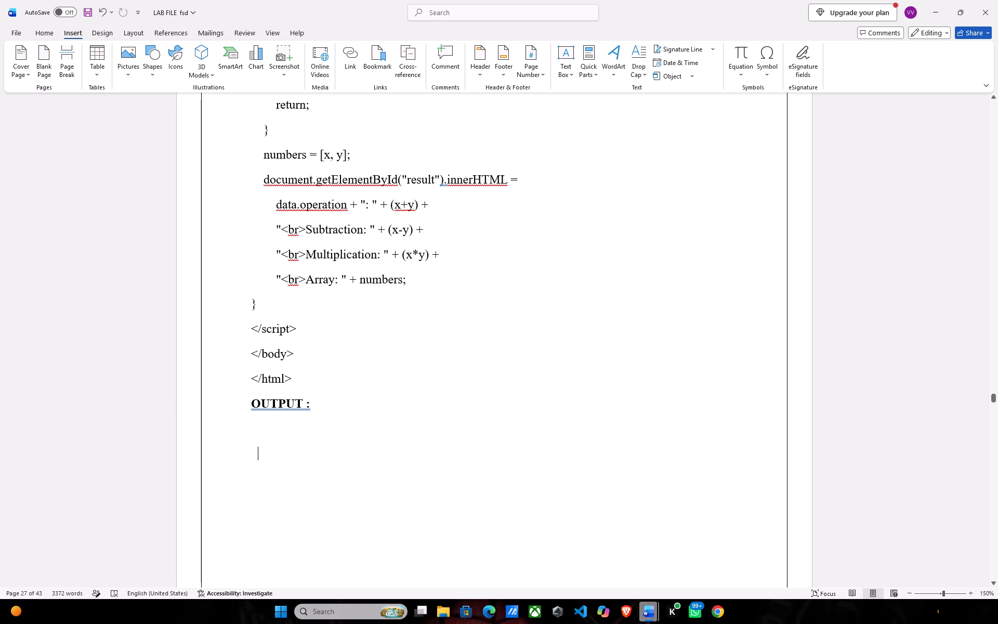
click(241, 537)
click(261, 556)
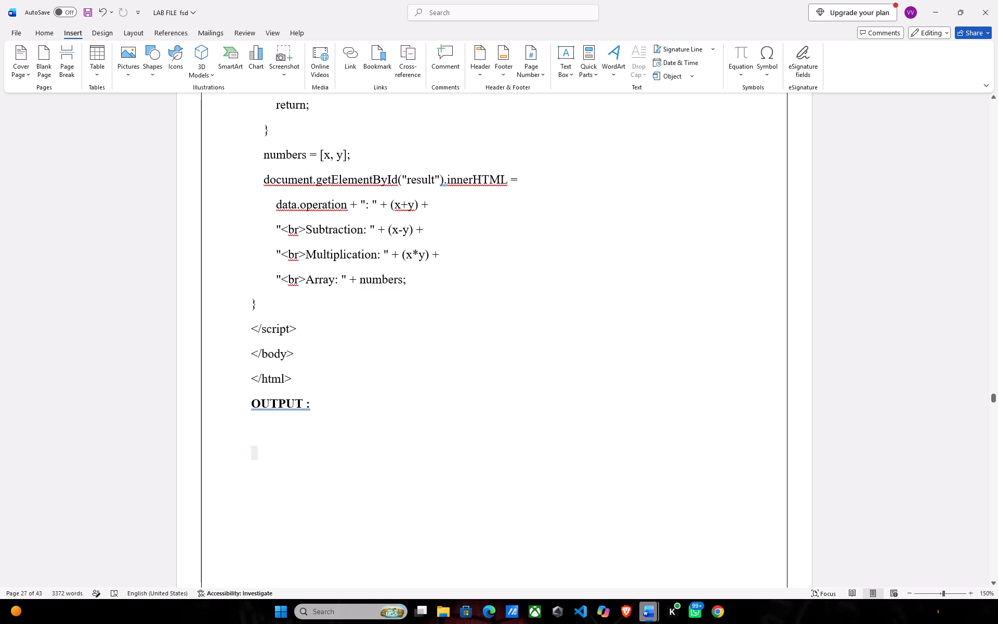
click(261, 556)
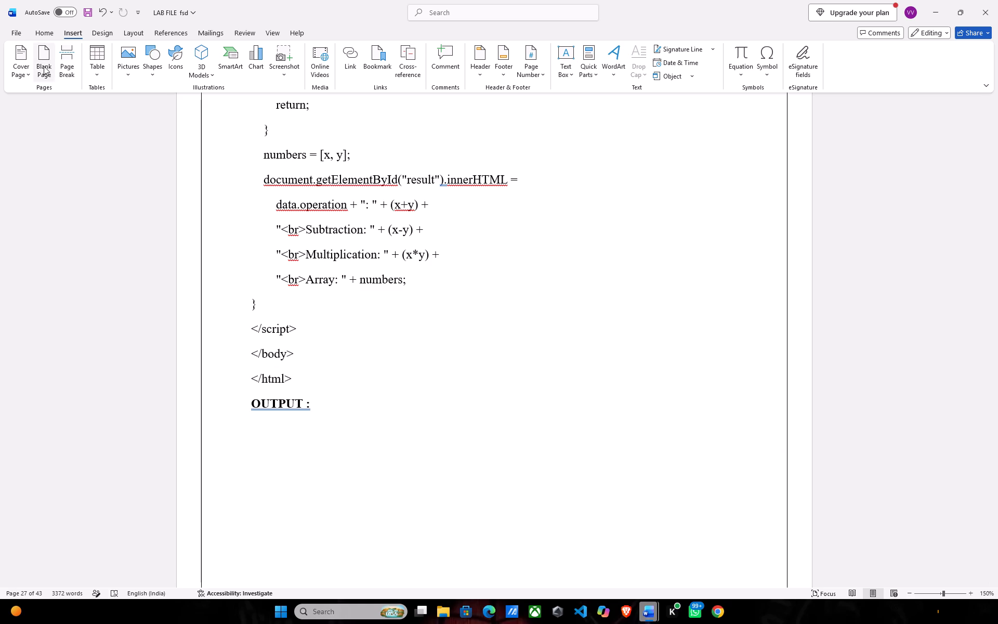
click(43, 66)
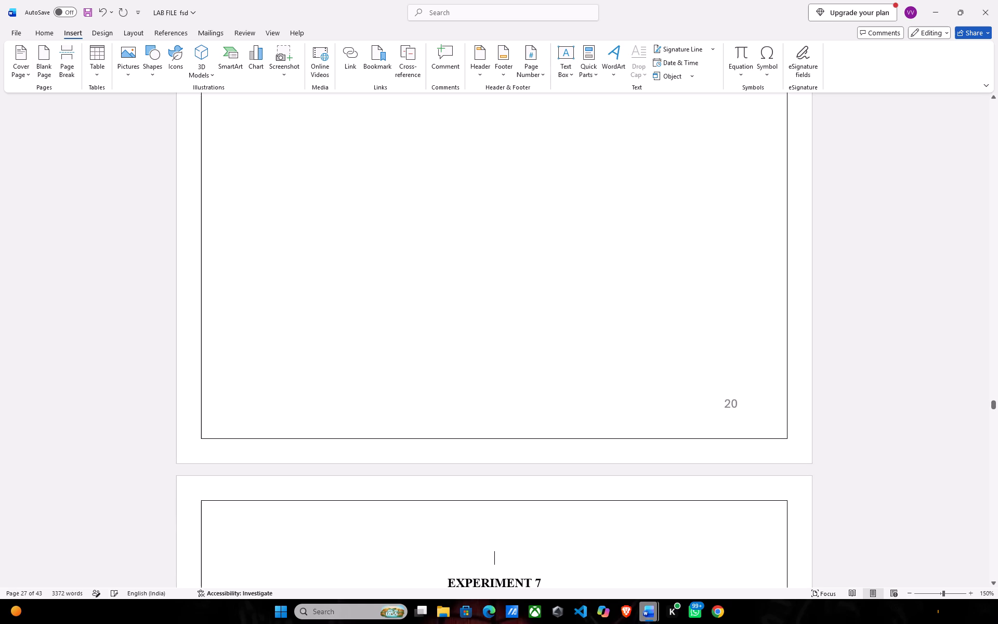
Paste the JavaScript Calculator picture at the start of the new blank page 28, removing the surplus blank lines before it.
scroll(396, 205, up, 2)
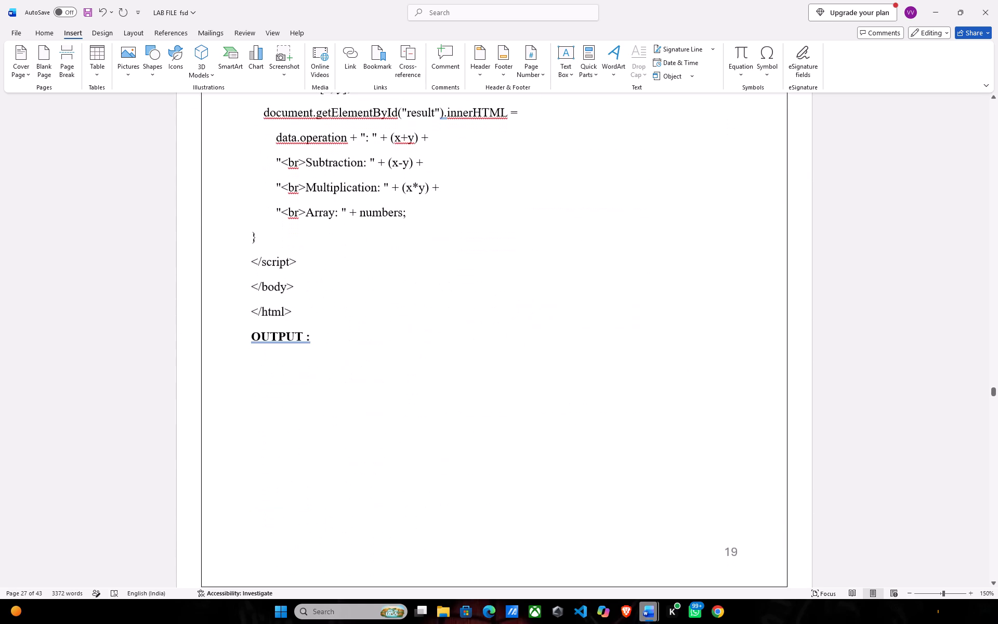
click(276, 388)
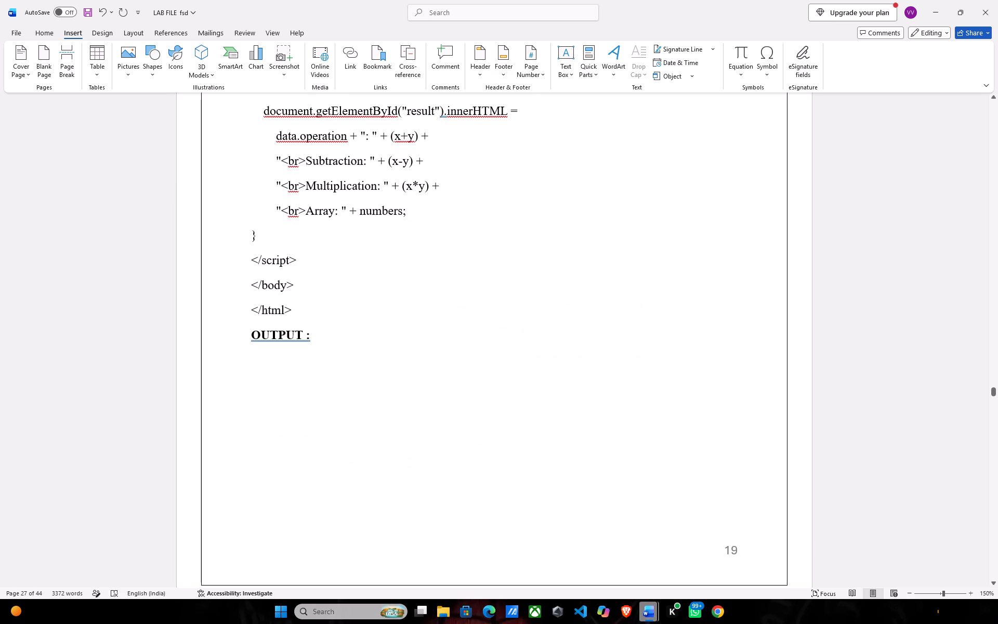
key(Return)
key(Return)
key(Return)
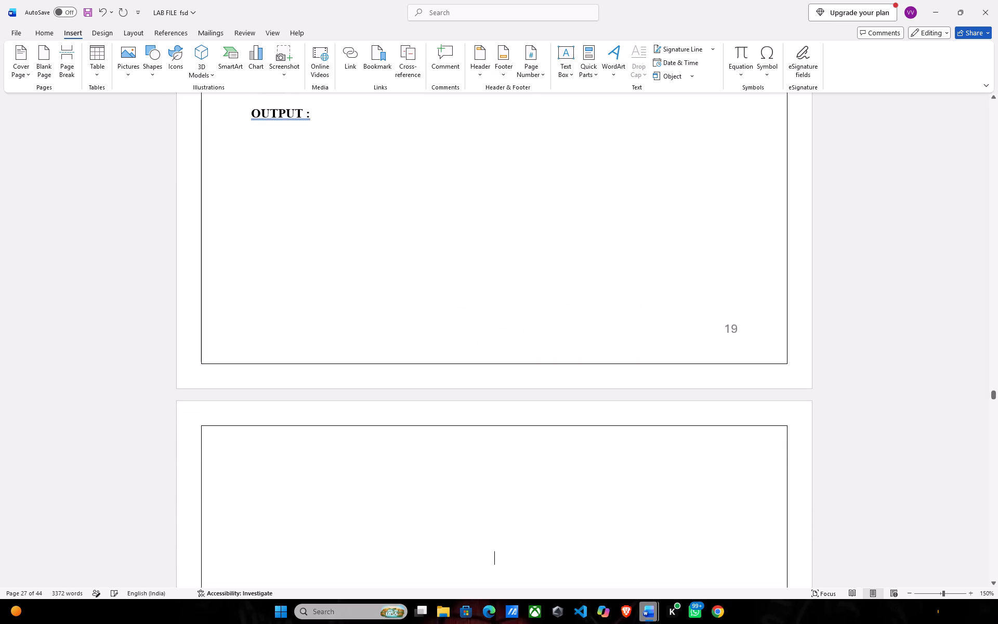
key(Return)
key(Return)
key(Up)
key(Up)
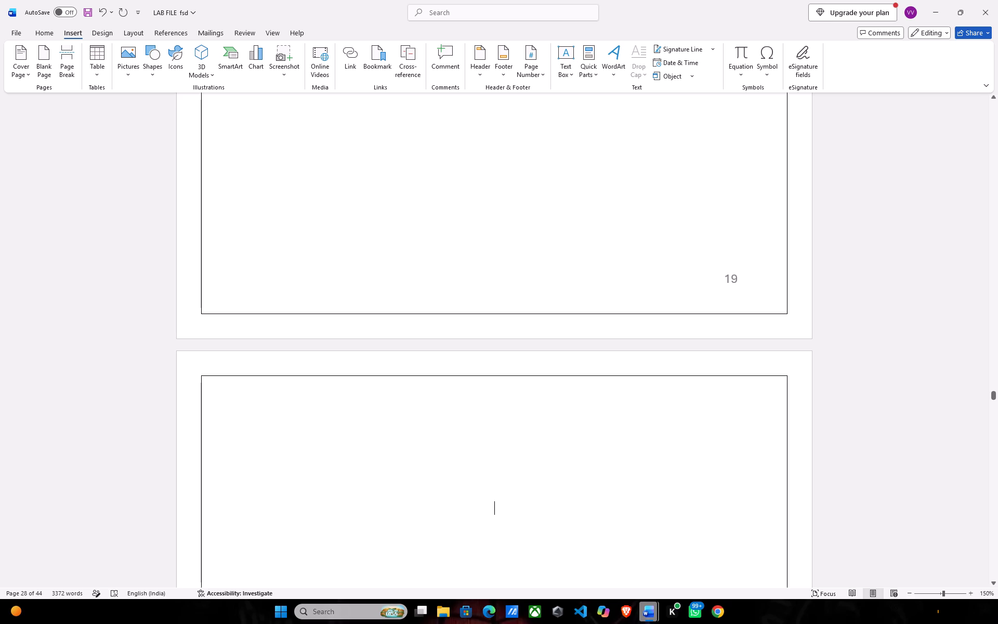
key(BackSpace)
key(BackSpace)
key(BackSpace)
key(BackSpace)
key(ctrl+v)
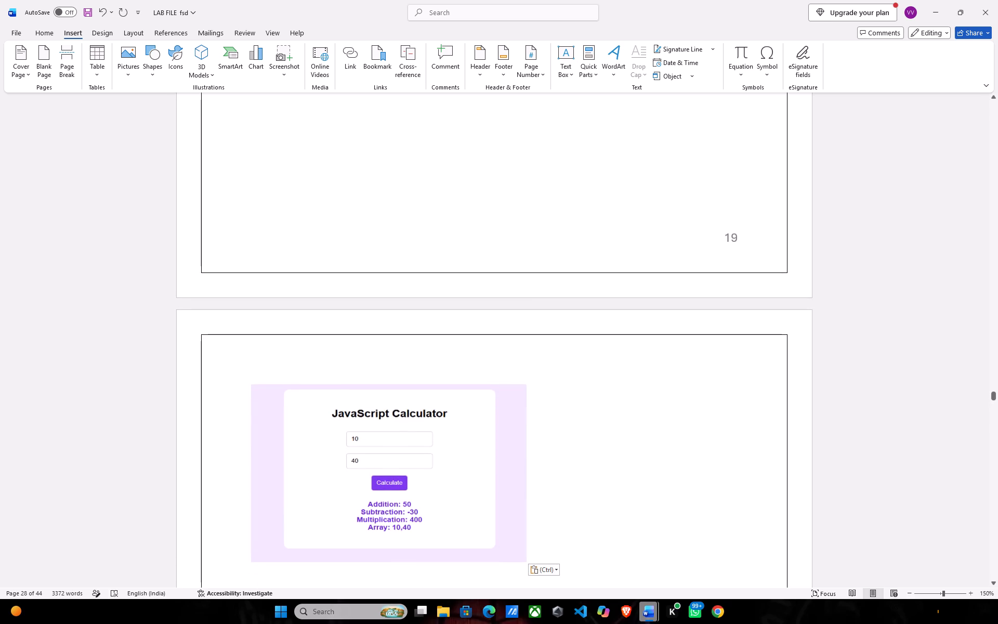
Enlarge the JavaScript Calculator picture to the full text width and stretch it slightly taller from its bottom edge.
click(519, 557)
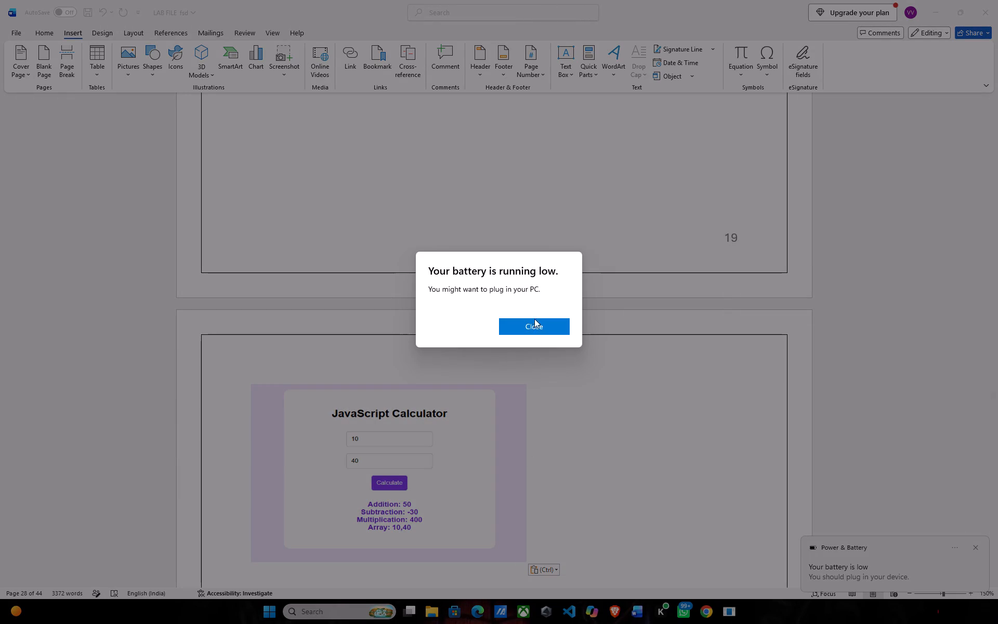
click(534, 322)
click(425, 516)
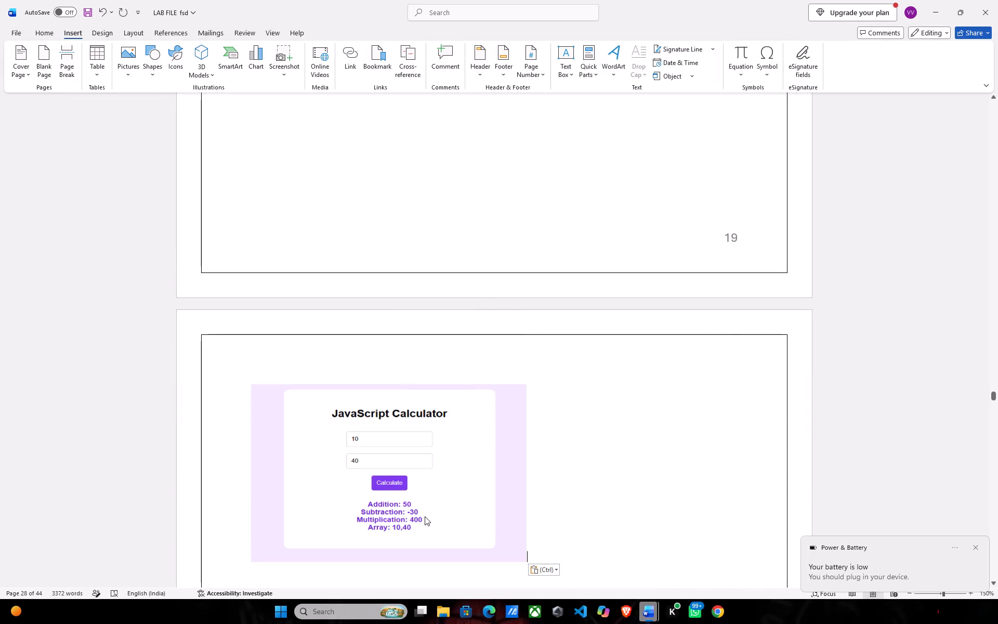
click(503, 536)
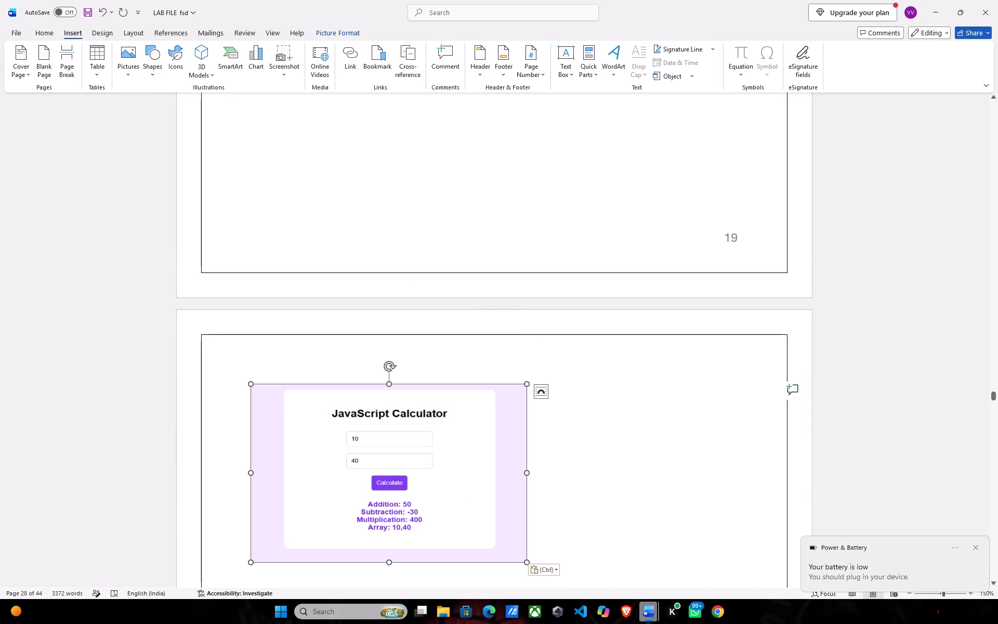
drag(523, 564, 633, 620)
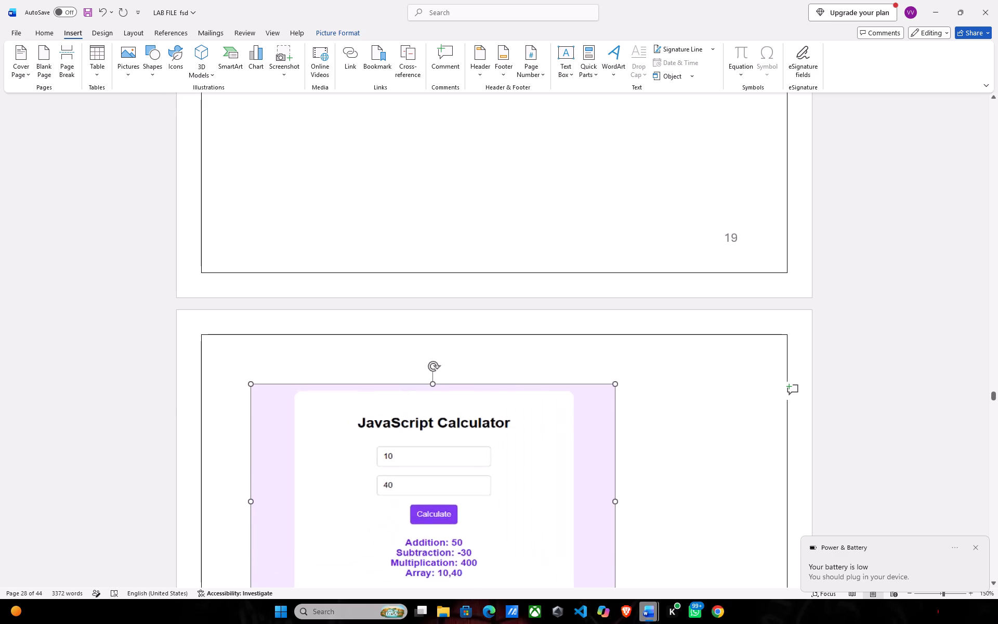
drag(633, 620, 734, 623)
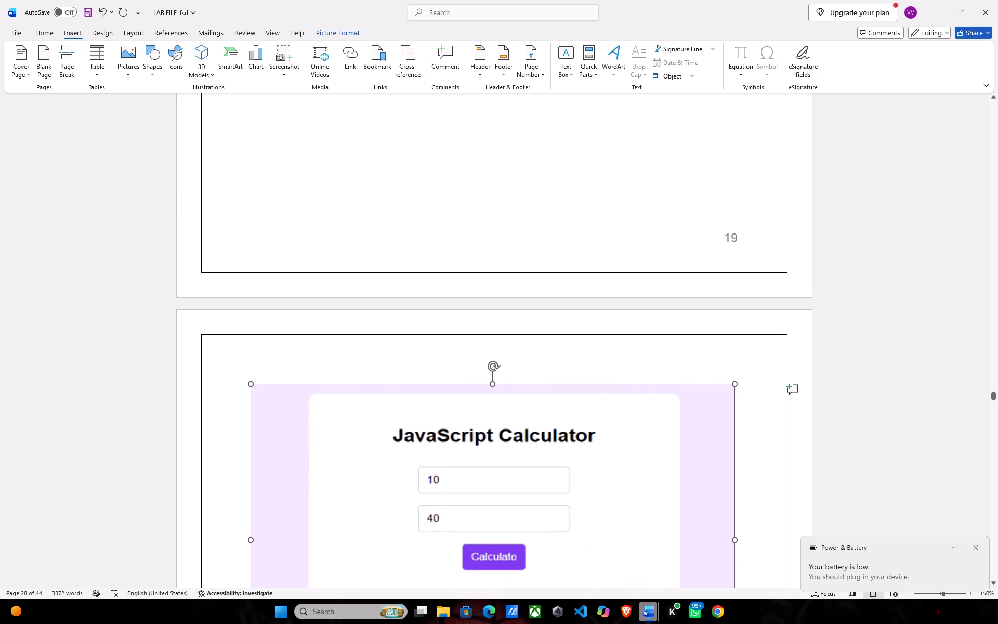
drag(495, 409, 495, 420)
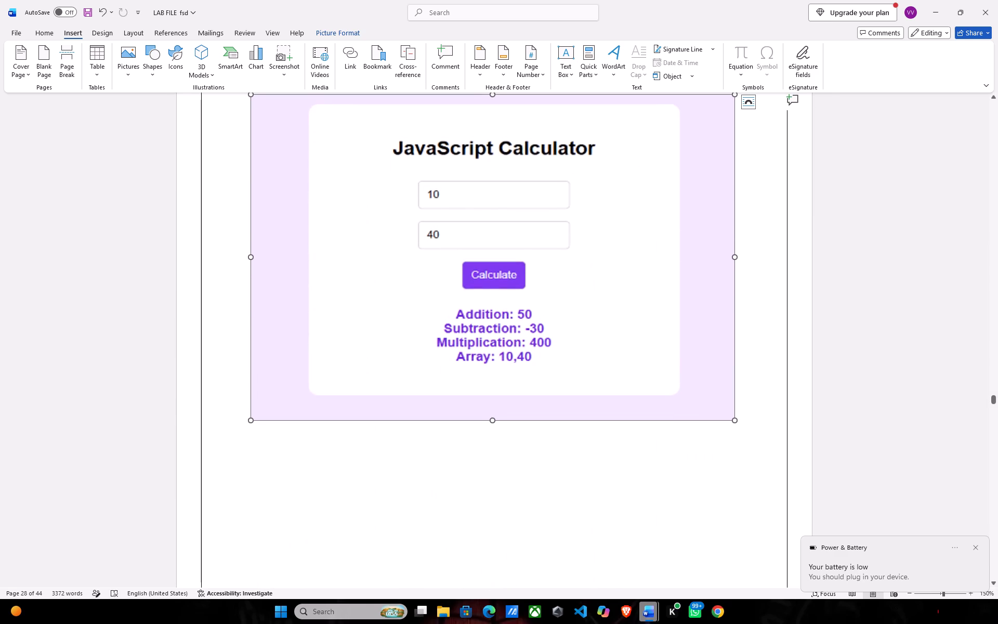
Cut the OUTPUT : heading below the closing </html> line on page 27.
ctrl+scroll(502, 411, up, 1)
scroll(463, 475, up, 2)
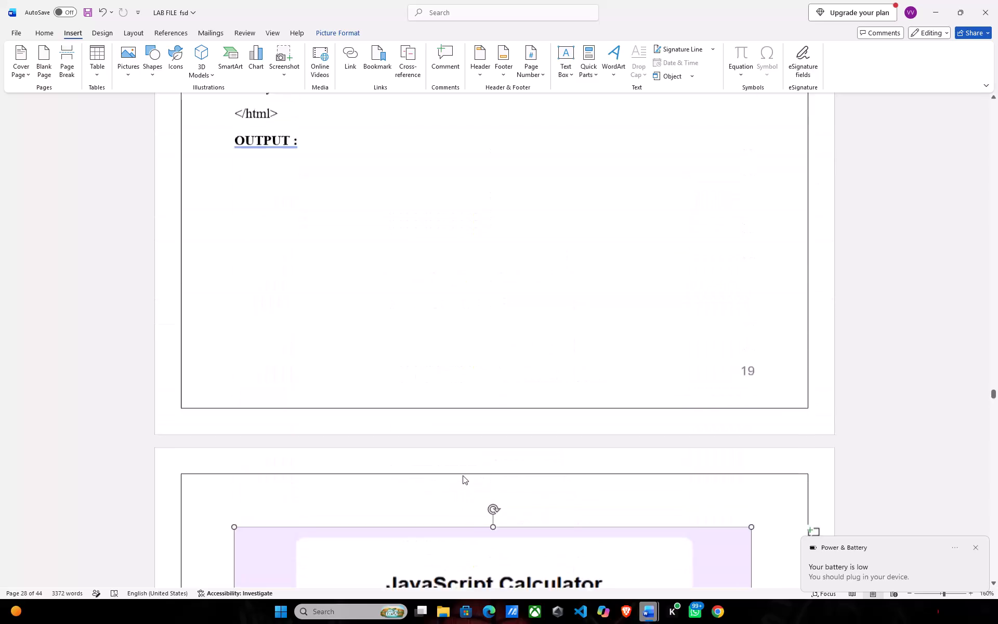
scroll(463, 475, up, 1)
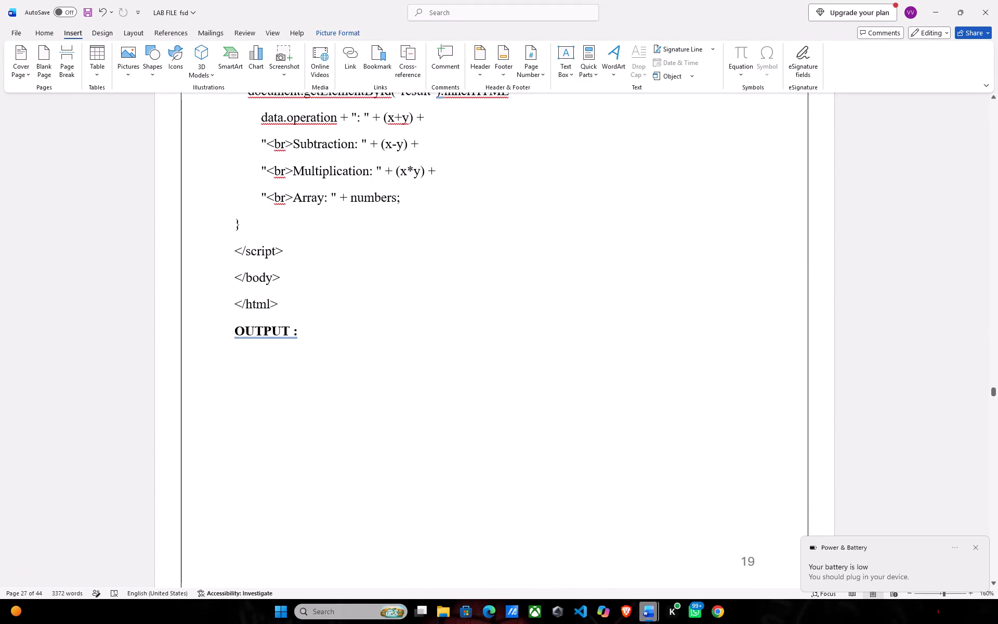
click(305, 329)
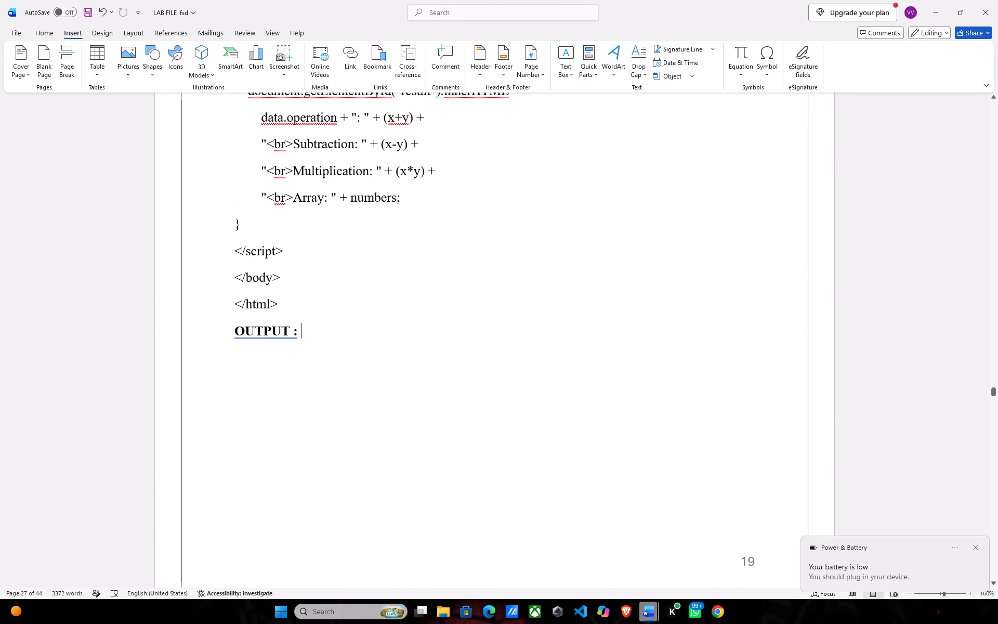
drag(228, 331, 306, 338)
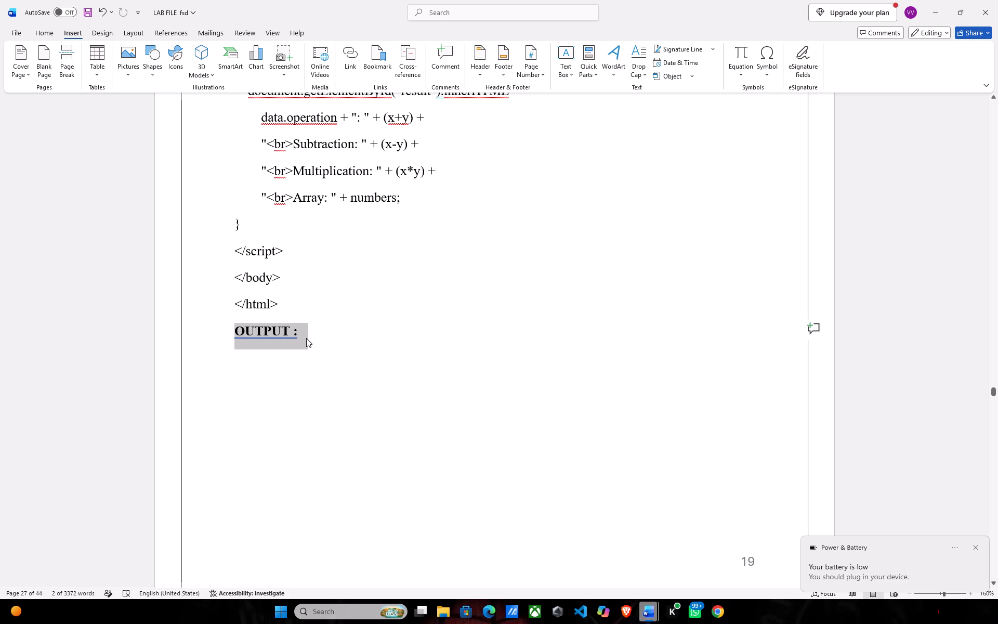
key(ctrl+x)
Add three blank lines before the JavaScript Calculator picture, starting from the end of page 27.
scroll(306, 338, down, 1)
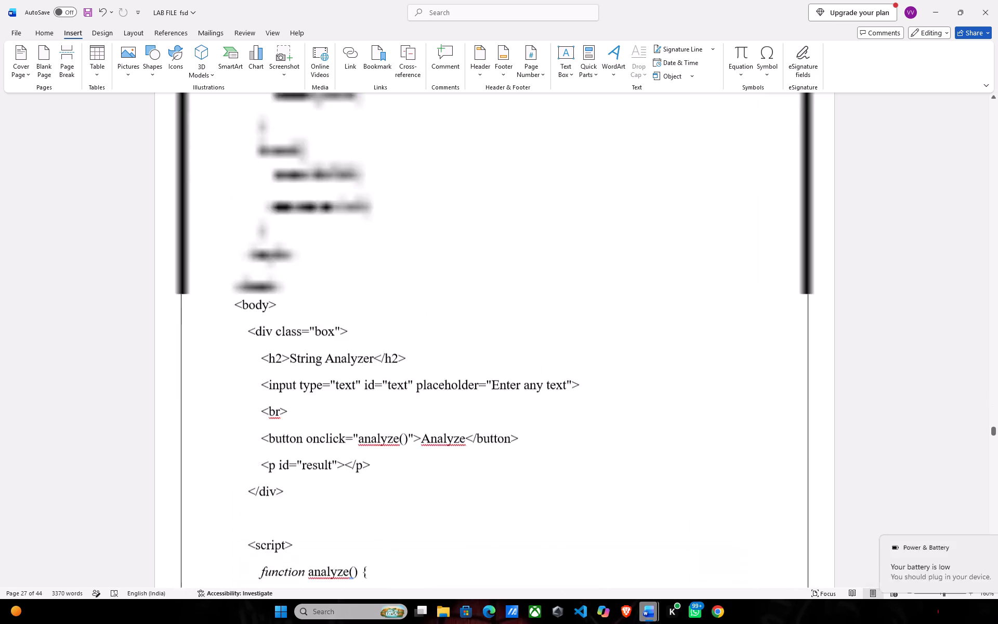
scroll(306, 338, down, 1)
scroll(306, 338, up, 3)
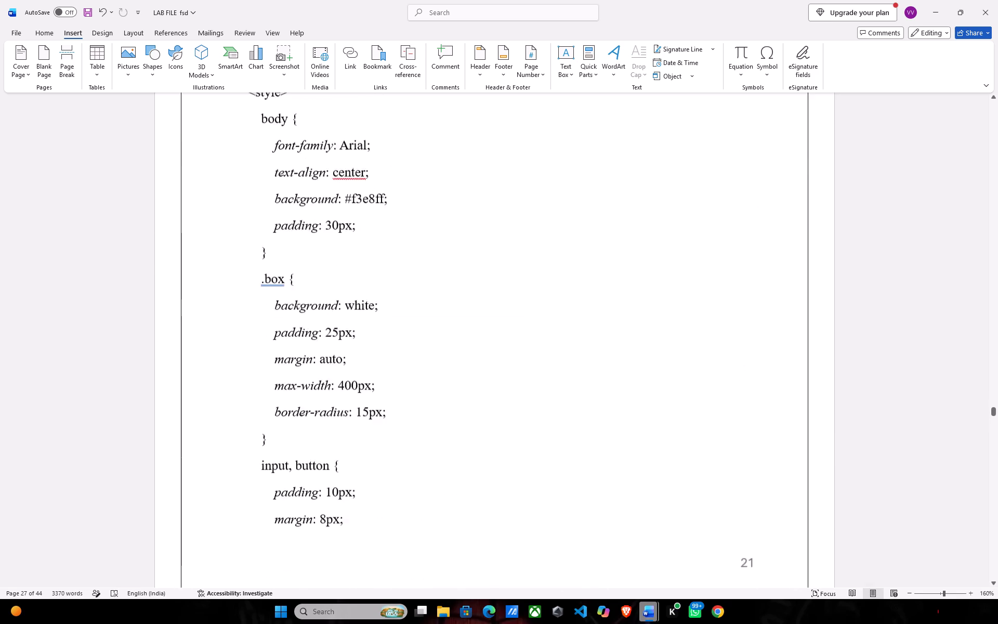
scroll(306, 338, up, 3)
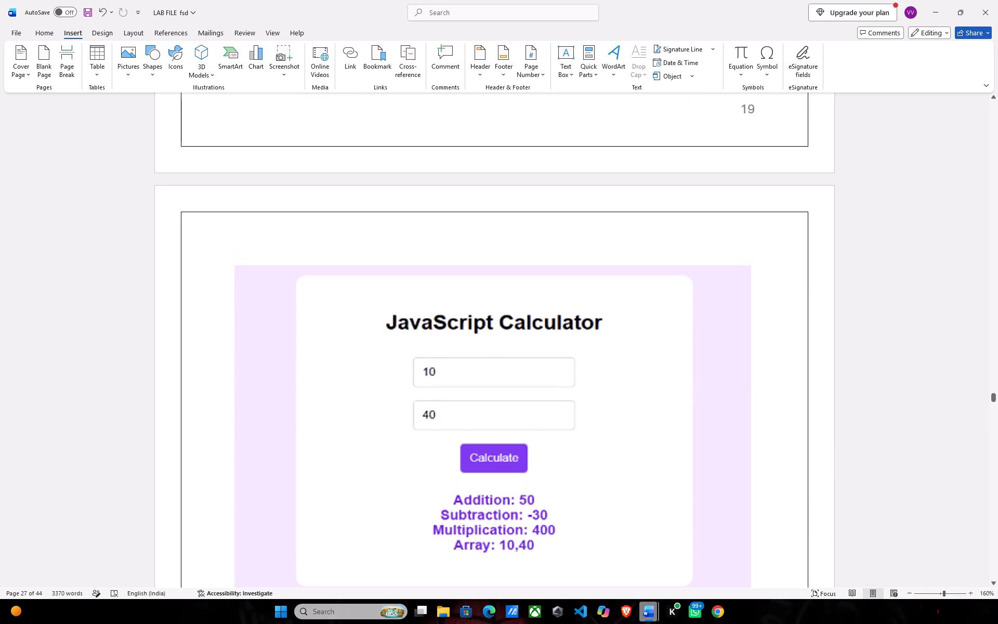
click(295, 251)
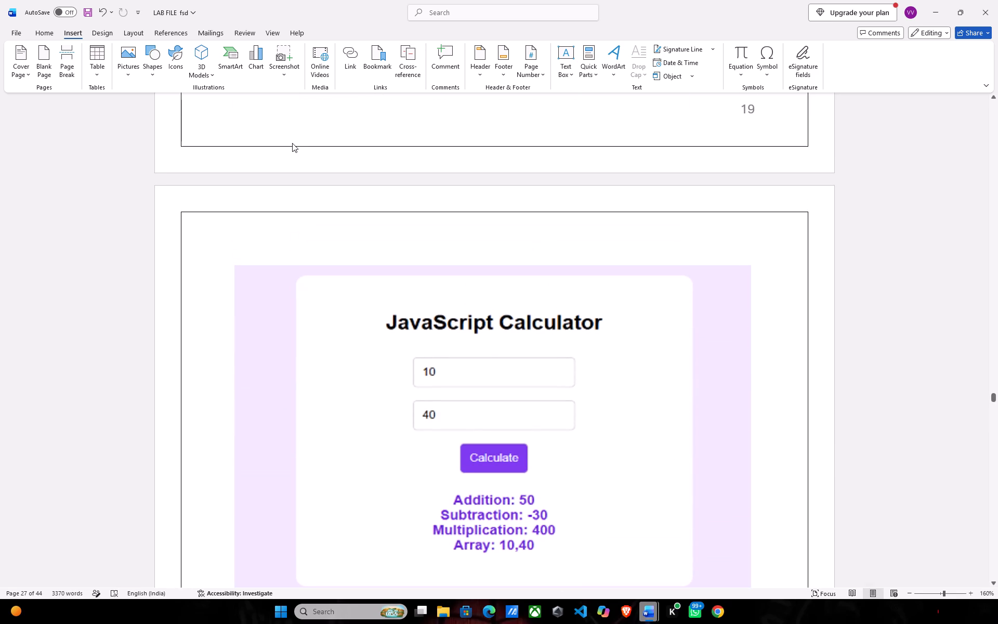
click(292, 143)
click(292, 123)
scroll(292, 123, up, 1)
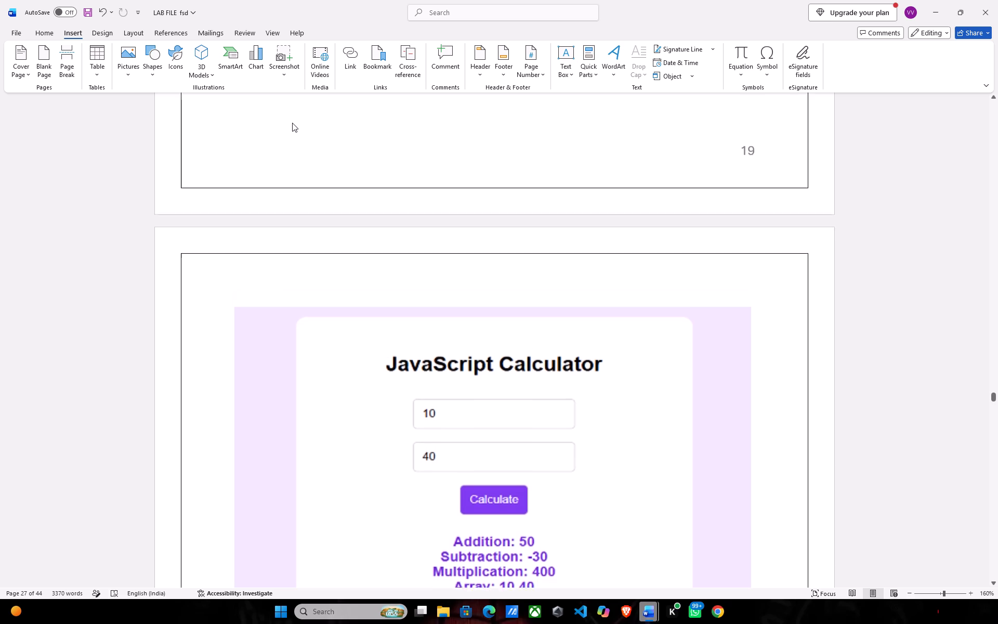
scroll(292, 123, up, 1)
click(281, 184)
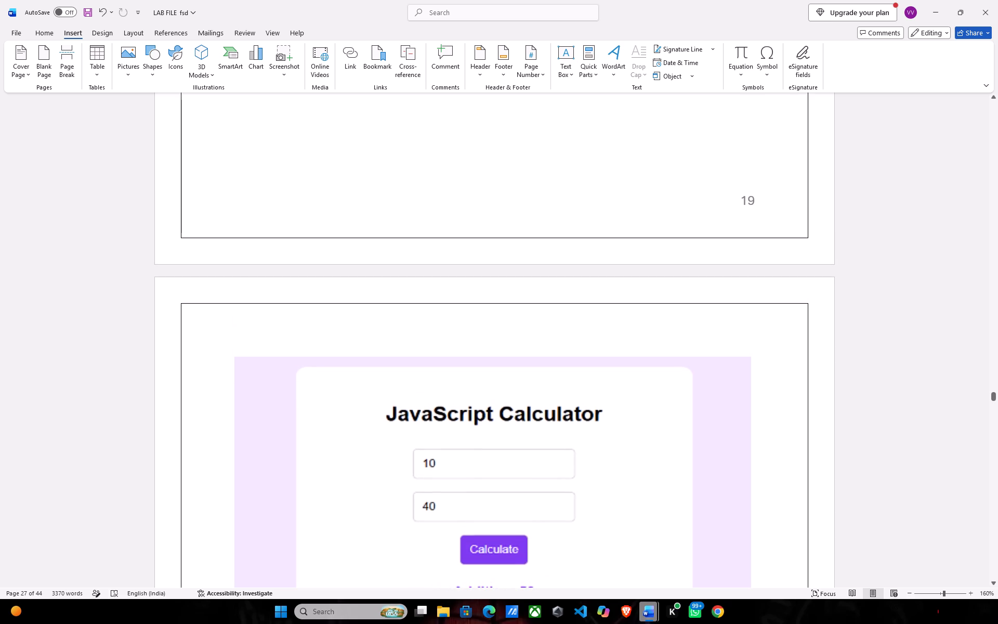
click(271, 149)
scroll(271, 149, up, 2)
key(Return)
key(Return)
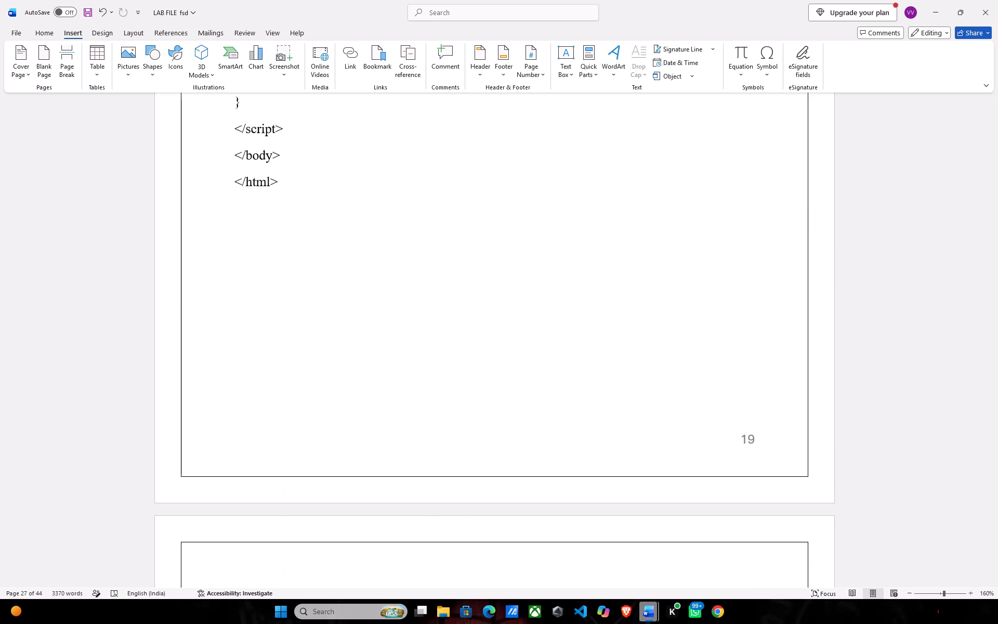
key(Return)
Paste the OUTPUT : heading on a blank line above the JavaScript Calculator picture on page 28.
key(Up)
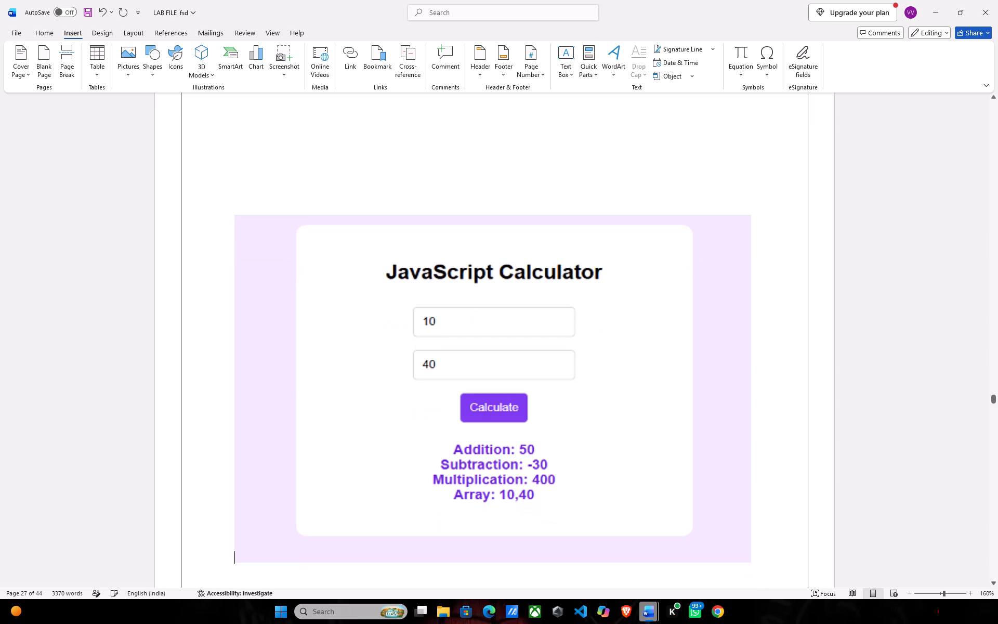
key(Up)
key(Up)
key(ctrl+v)
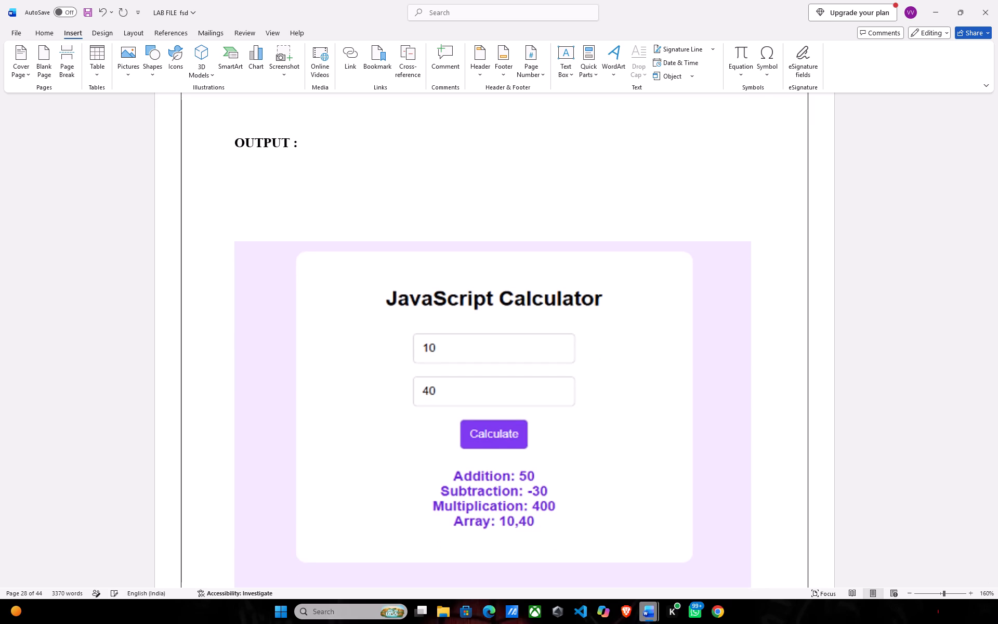
click(251, 218)
Delete two extra blank lines between the OUTPUT : heading and the JavaScript Calculator picture on page 28.
key(BackSpace)
key(BackSpace)
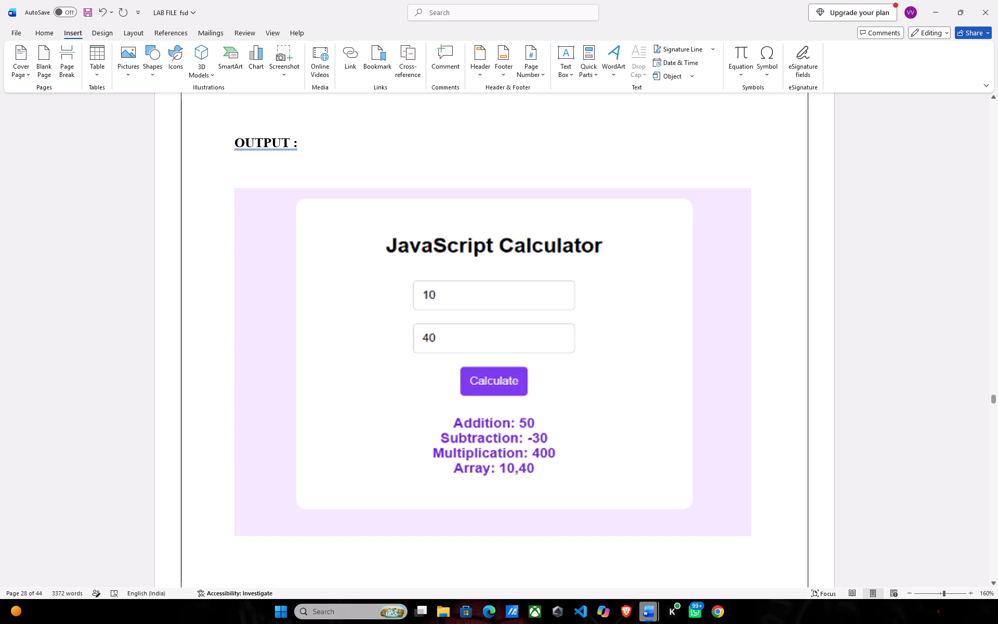
Save the lab file with the rearranged calculator output.
scroll(516, 345, up, 1)
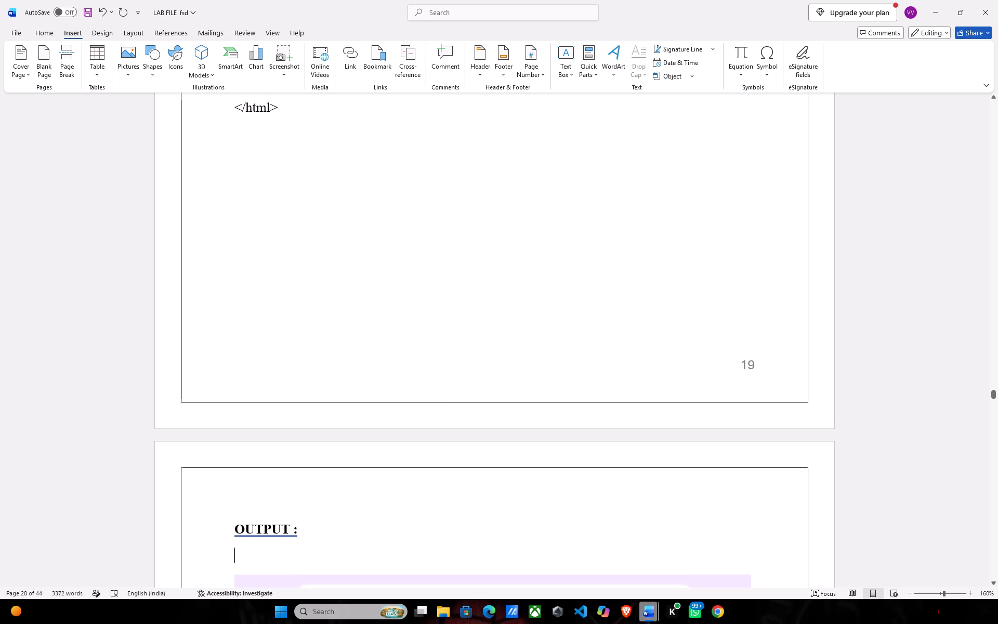
scroll(397, 499, down, 1)
key(ctrl+s)
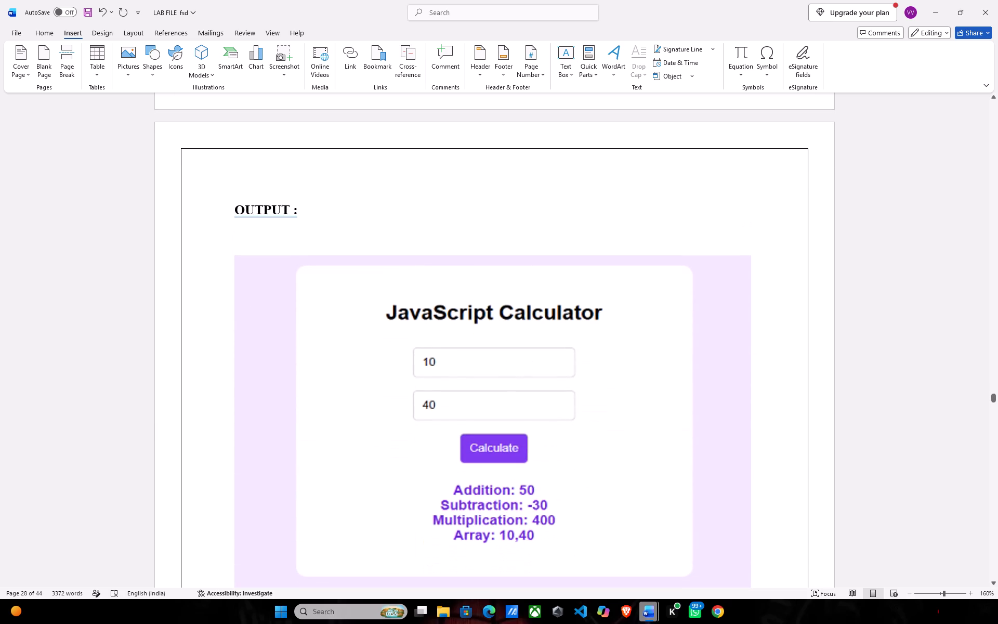
click(90, 323)
click(76, 414)
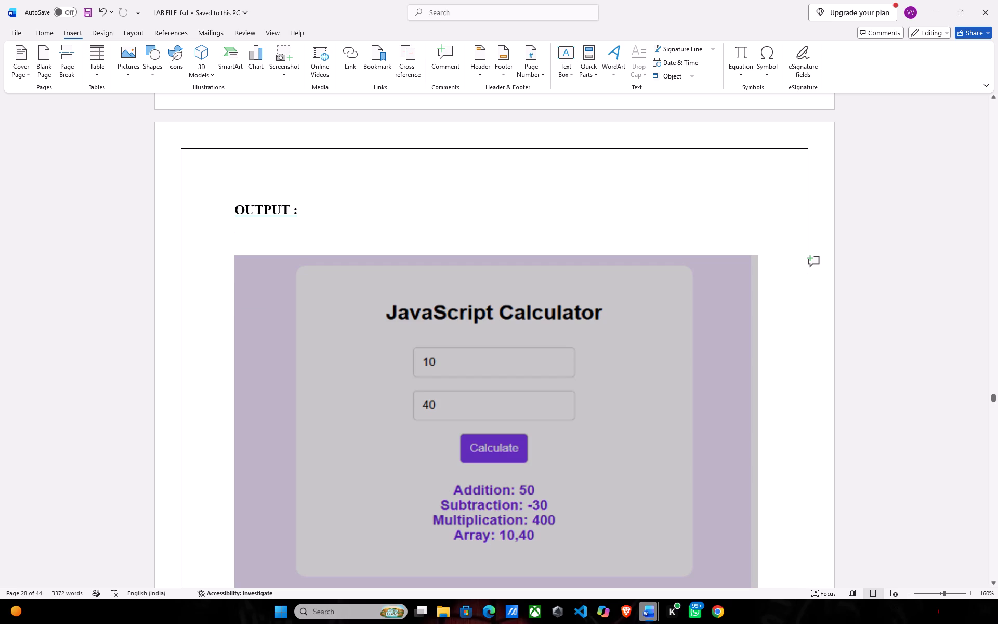
click(884, 350)
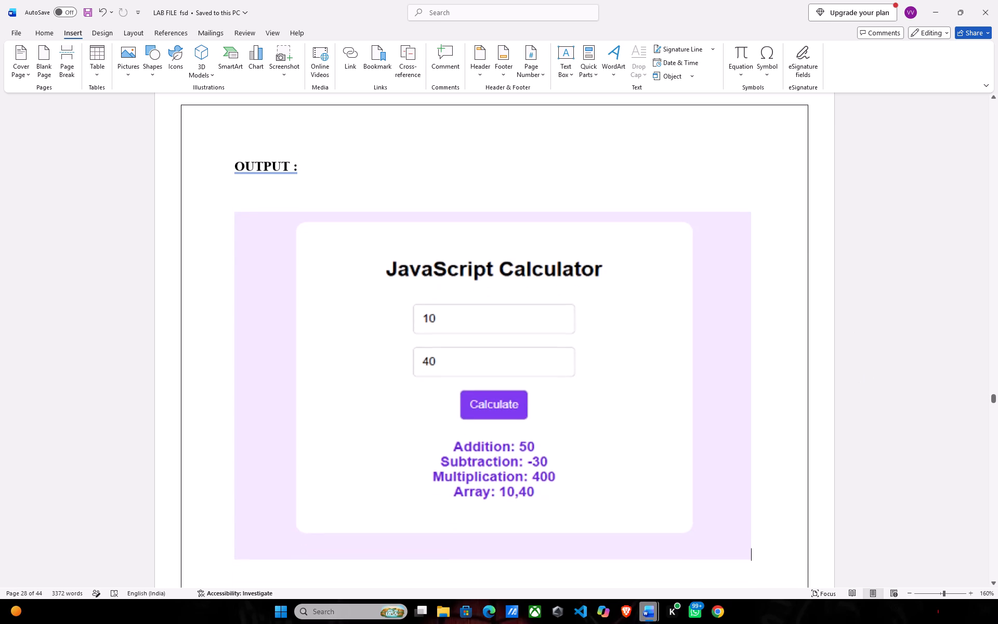
Review the pages around the calculator output, then the Experiment 6 source code back up to its heading and aim.
scroll(752, 237, down, 4)
scroll(752, 237, up, 1)
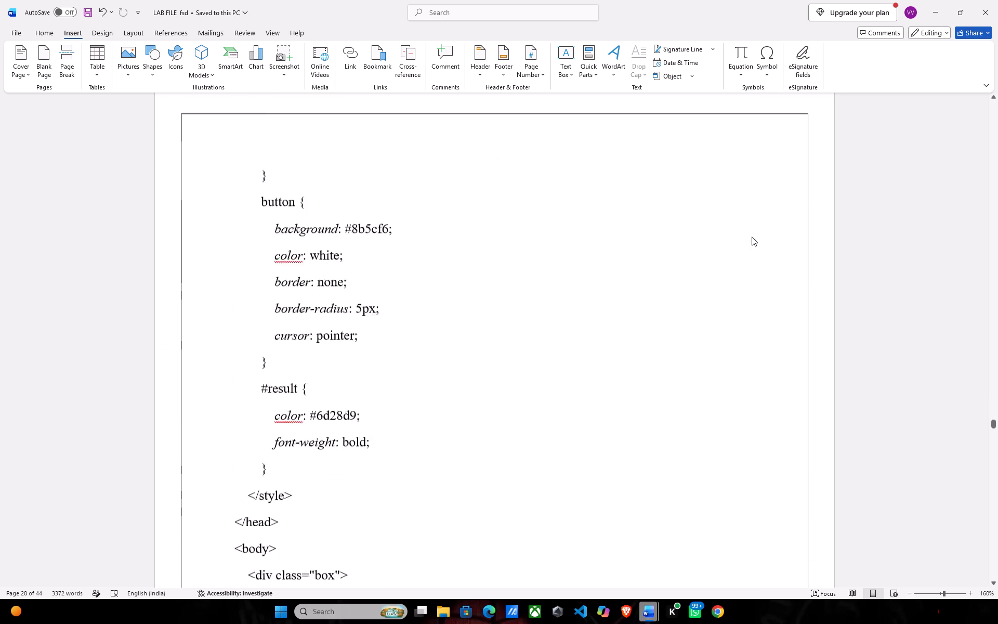
scroll(752, 237, up, 5)
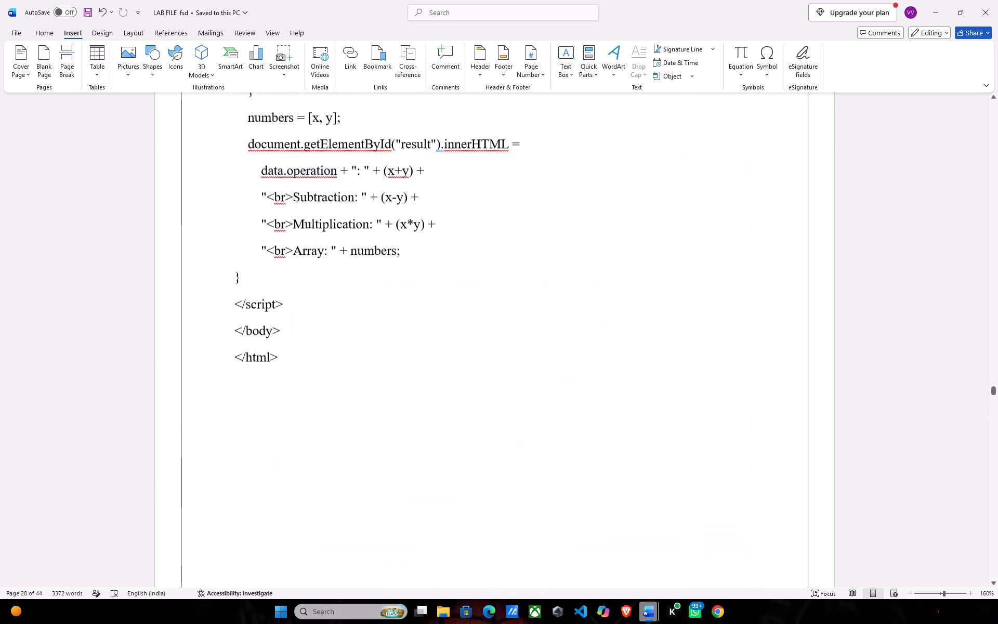
scroll(752, 237, up, 3)
scroll(752, 237, down, 1)
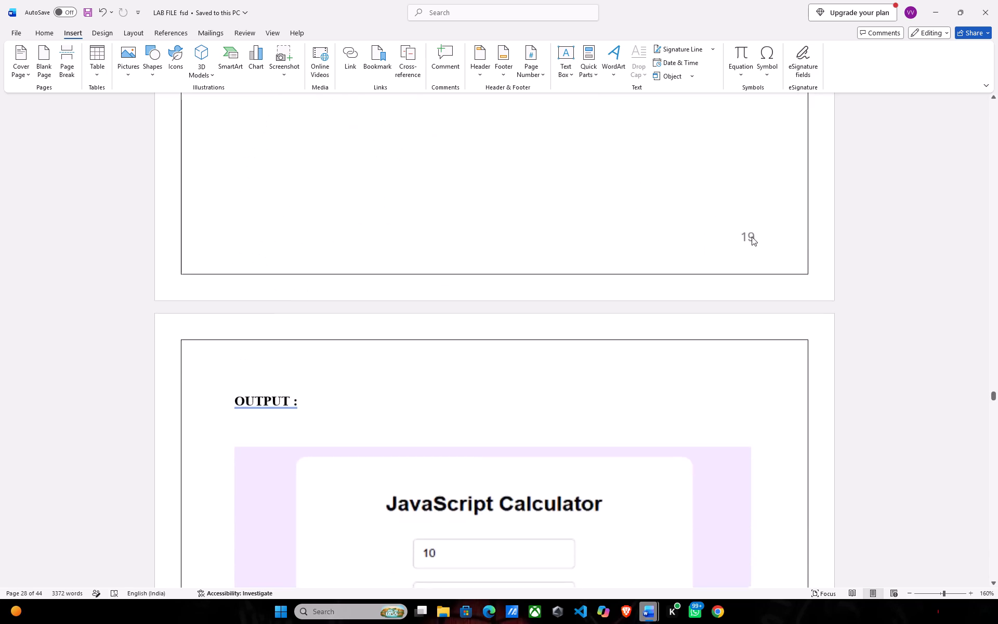
scroll(752, 237, down, 1)
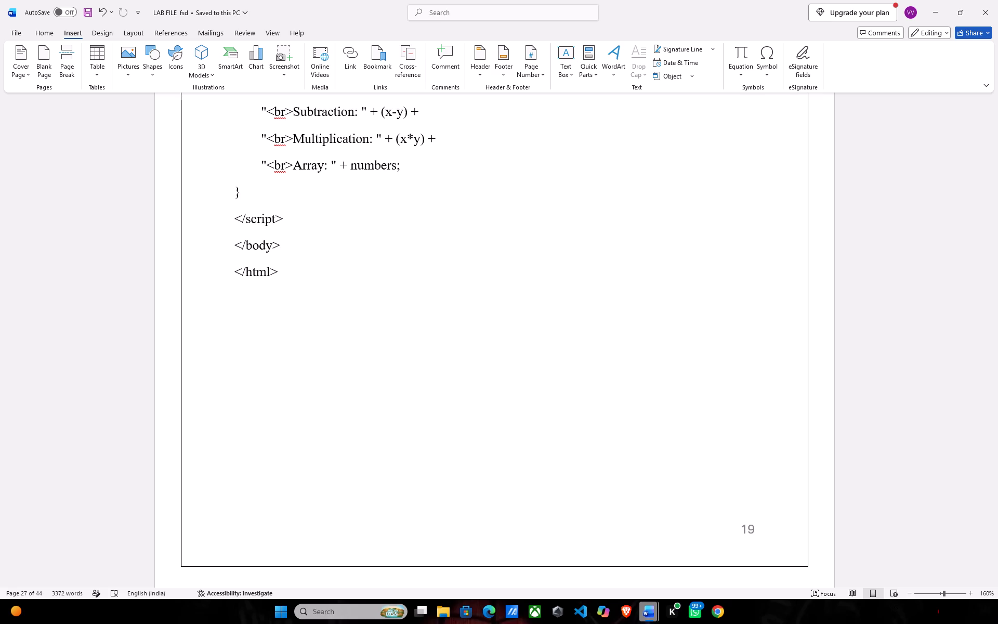
scroll(752, 237, up, 1)
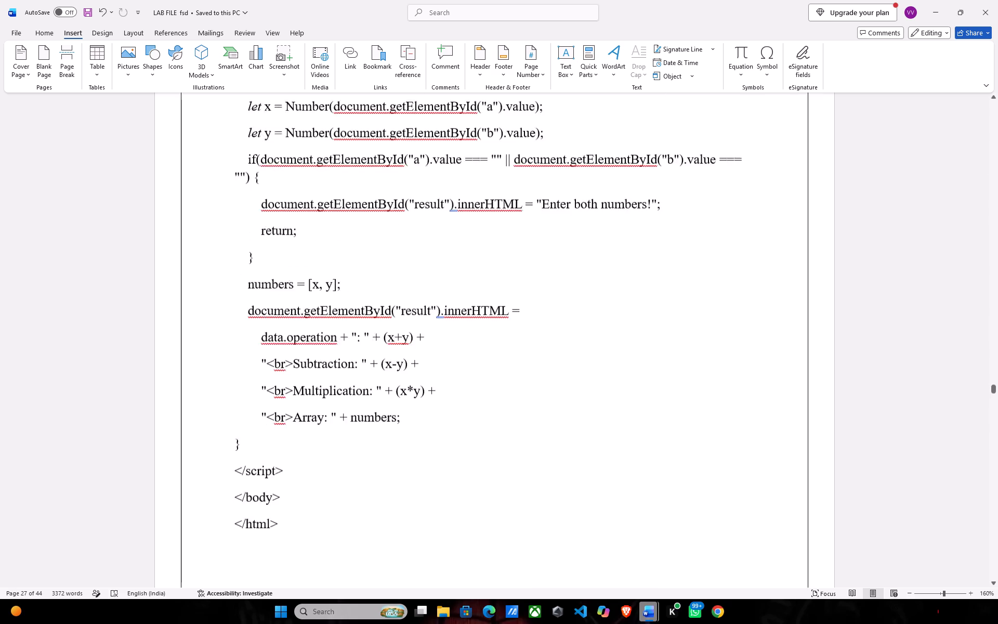
scroll(752, 237, up, 2)
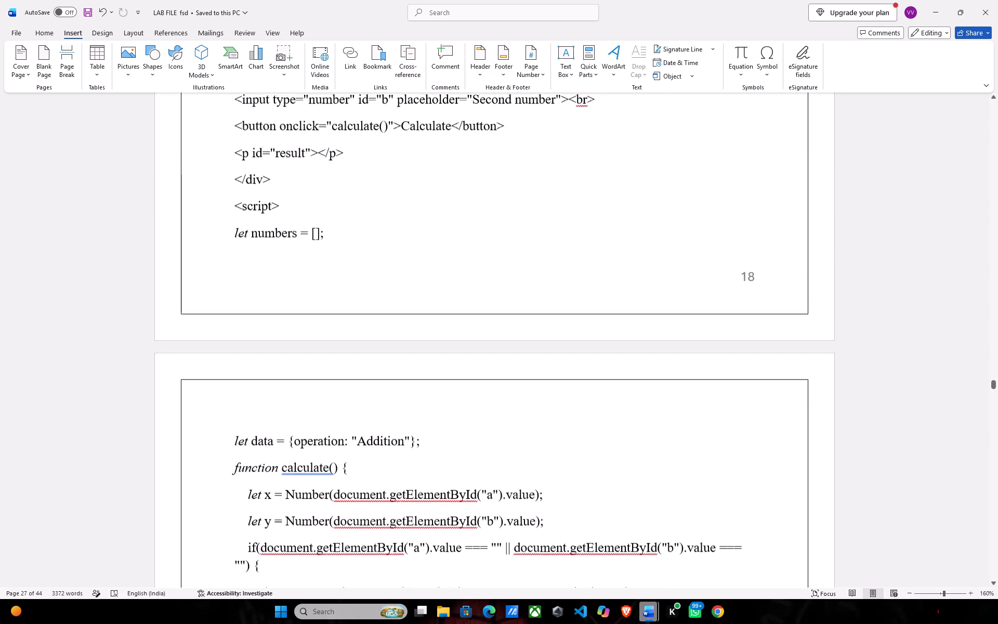
scroll(752, 237, up, 1)
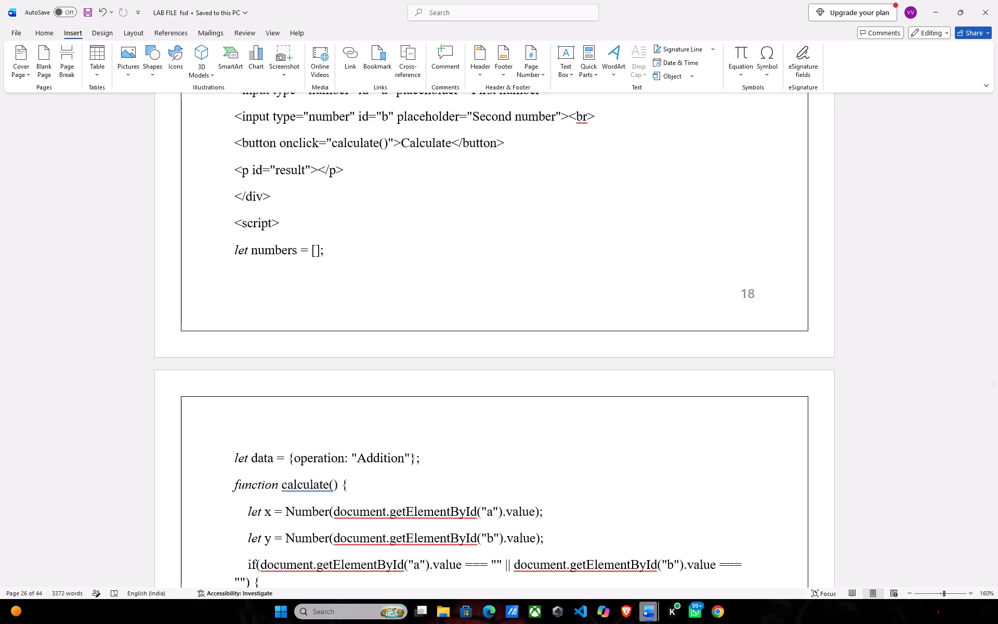
scroll(631, 235, up, 3)
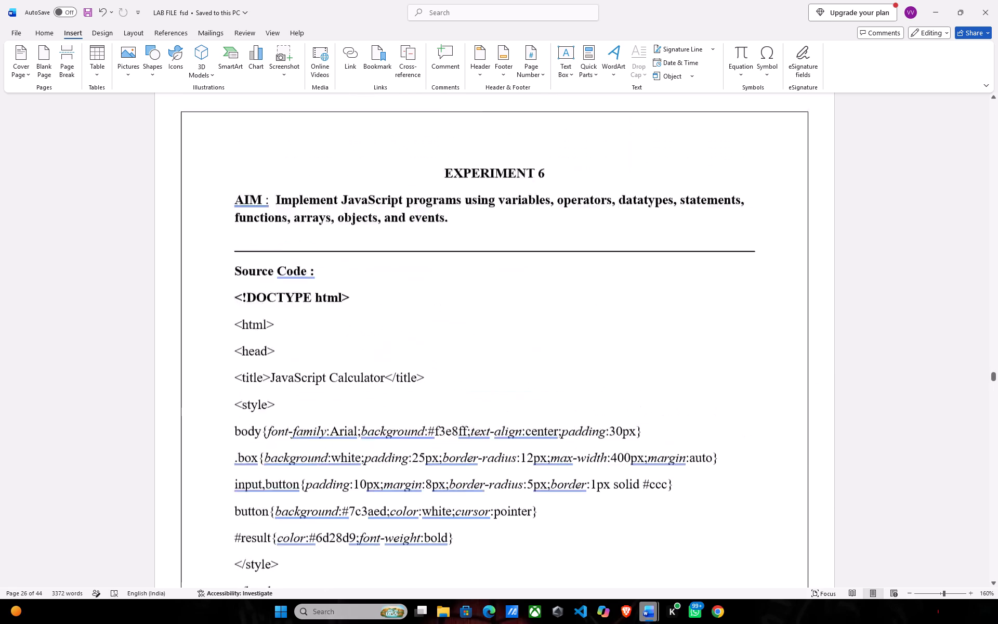
scroll(631, 235, up, 4)
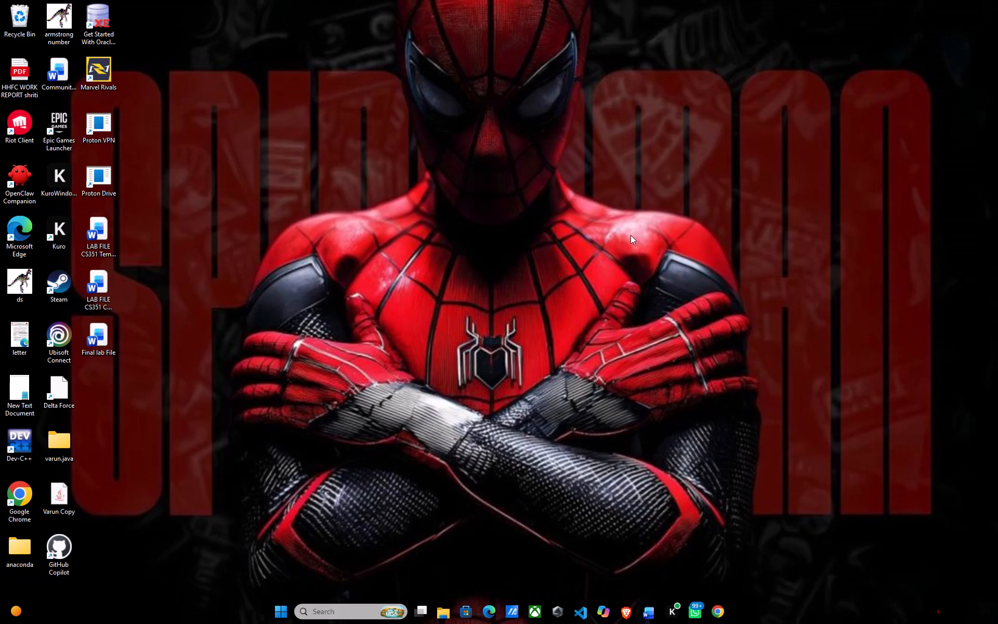
Open the Shut Down Windows dialog from the desktop.
key(alt+F4)
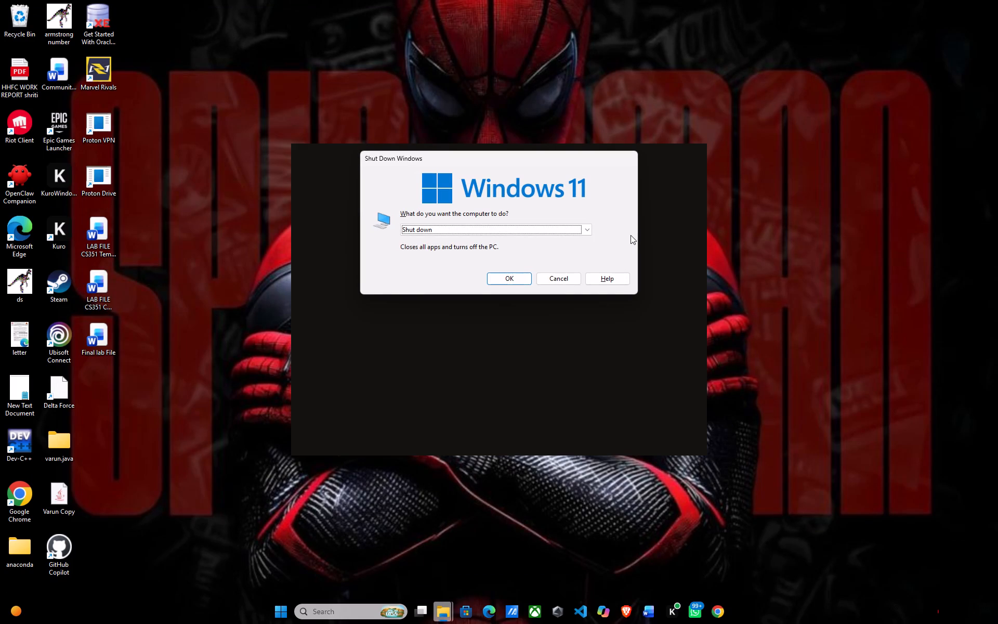